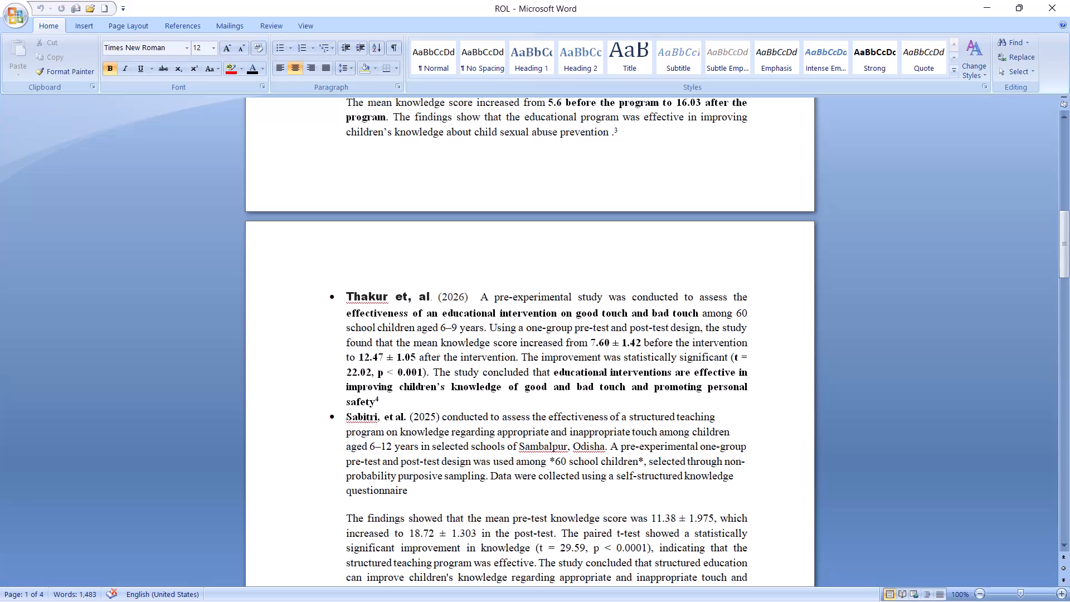
# Review the study summaries on the document's second page, from the Thakur (2026) entry through the Altundag (2022) entry.
pyautogui.scroll(-1, 512, 409)
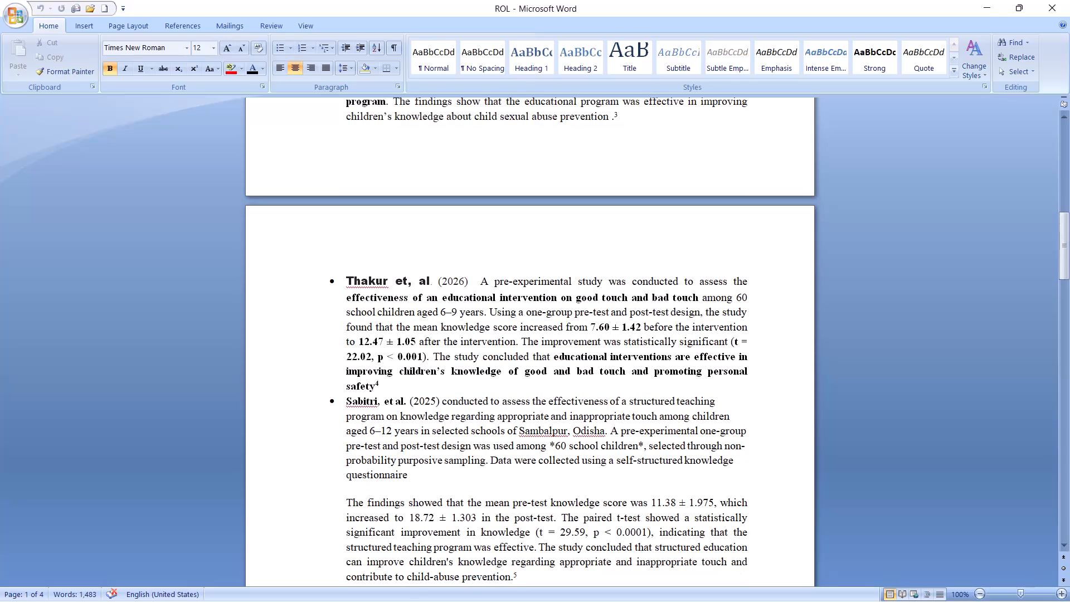
pyautogui.scroll(-2, 512, 409)
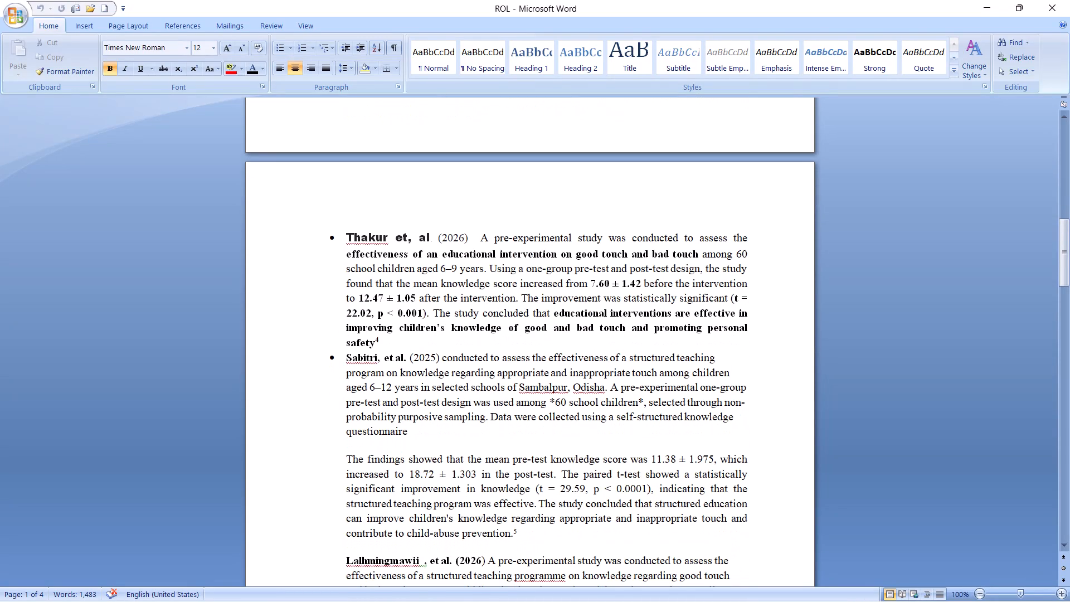
pyautogui.scroll(-1, 512, 409)
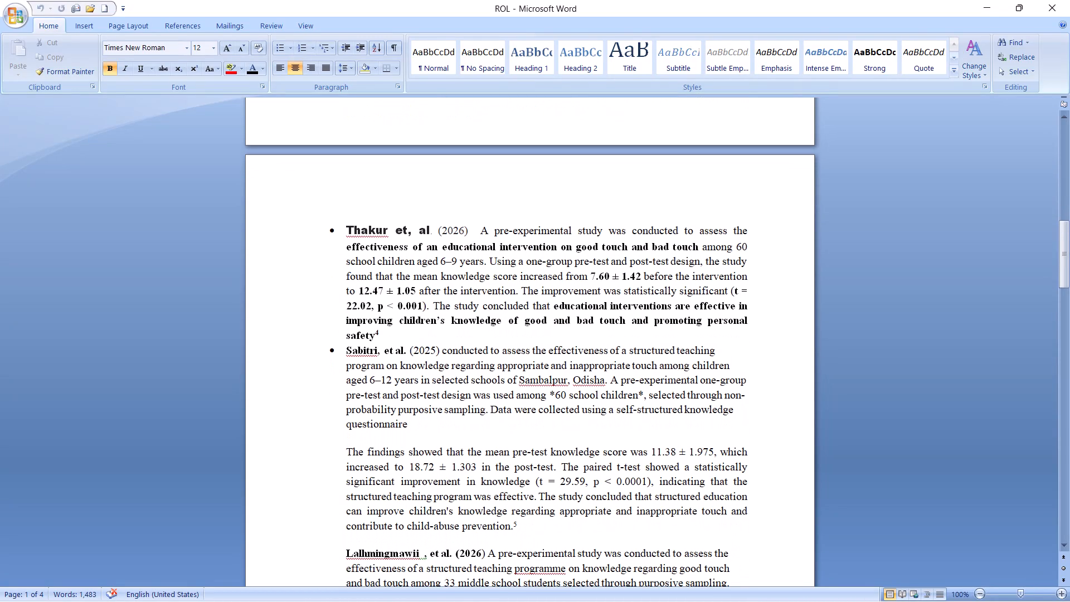
pyautogui.scroll(-1, 512, 409)
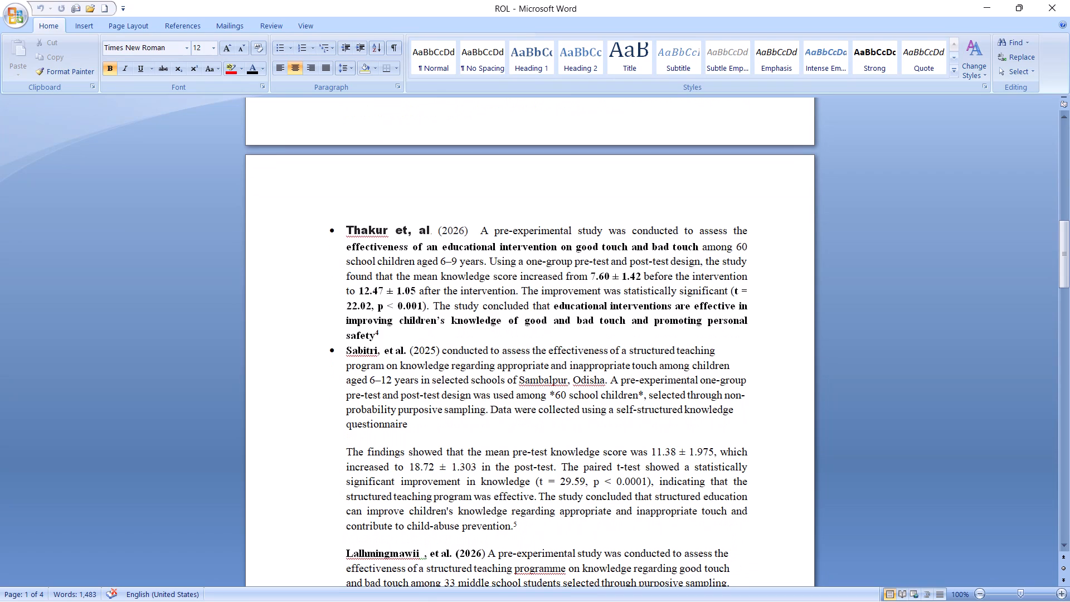
pyautogui.scroll(-1, 512, 409)
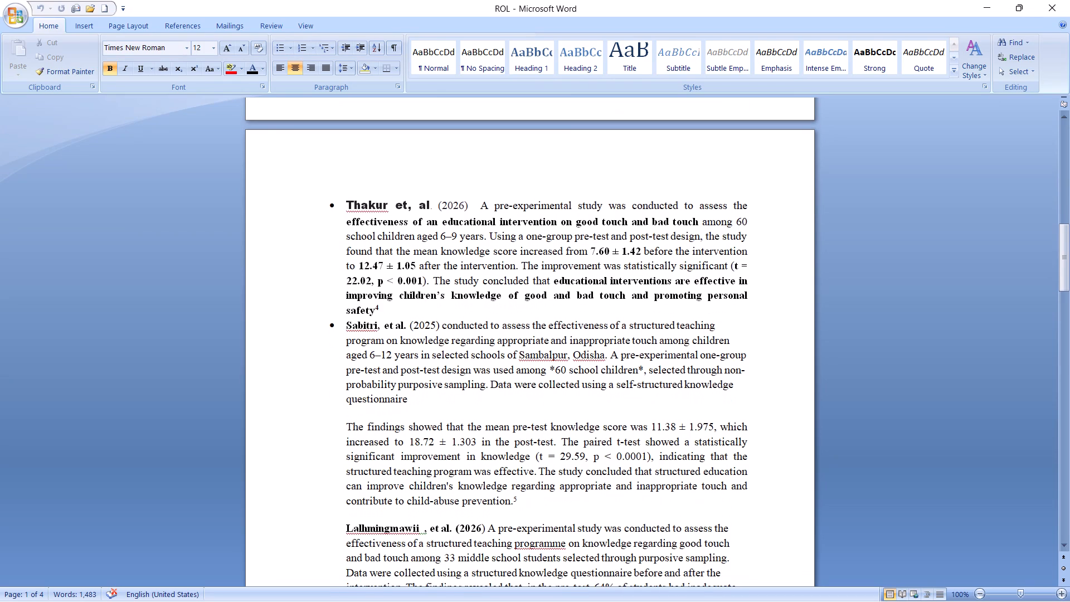
pyautogui.scroll(-2, 512, 409)
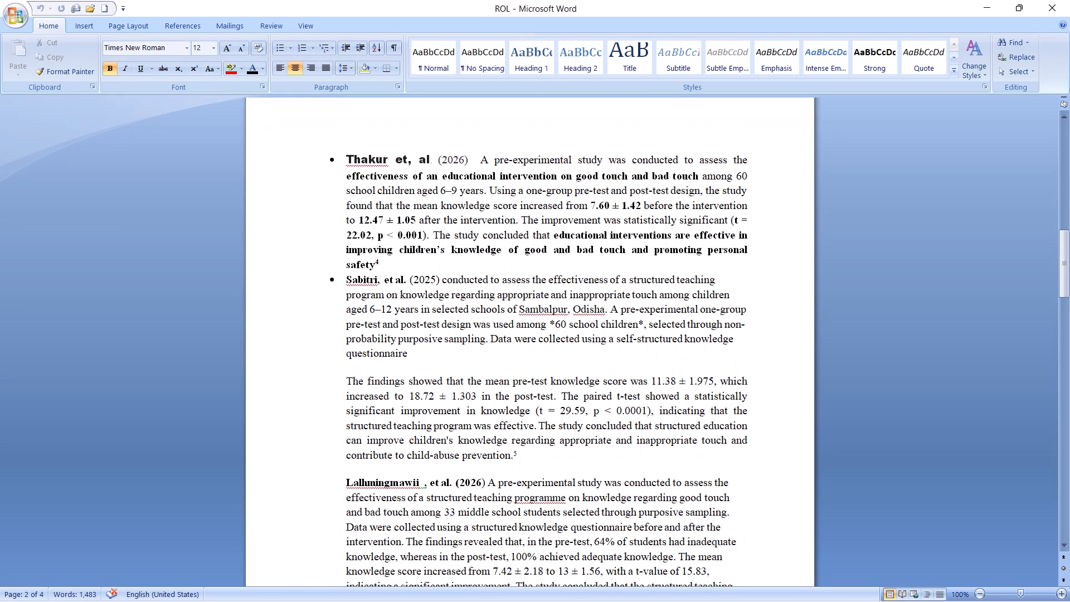
pyautogui.scroll(-3, 512, 409)
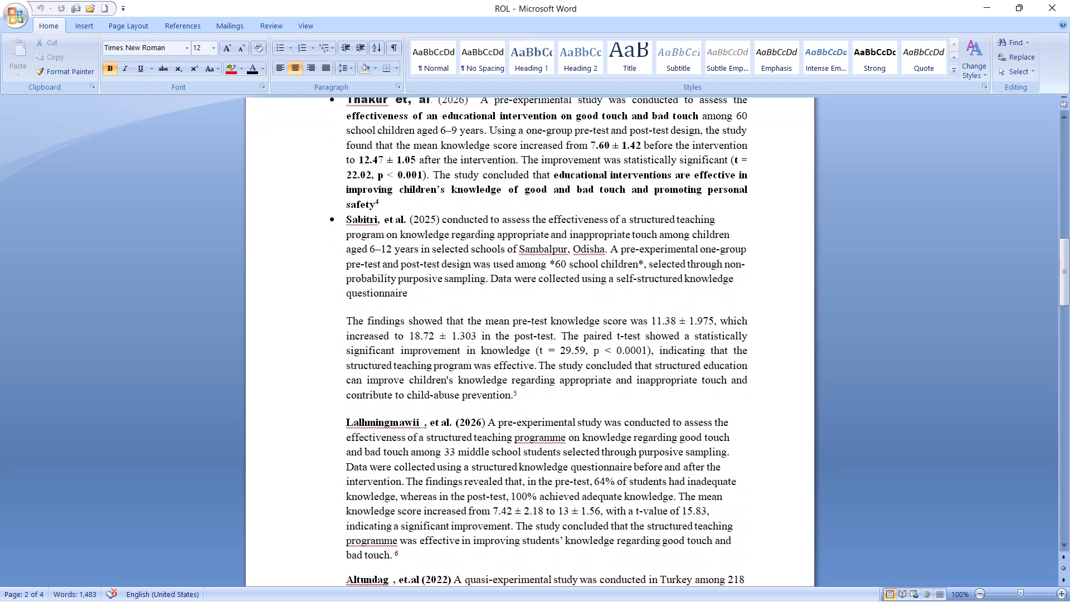
pyautogui.scroll(-4, 512, 409)
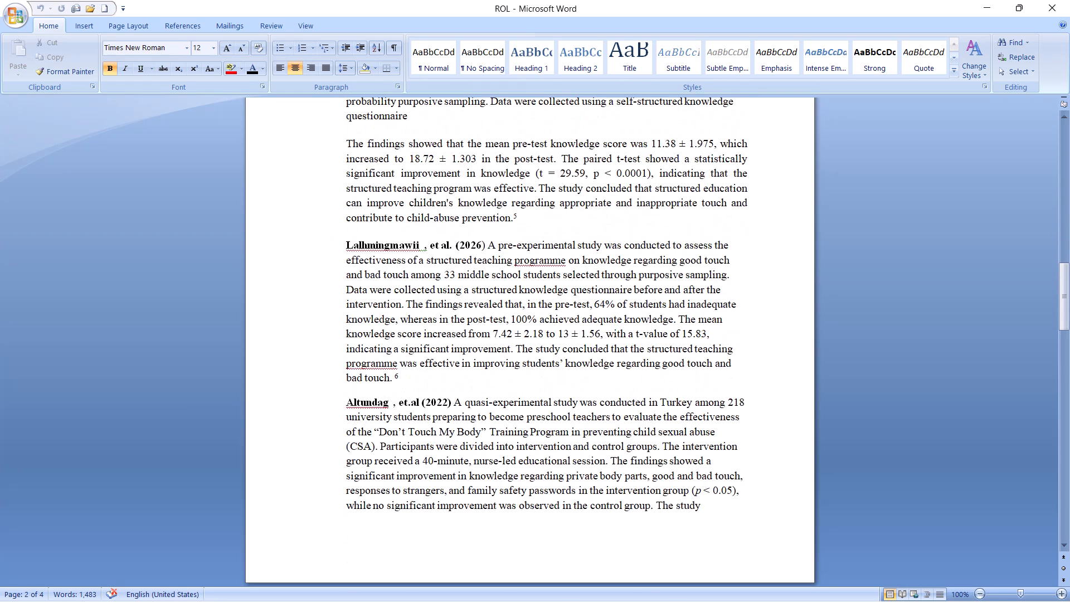
# Read on through the Lalhmingmawii (2026) and Altundag (2022) study summaries to the end of the second page.
pyautogui.scroll(-1, 512, 409)
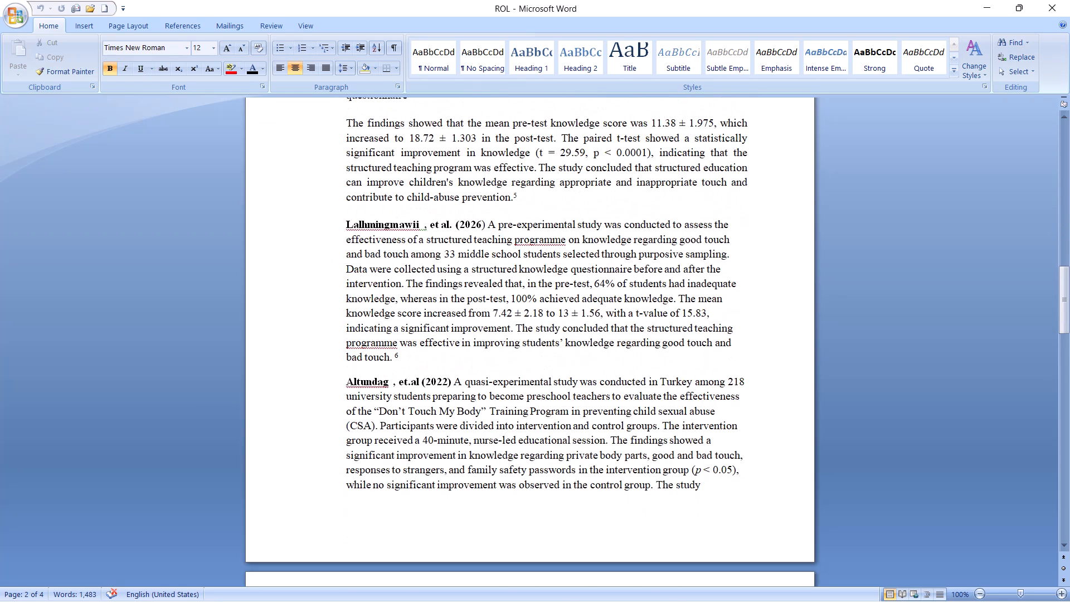
pyautogui.scroll(-1, 512, 409)
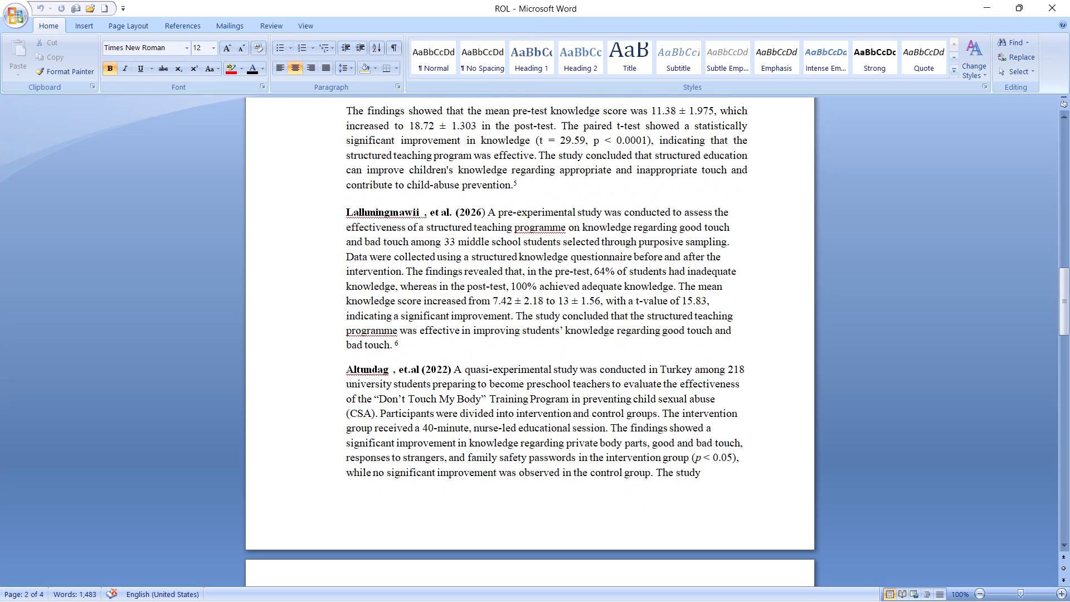
pyautogui.scroll(-1, 512, 409)
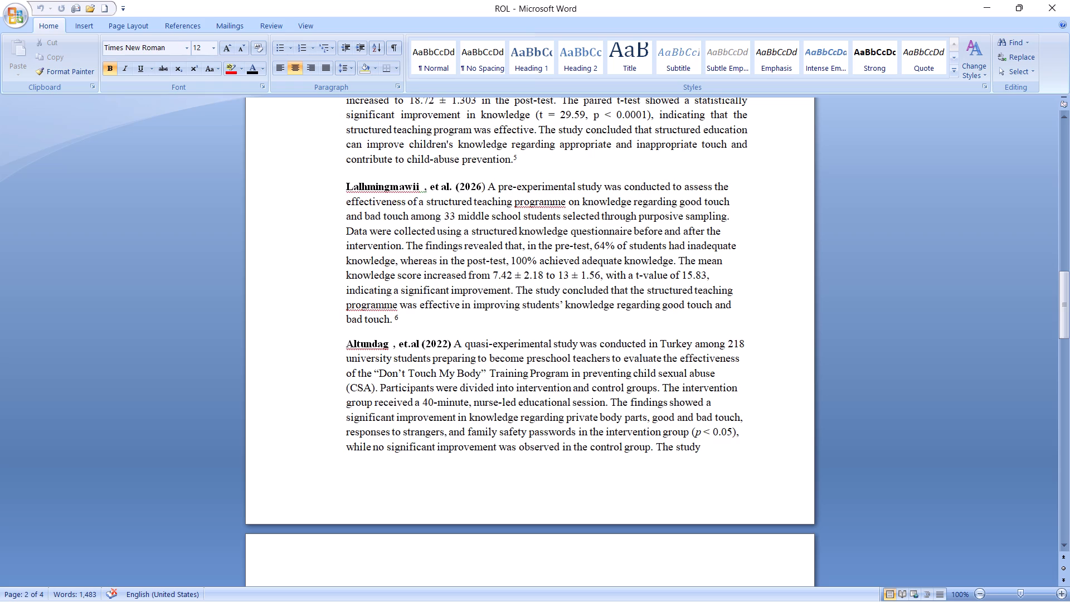
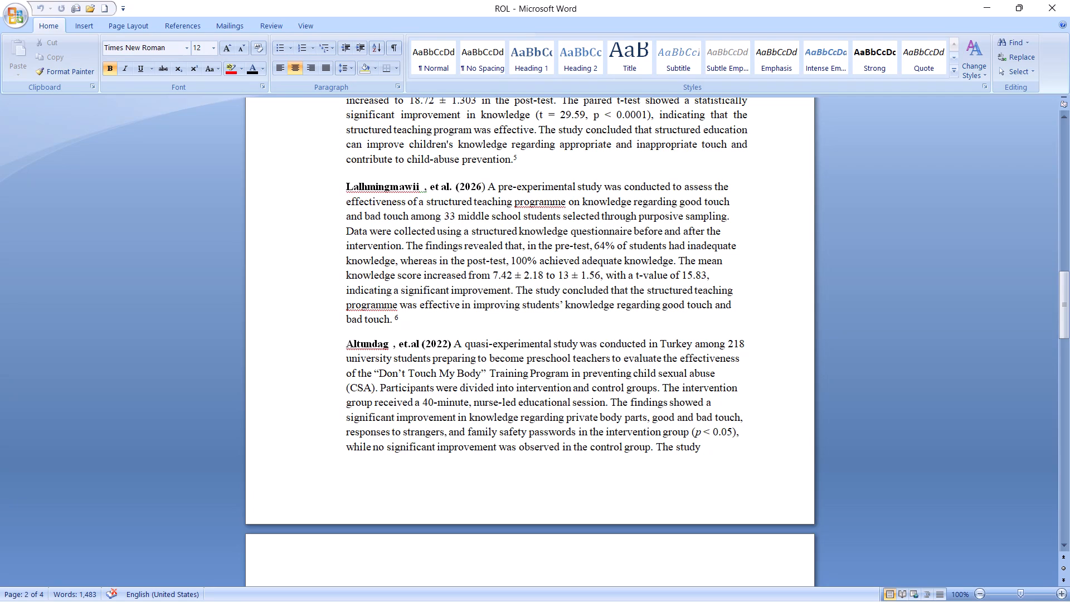
# Justify all the text in the entire literature-review document.
pyautogui.hotkey('ctrl', 'a')
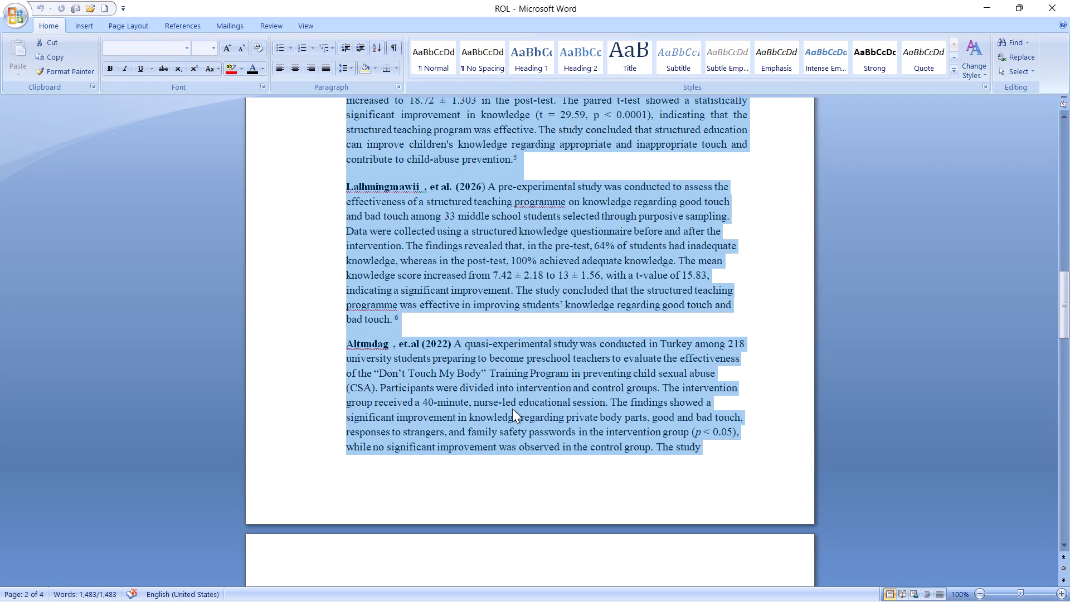
pyautogui.click(328, 71)
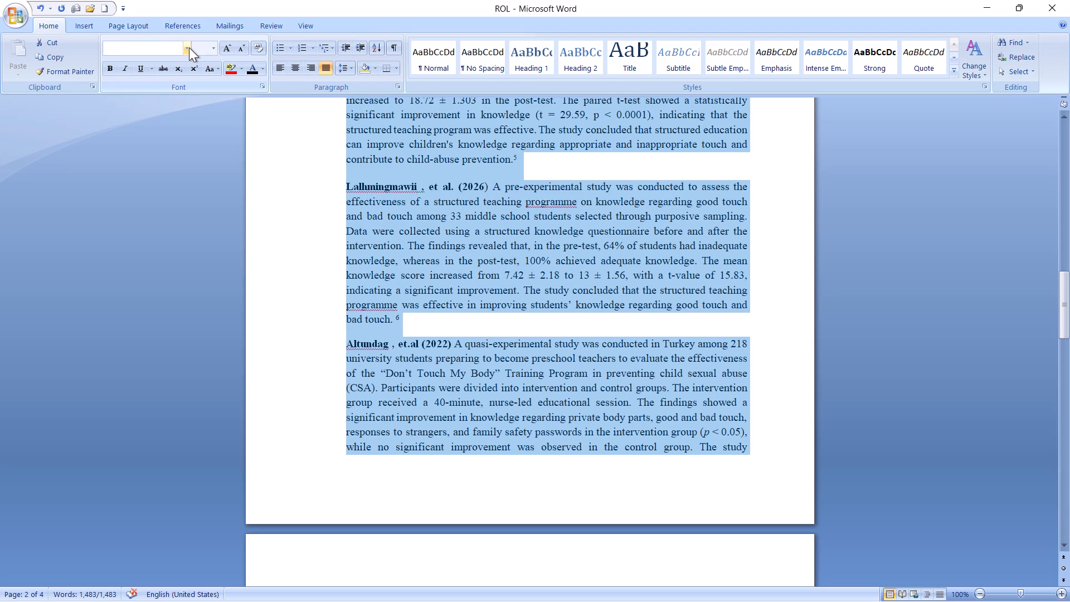
# Set the whole document's text to Times New Roman at font size 12.
pyautogui.click(189, 47)
pyautogui.click(173, 128)
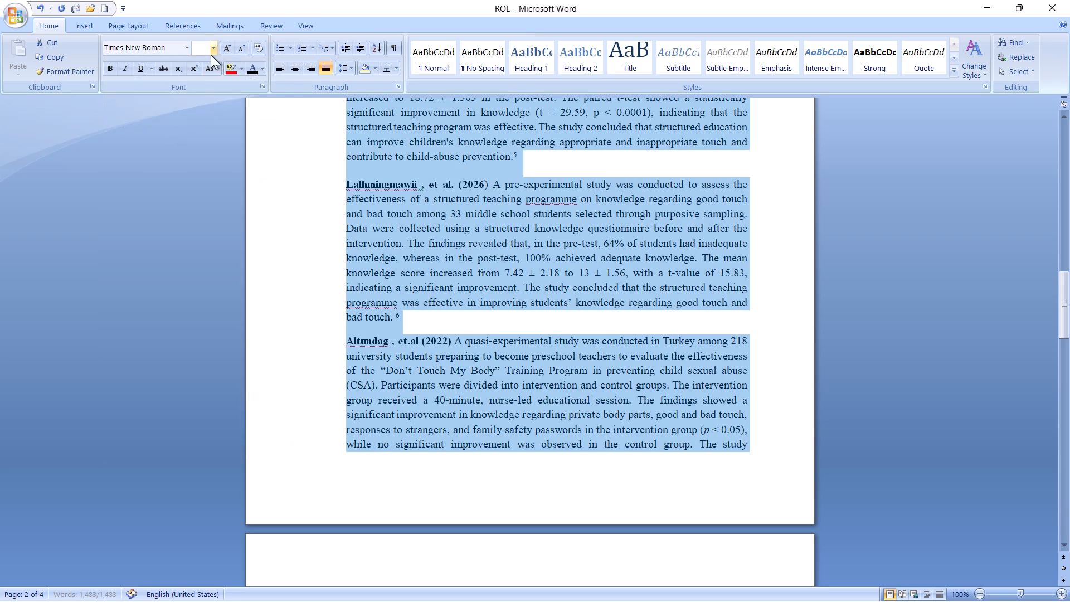
pyautogui.click(212, 47)
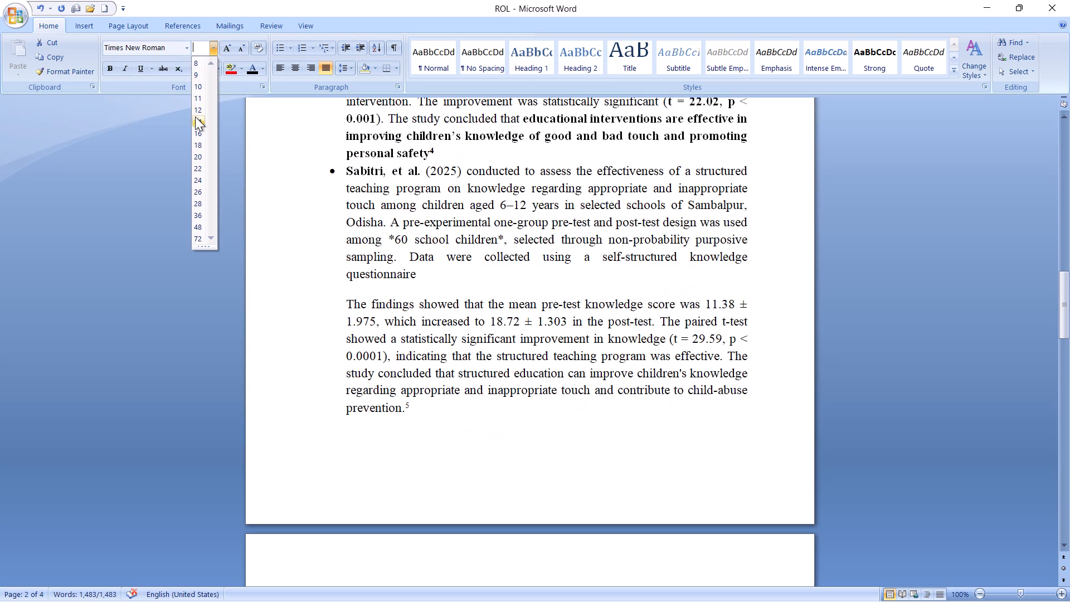
pyautogui.click(198, 108)
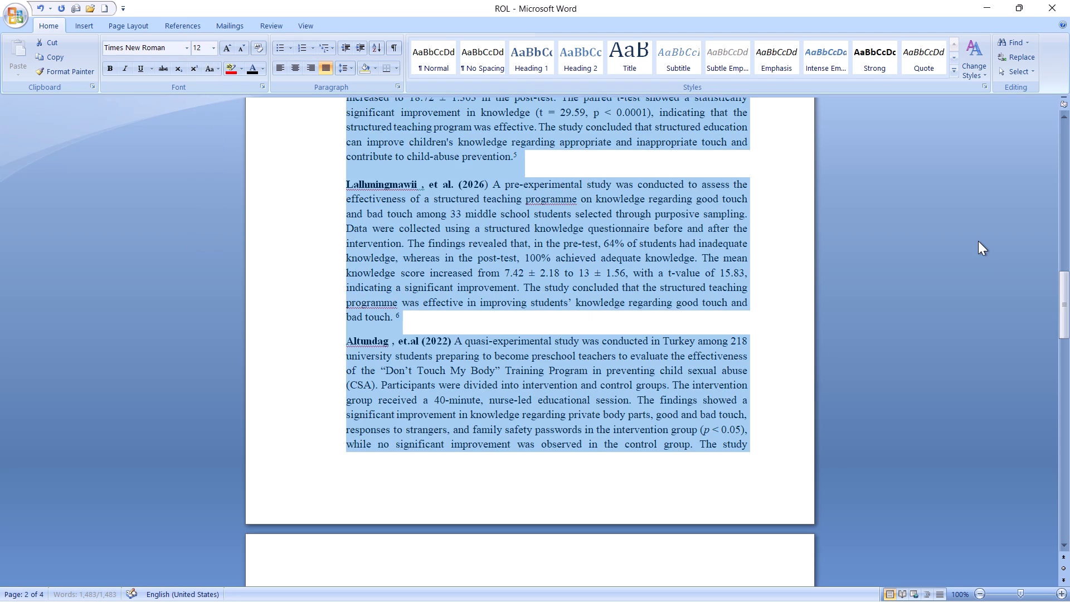
# Give the selected study summaries 1.5 line spacing with no extra space before or after paragraphs.
pyautogui.click(353, 70)
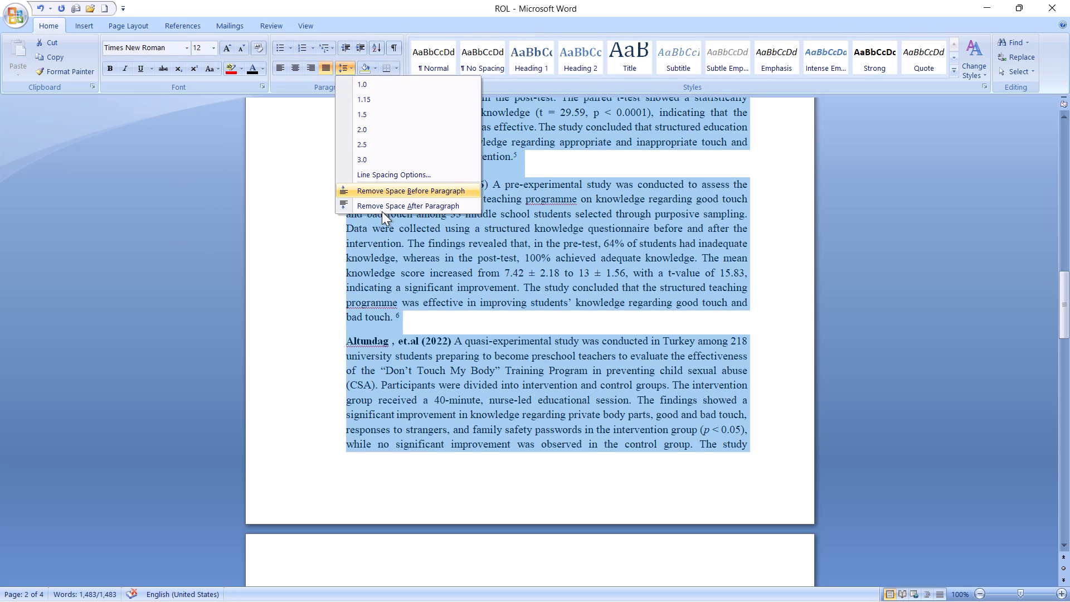
pyautogui.click(382, 210)
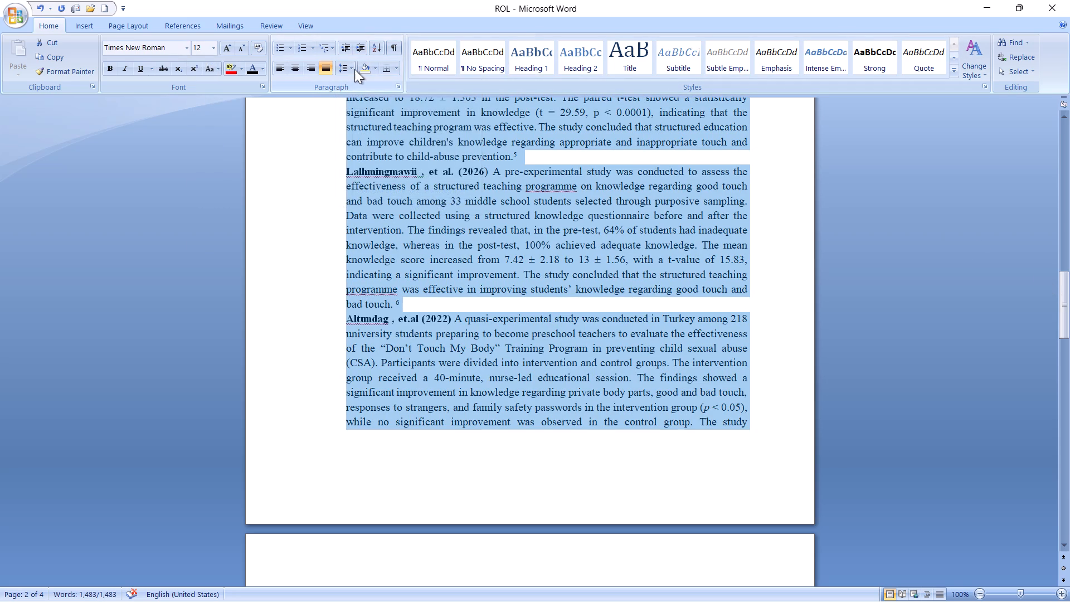
pyautogui.click(352, 69)
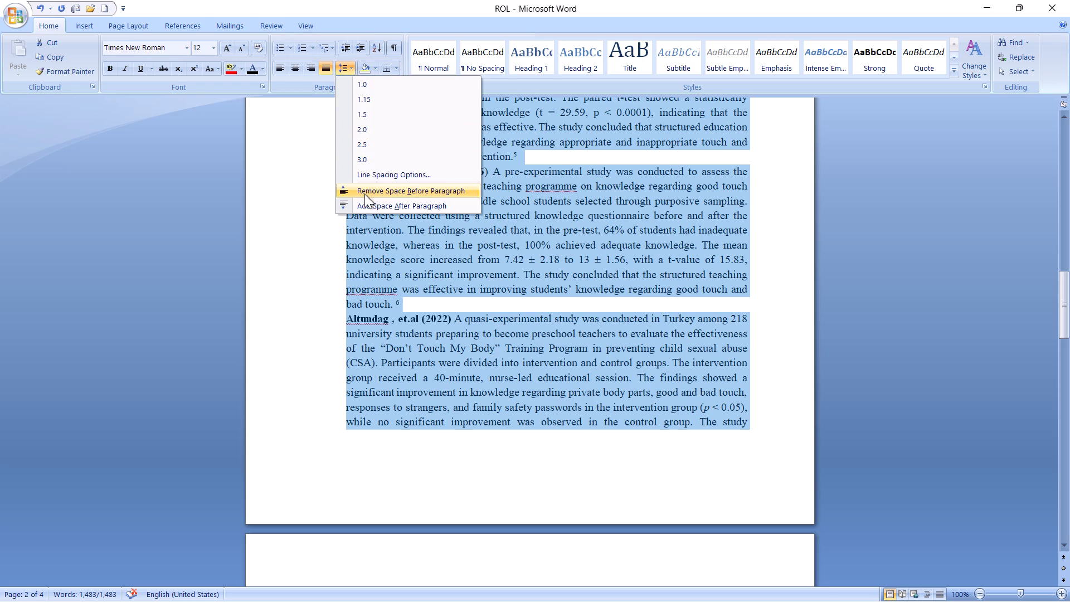
pyautogui.click(364, 194)
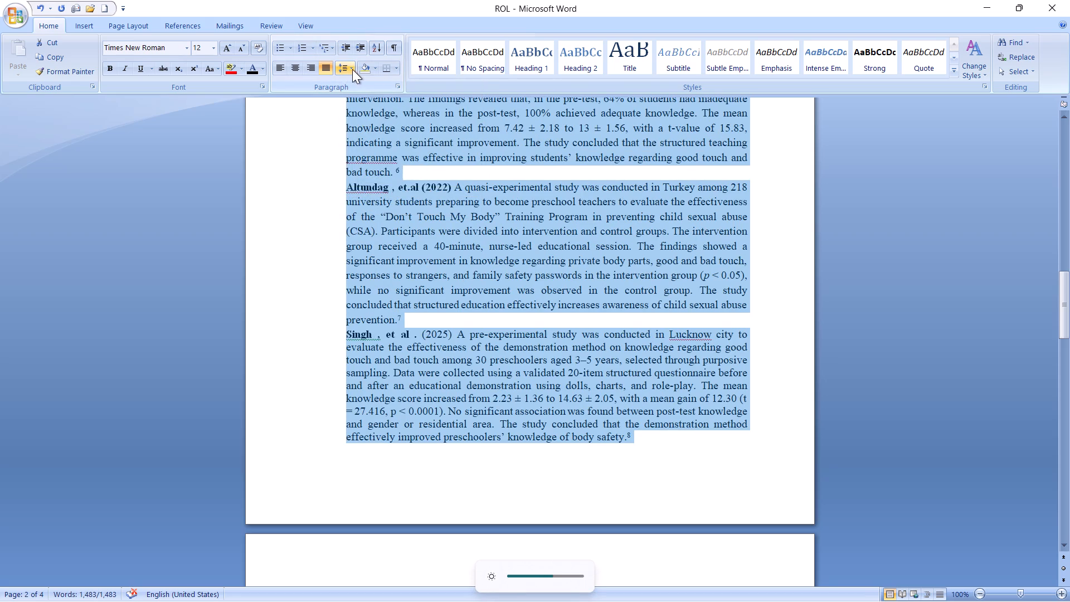
pyautogui.click(352, 69)
pyautogui.click(358, 120)
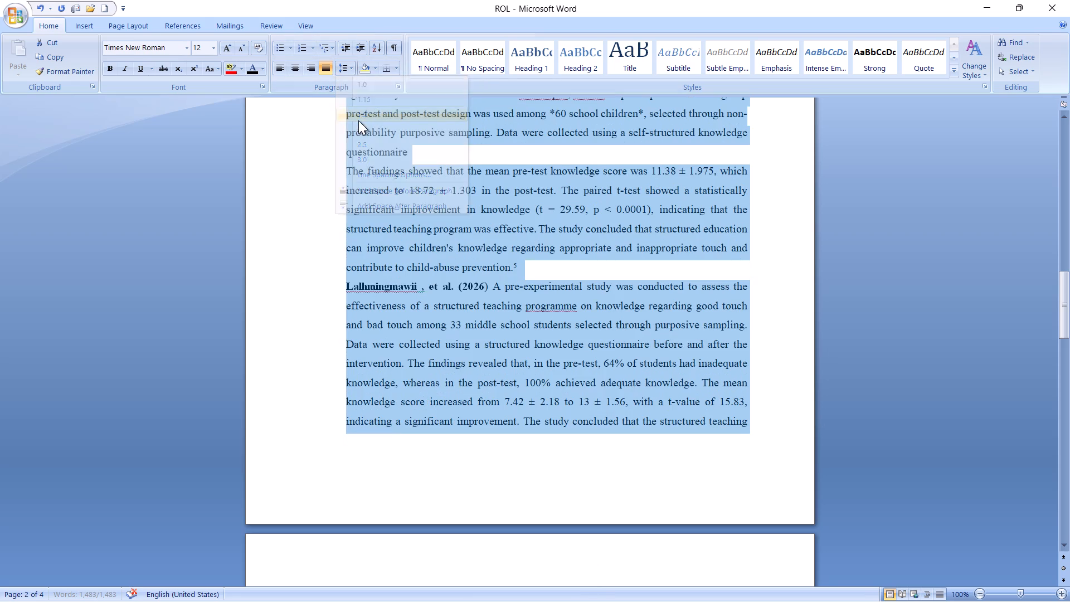
pyautogui.click(527, 256)
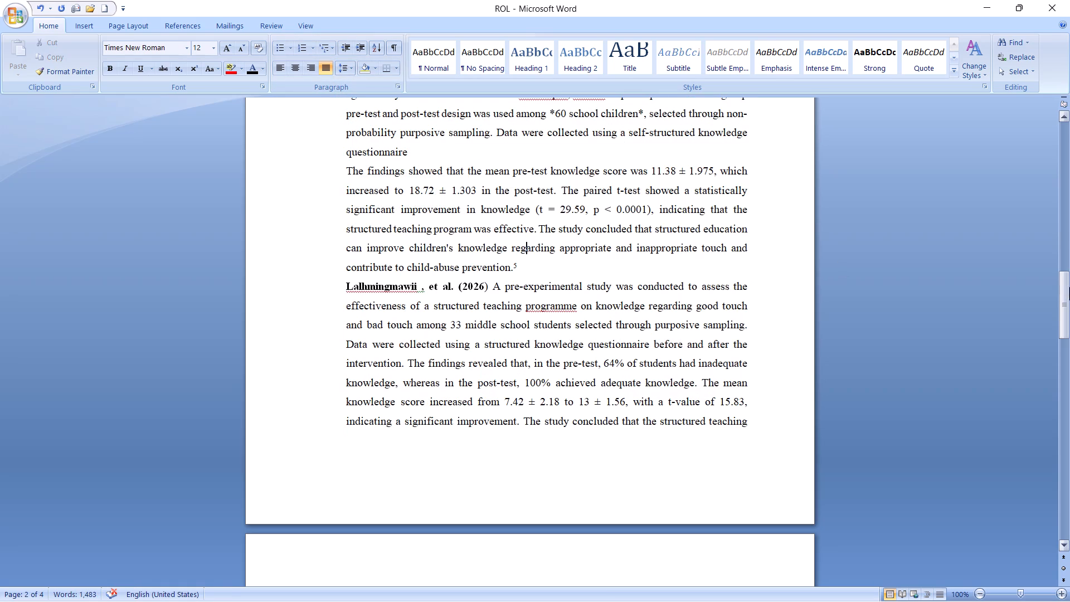
# Format the "Chapter 2" and "Review of Literature" title lines on page 1 as centred, 14 pt uppercase text.
pyautogui.moveTo(1064, 288); pyautogui.dragTo(1065, 148)
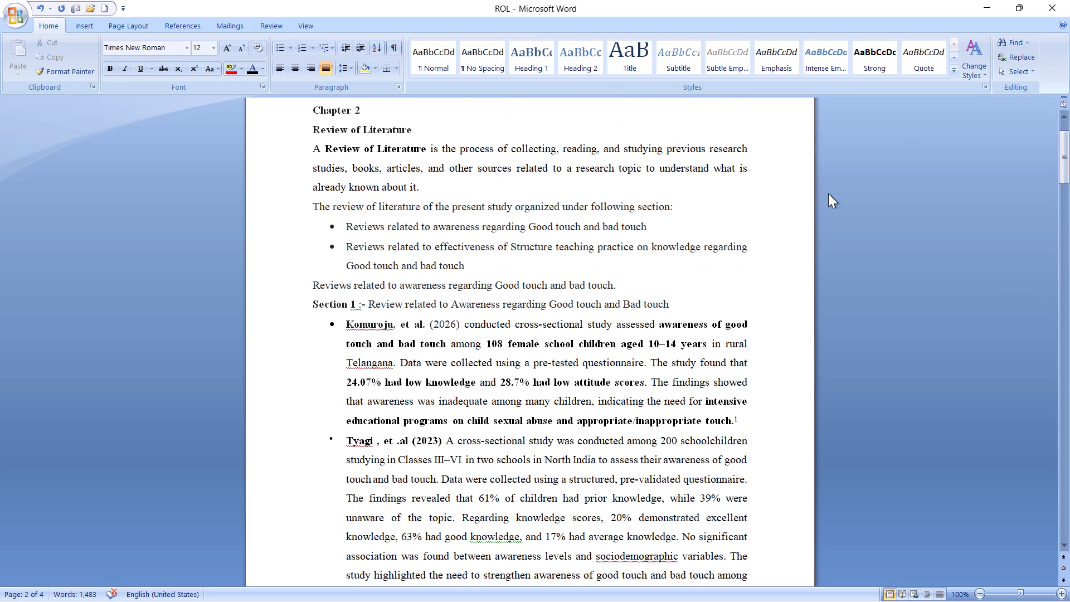
pyautogui.moveTo(1063, 165); pyautogui.dragTo(1069, 133)
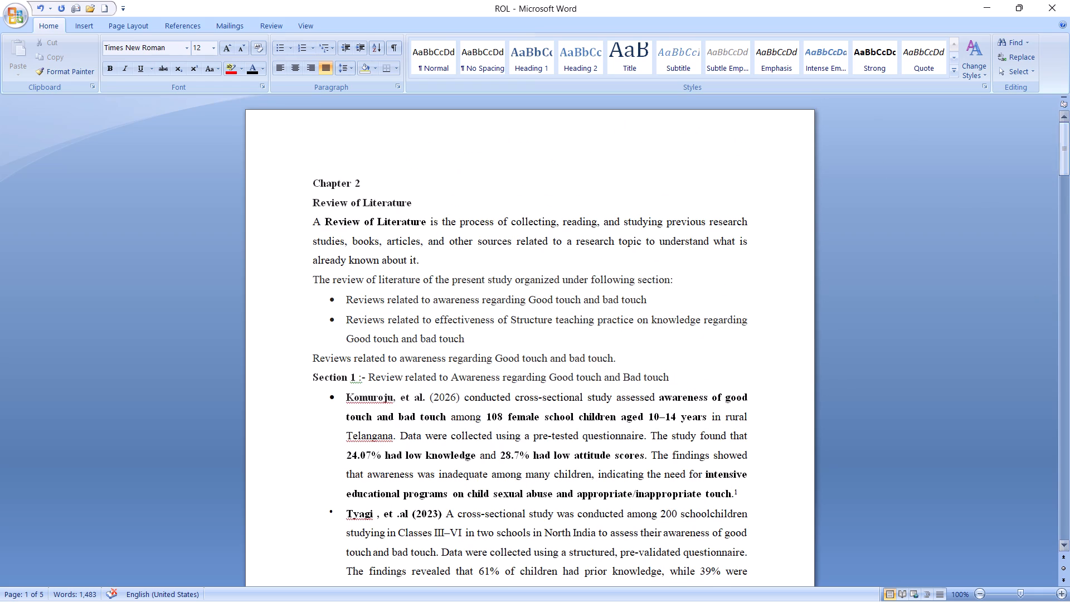
pyautogui.moveTo(313, 182); pyautogui.dragTo(395, 198)
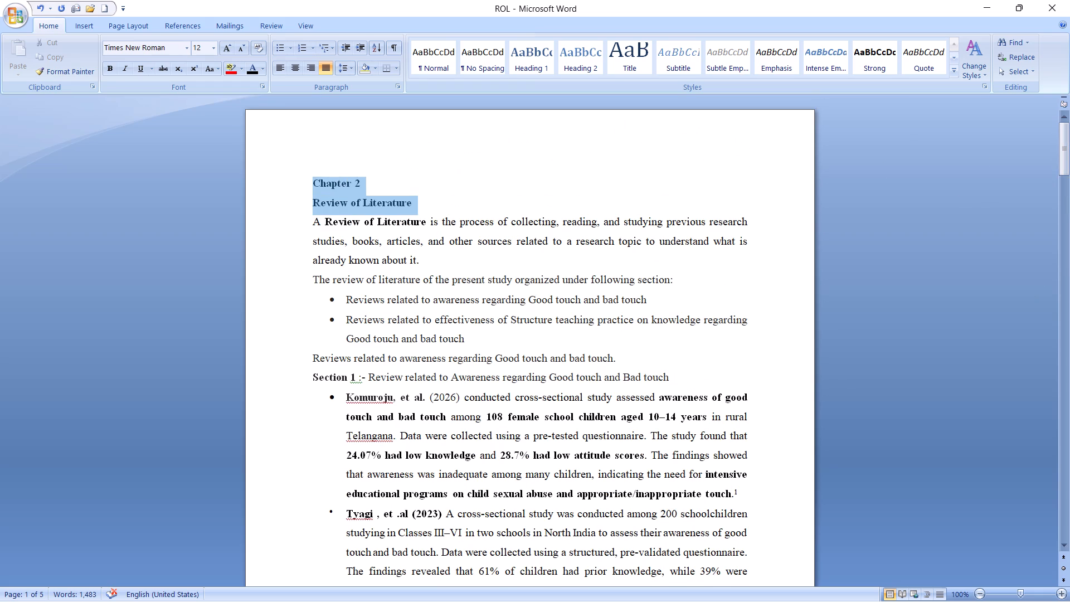
pyautogui.moveTo(395, 198); pyautogui.dragTo(403, 200)
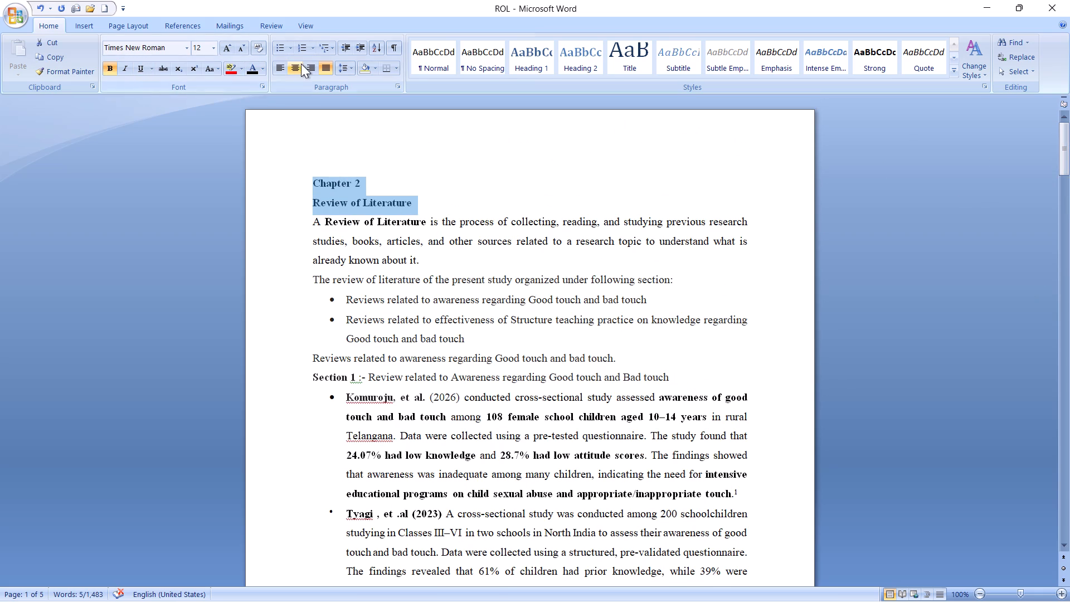
pyautogui.click(296, 69)
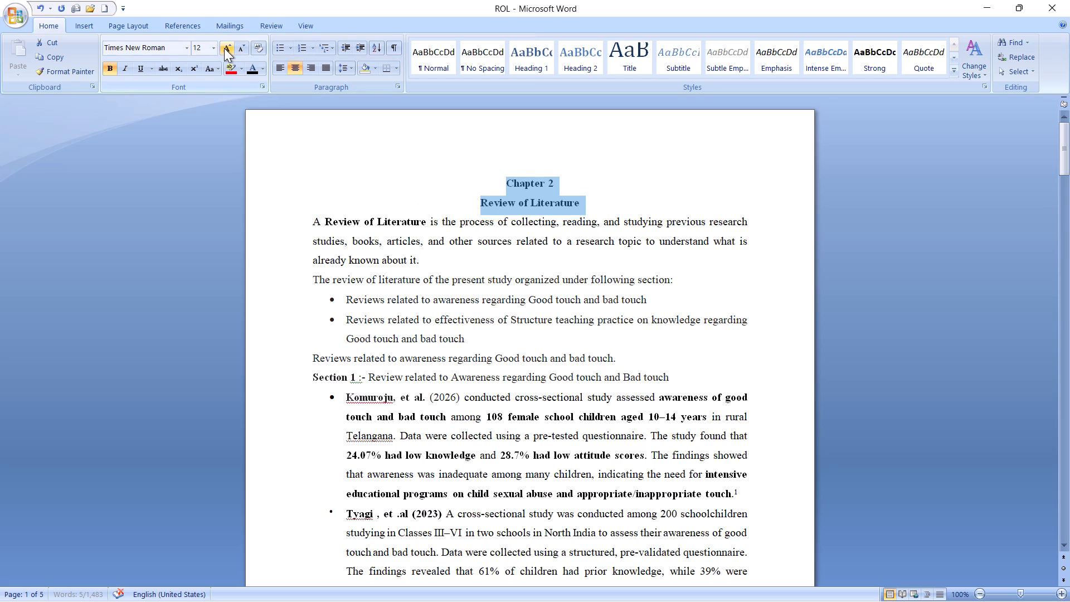
pyautogui.click(224, 48)
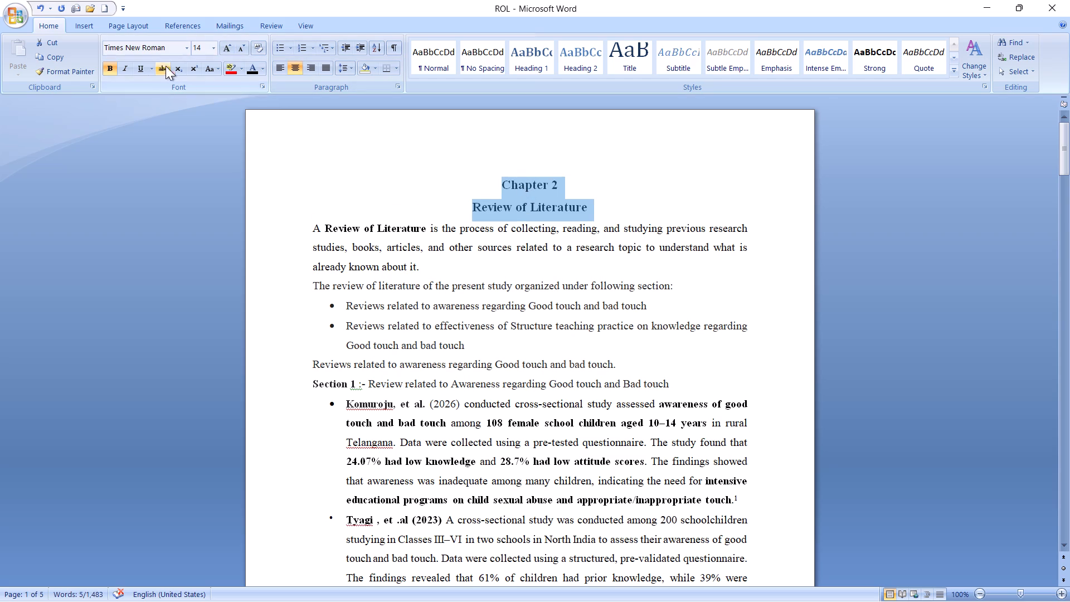
pyautogui.click(217, 69)
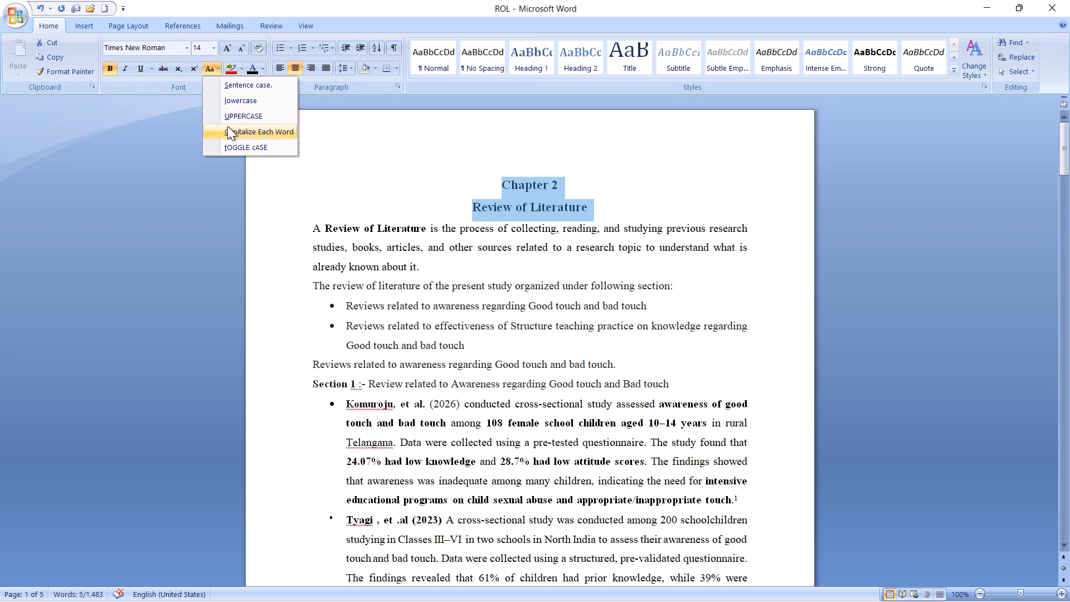
pyautogui.click(229, 110)
pyautogui.click(349, 216)
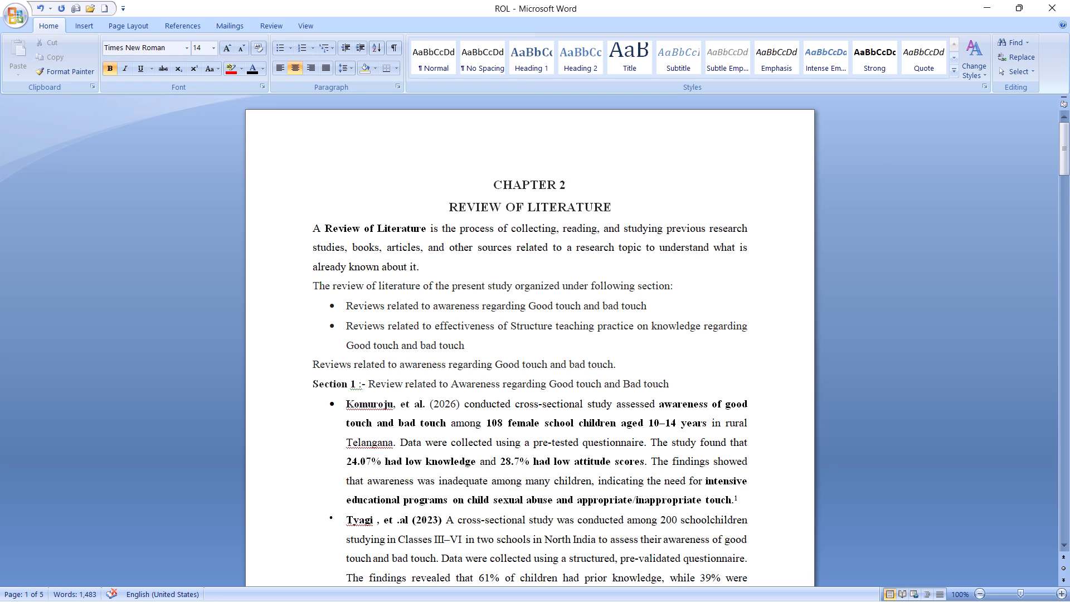
pyautogui.moveTo(424, 228); pyautogui.dragTo(302, 230)
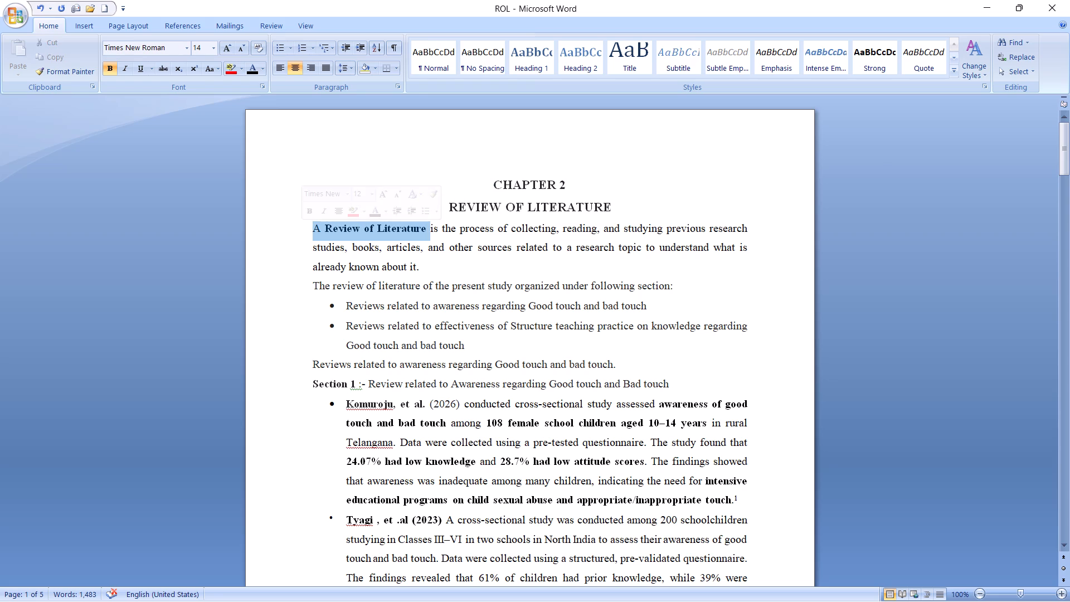
pyautogui.click(105, 69)
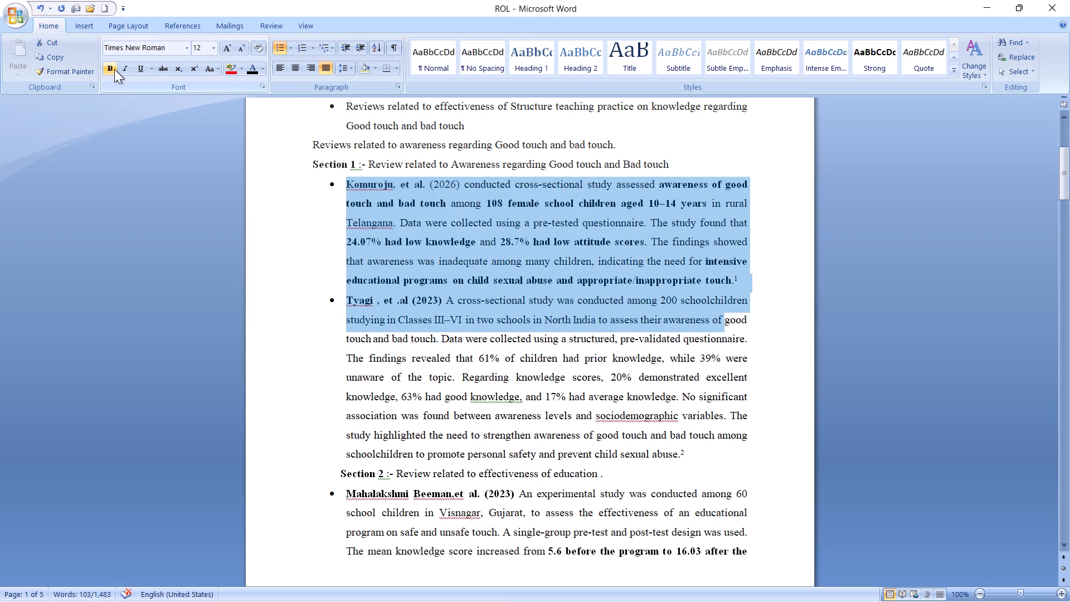
pyautogui.click(114, 69)
pyautogui.click(114, 69)
pyautogui.click(114, 69)
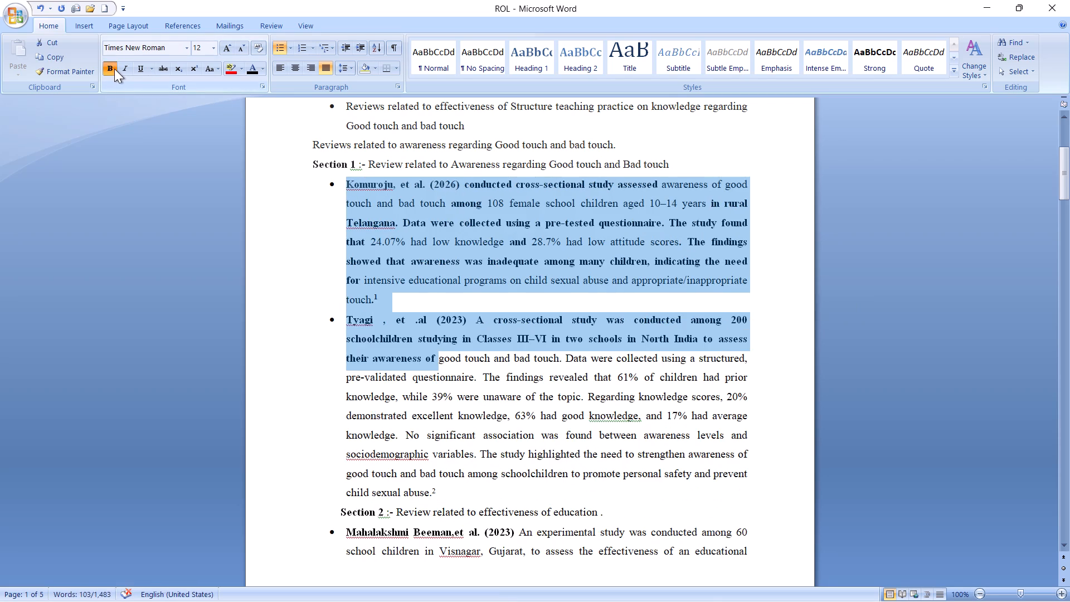
pyautogui.click(354, 200)
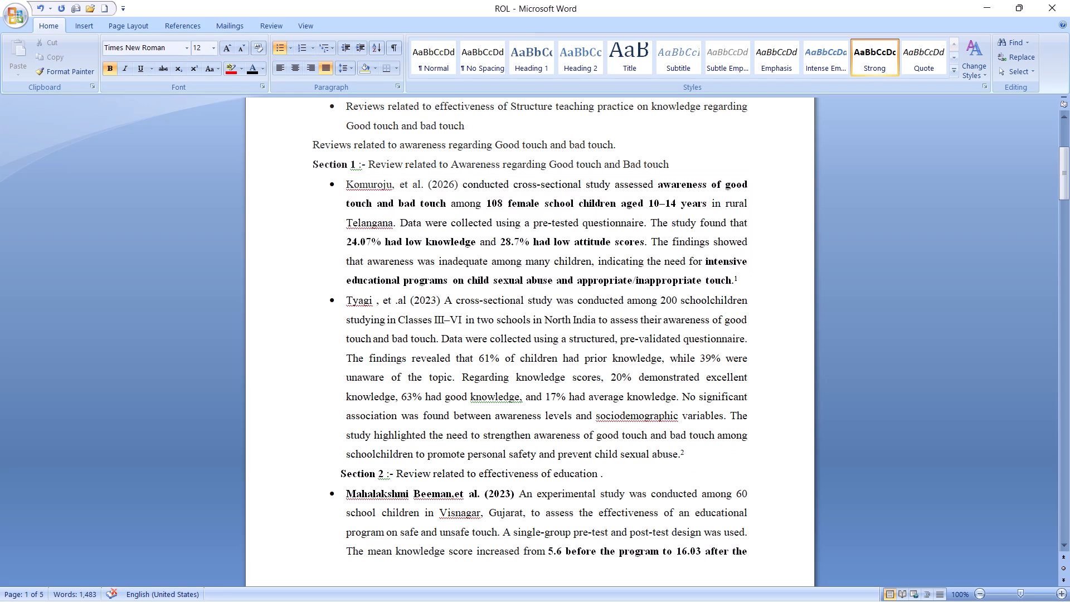
# Unbold "awareness of good touch and bad touch" and "108 female school children aged 10–14 years" in the Komuroju entry.
pyautogui.moveTo(658, 187); pyautogui.dragTo(446, 208)
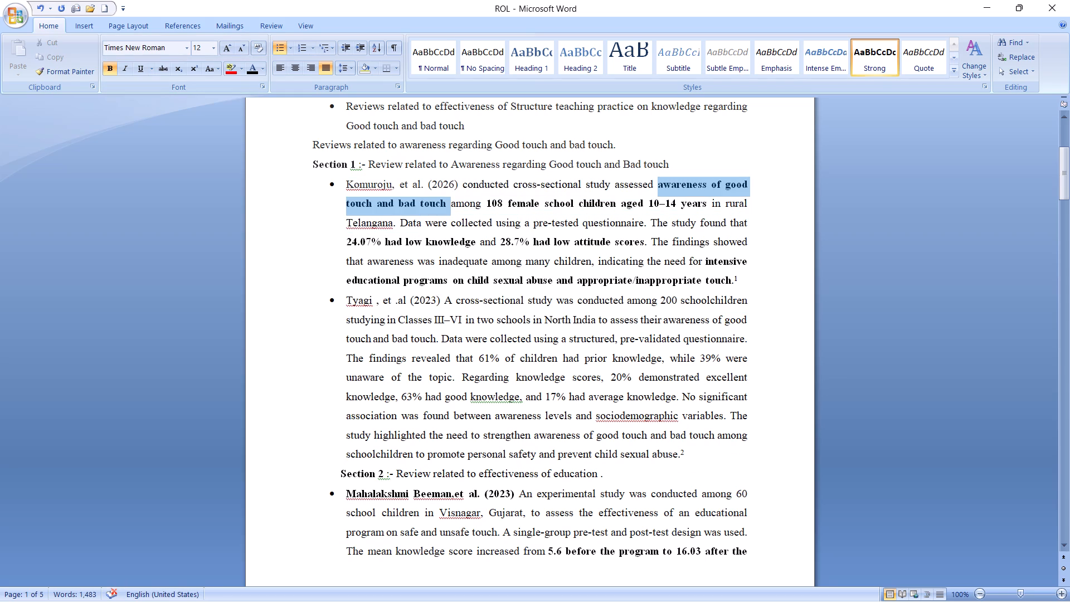
pyautogui.moveTo(446, 208); pyautogui.dragTo(444, 208)
pyautogui.click(103, 66)
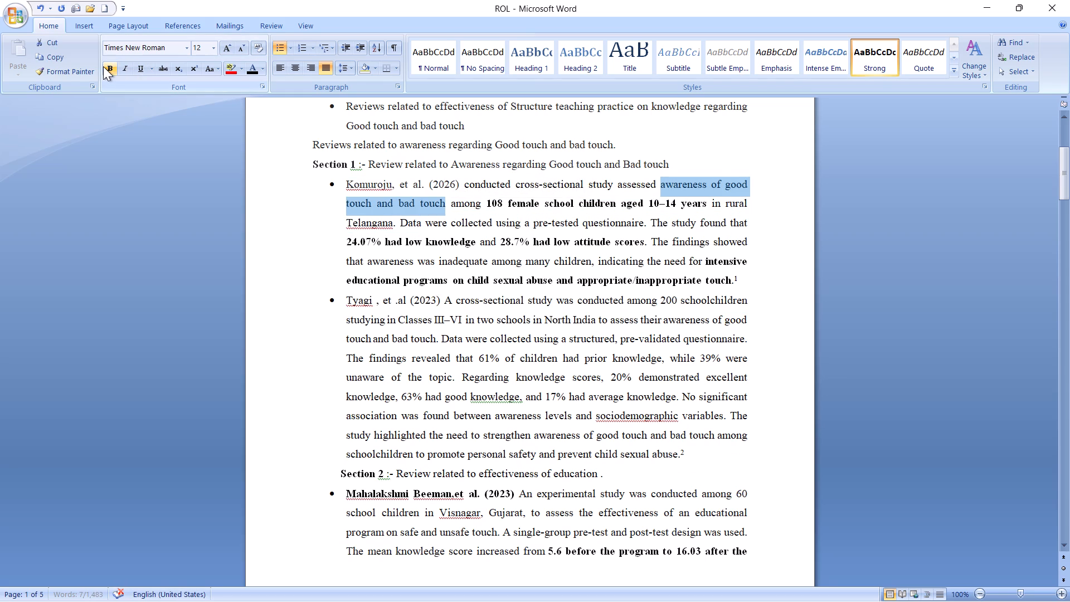
pyautogui.moveTo(488, 206); pyautogui.dragTo(624, 205)
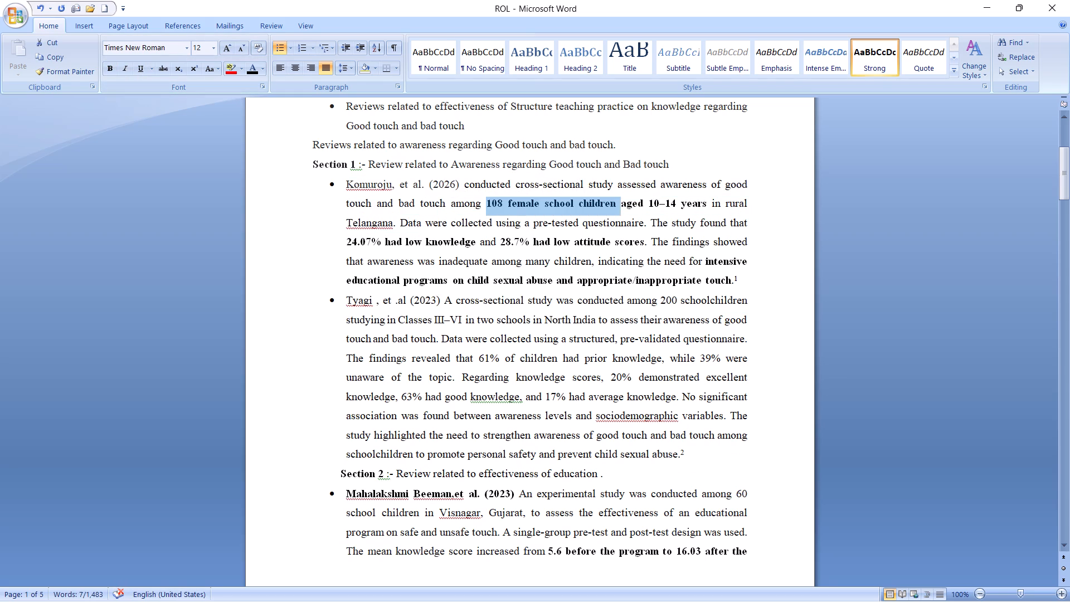
pyautogui.moveTo(624, 205); pyautogui.dragTo(718, 203)
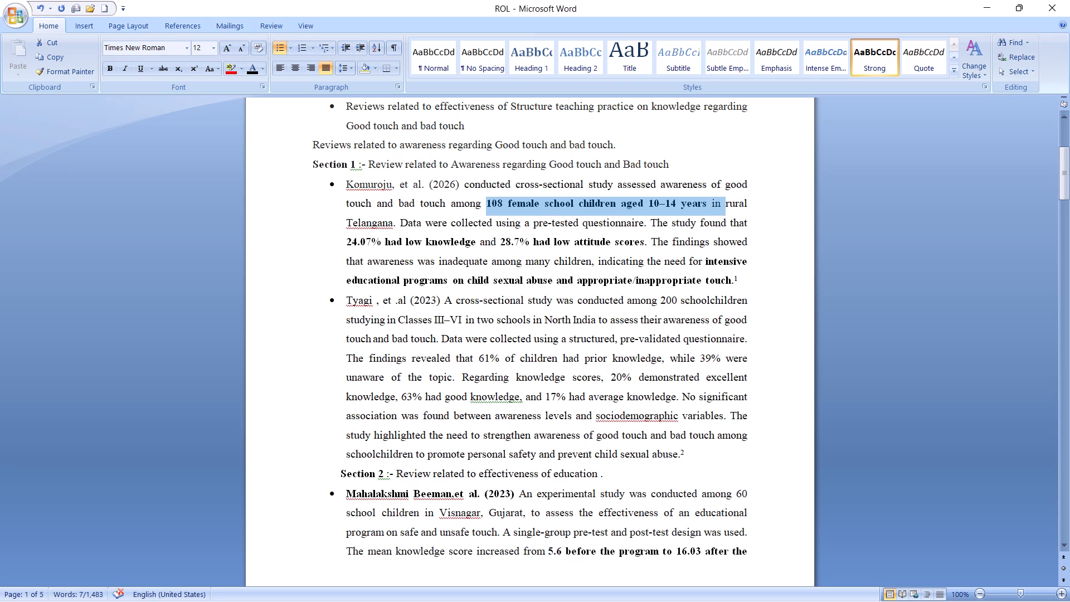
pyautogui.moveTo(718, 203); pyautogui.dragTo(708, 206)
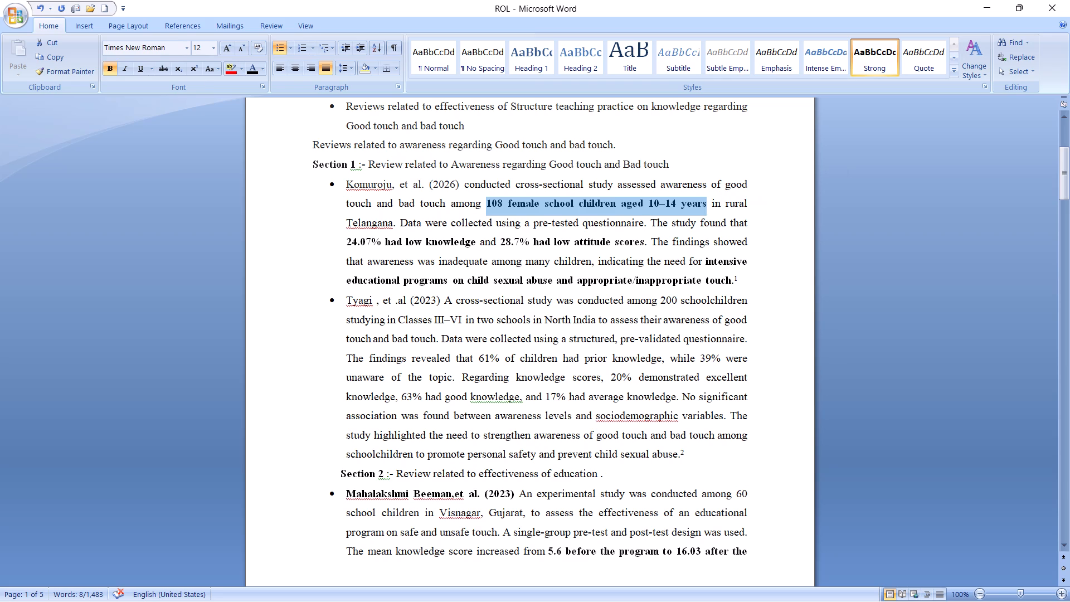
pyautogui.click(105, 70)
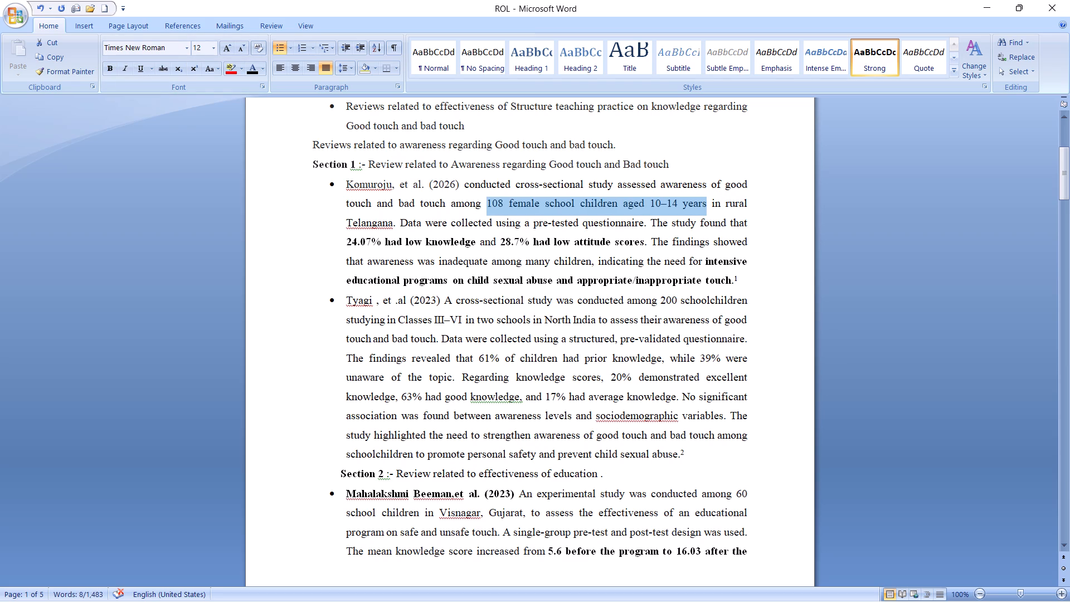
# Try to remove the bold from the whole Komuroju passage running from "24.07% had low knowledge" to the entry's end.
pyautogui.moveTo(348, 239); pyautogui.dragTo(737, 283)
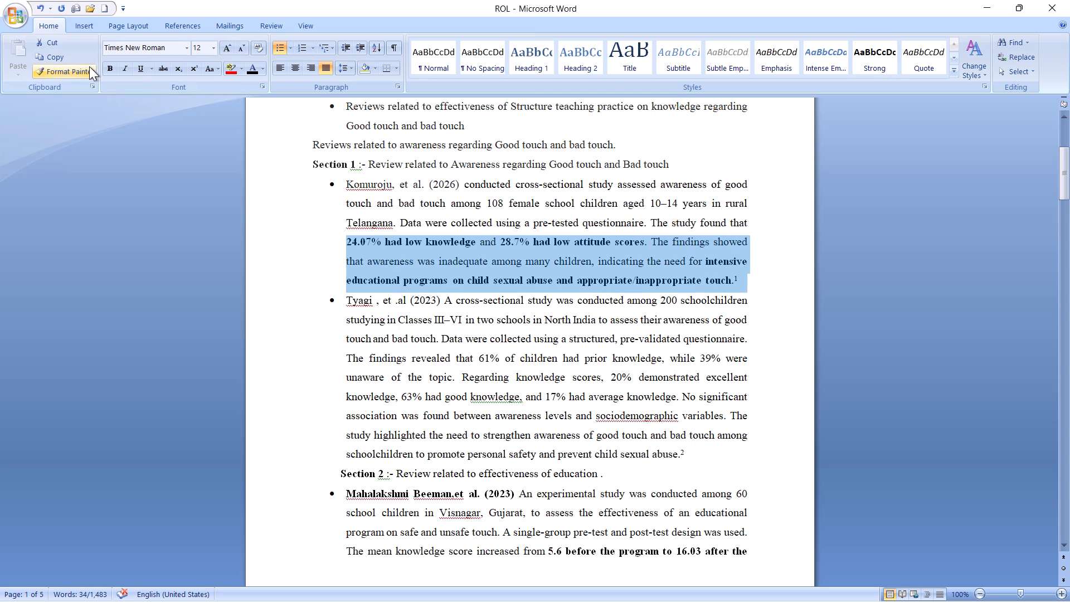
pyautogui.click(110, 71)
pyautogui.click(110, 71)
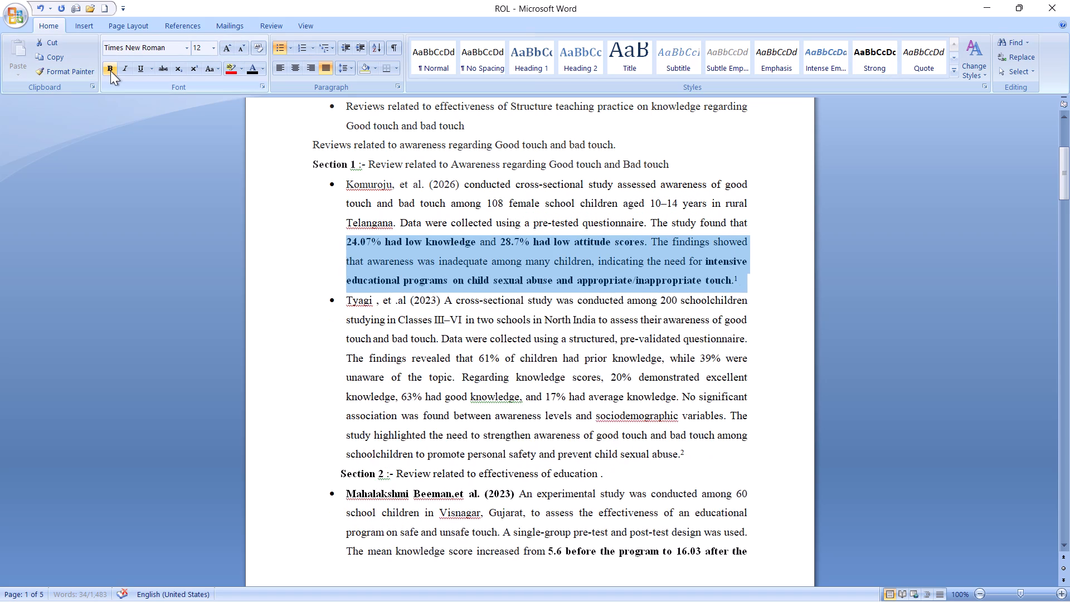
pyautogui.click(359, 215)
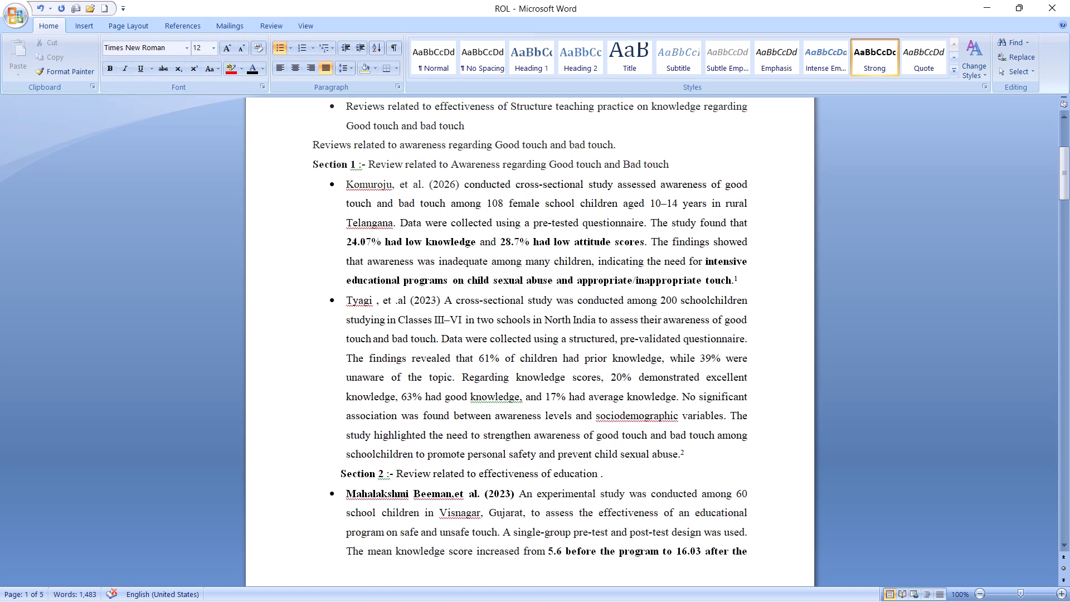
# Unbold "24.07% had low knowledge", "had low attitude scores" and the closing line from "educational programs" to "inappropriate touch." in the Komuroju entry.
pyautogui.moveTo(349, 237); pyautogui.dragTo(475, 242)
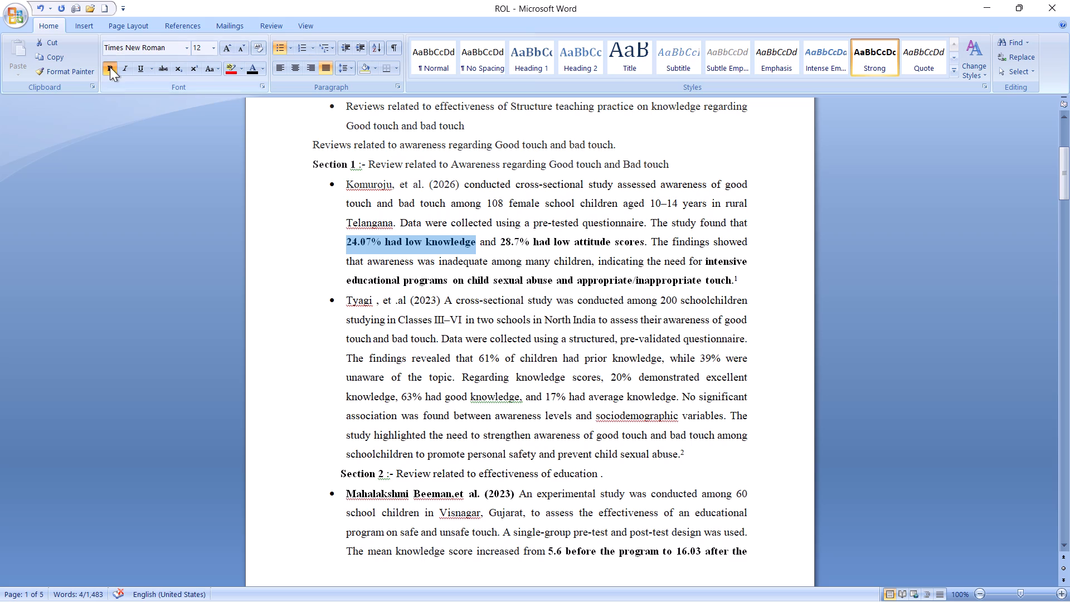
pyautogui.click(111, 69)
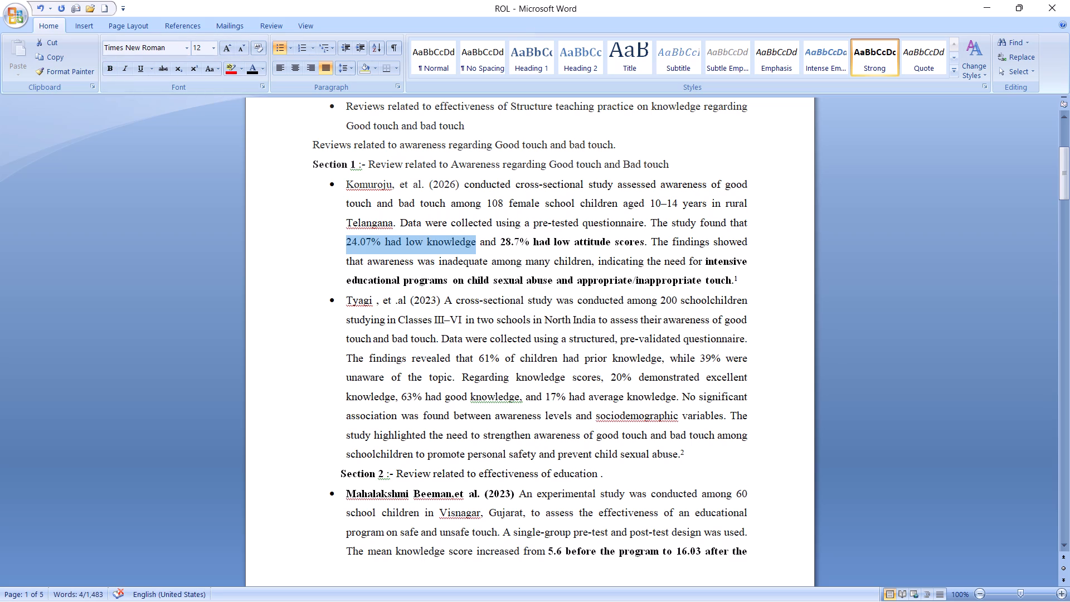
pyautogui.moveTo(535, 242); pyautogui.dragTo(639, 249)
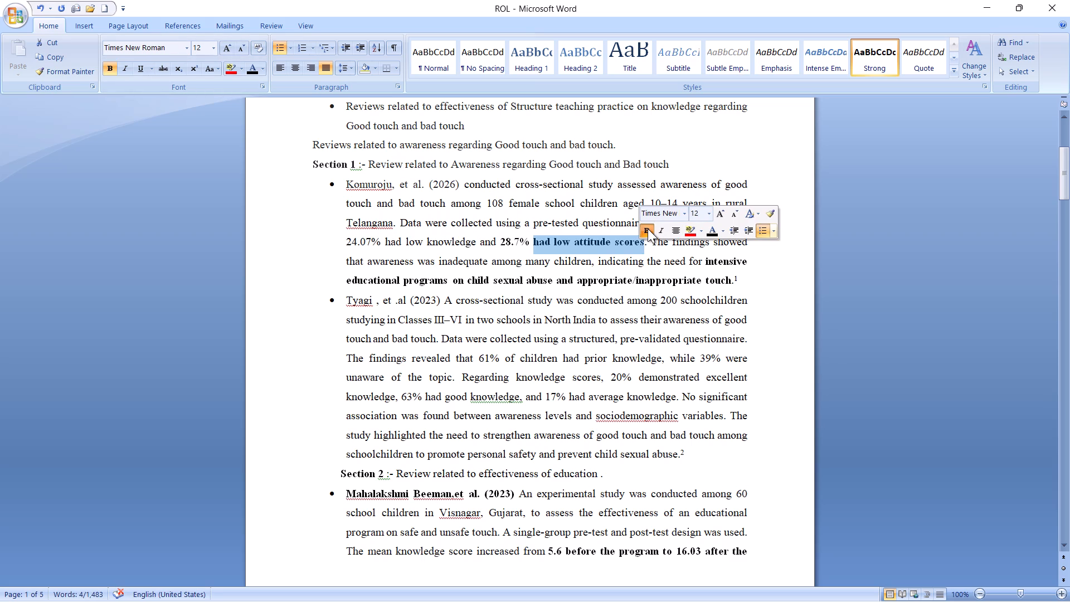
pyautogui.click(648, 229)
pyautogui.moveTo(346, 280); pyautogui.dragTo(391, 280)
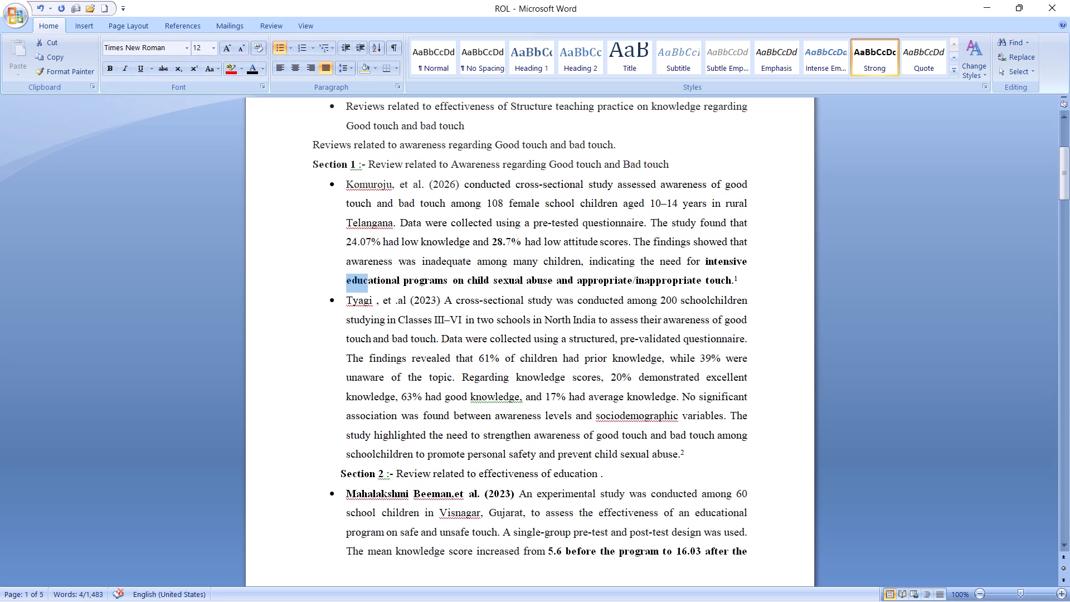
pyautogui.moveTo(391, 280); pyautogui.dragTo(735, 283)
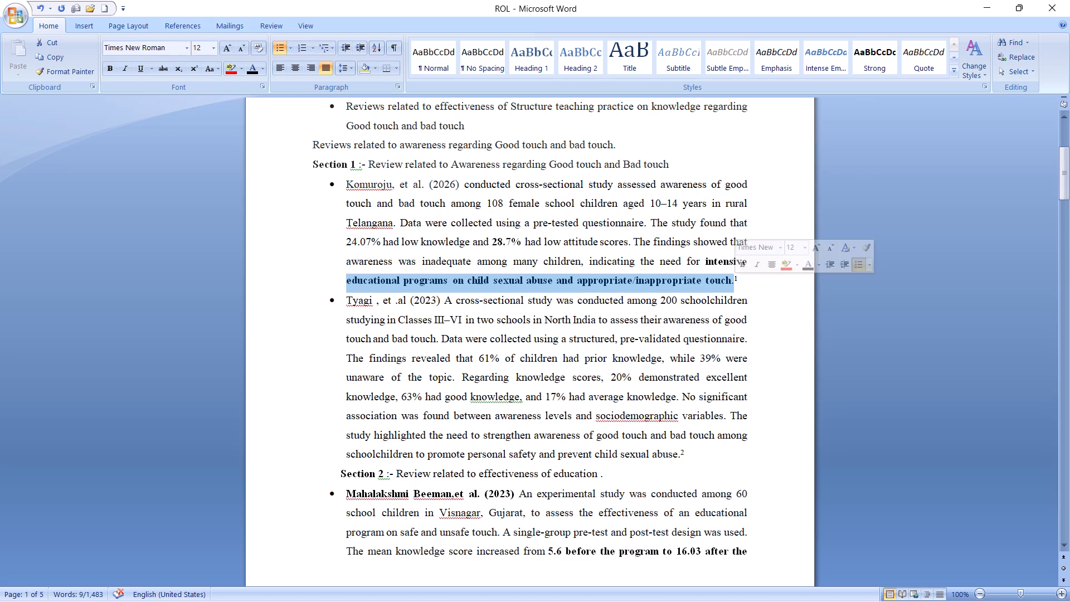
pyautogui.click(741, 269)
# Examine the study entries from Section 1 through the Sabitri (2025) entry for remaining formatting inconsistencies.
pyautogui.moveTo(1066, 179); pyautogui.dragTo(1069, 260)
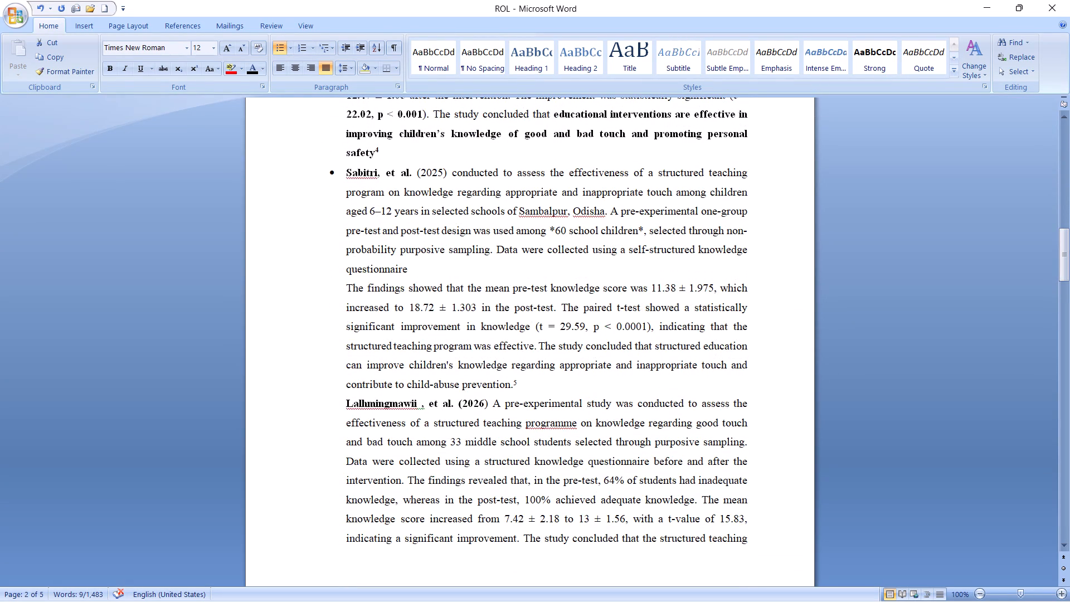
pyautogui.moveTo(1061, 236); pyautogui.dragTo(1069, 119)
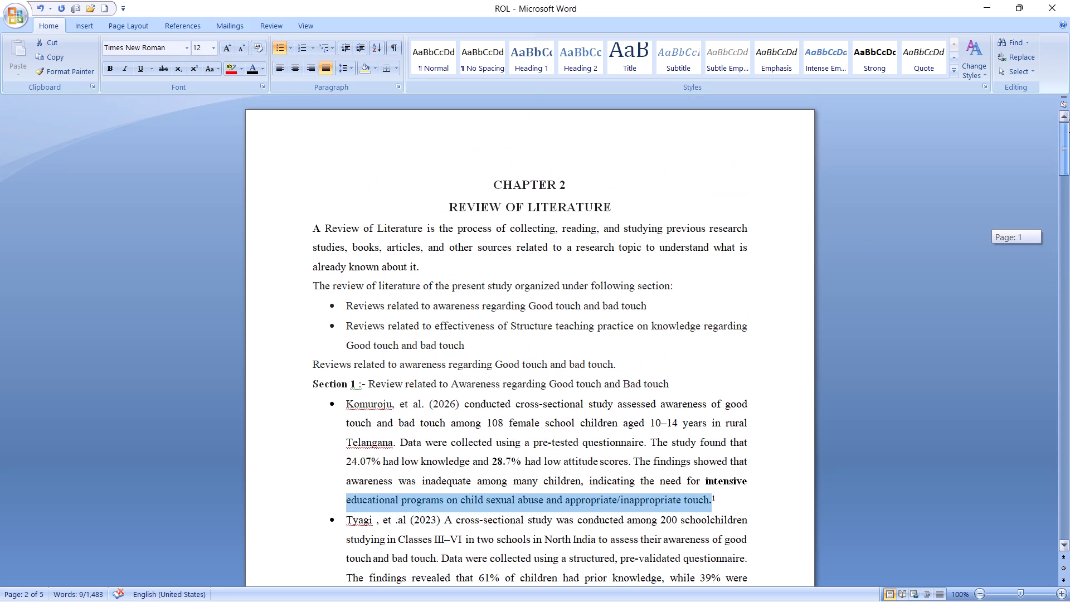
pyautogui.moveTo(1069, 119); pyautogui.dragTo(1069, 149)
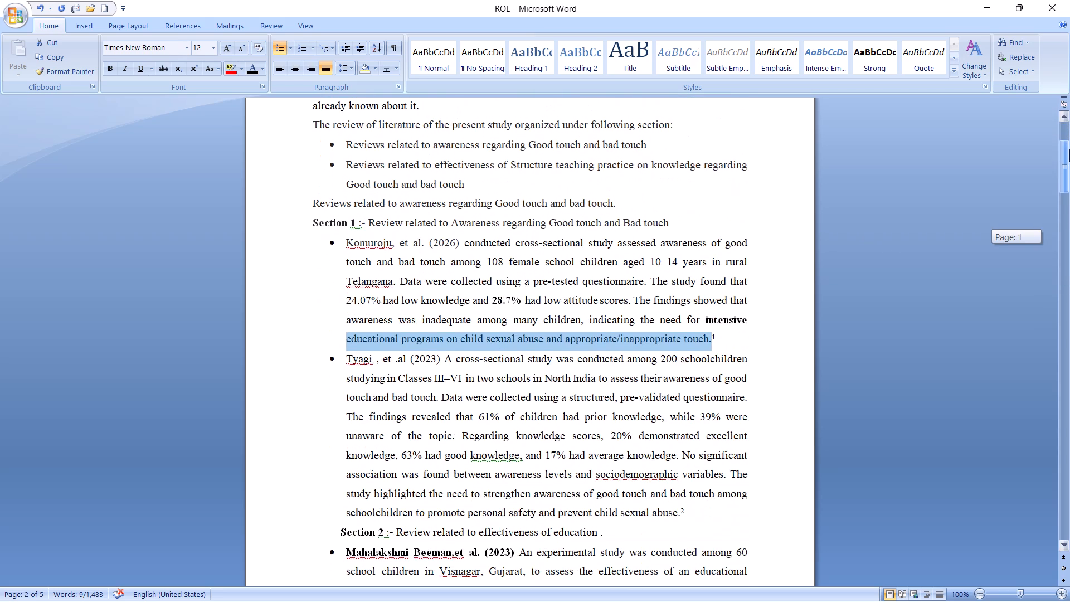
pyautogui.moveTo(1069, 149); pyautogui.dragTo(1066, 161)
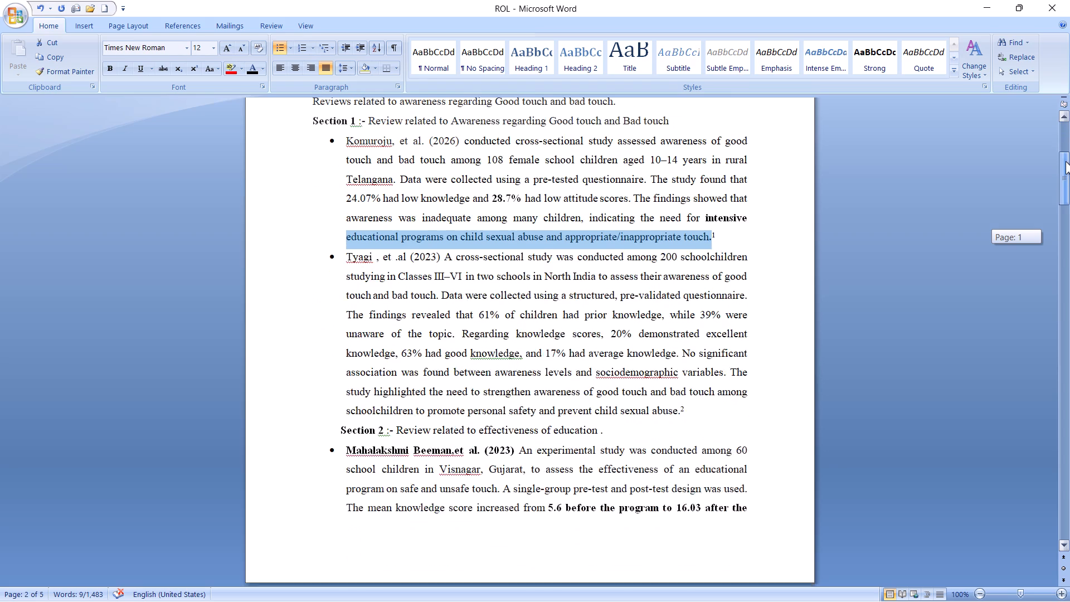
pyautogui.moveTo(1066, 161); pyautogui.dragTo(1064, 164)
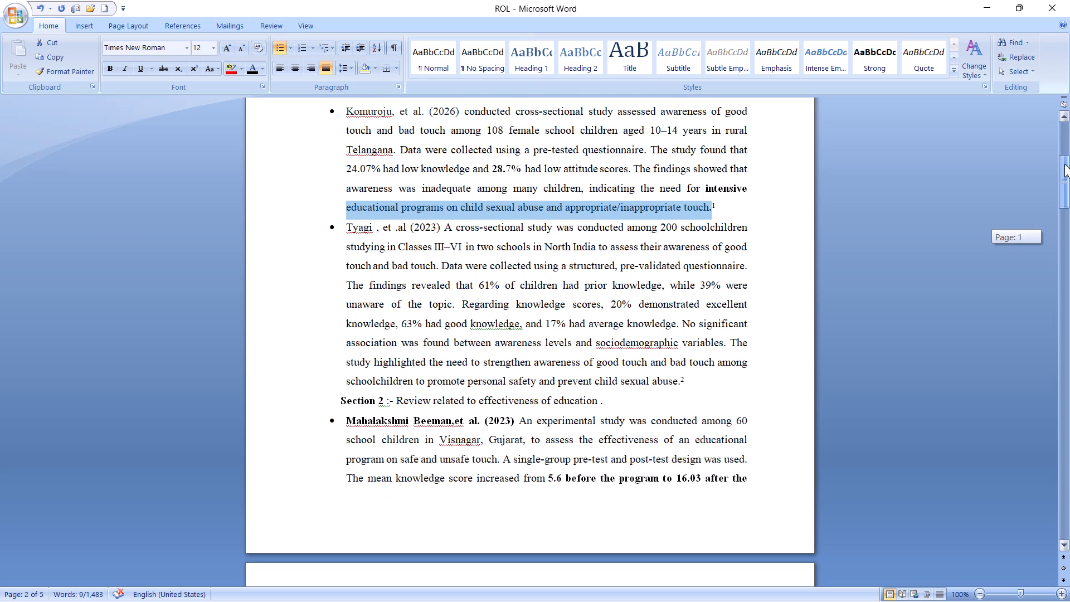
pyautogui.moveTo(1064, 164); pyautogui.dragTo(1064, 164)
pyautogui.moveTo(1064, 164); pyautogui.dragTo(1063, 159)
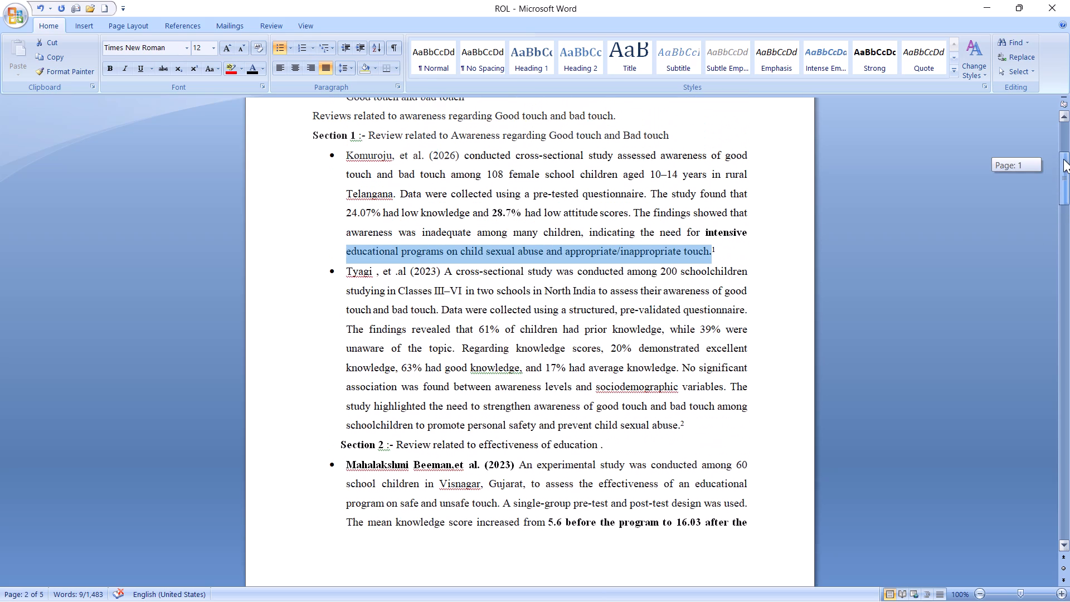
pyautogui.moveTo(1063, 159); pyautogui.dragTo(1063, 162)
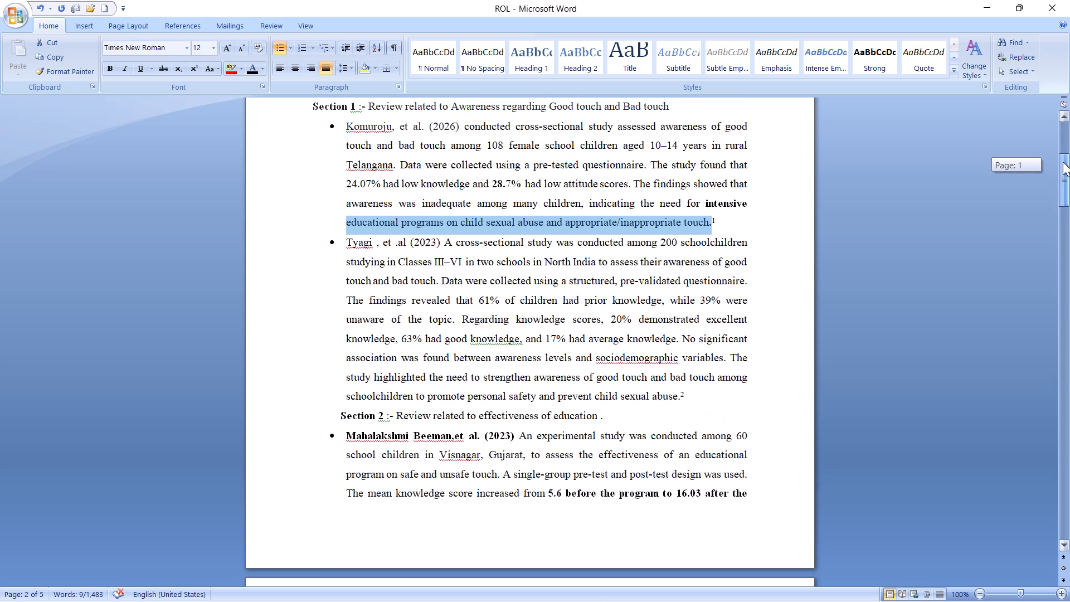
pyautogui.moveTo(1063, 162); pyautogui.dragTo(1066, 170)
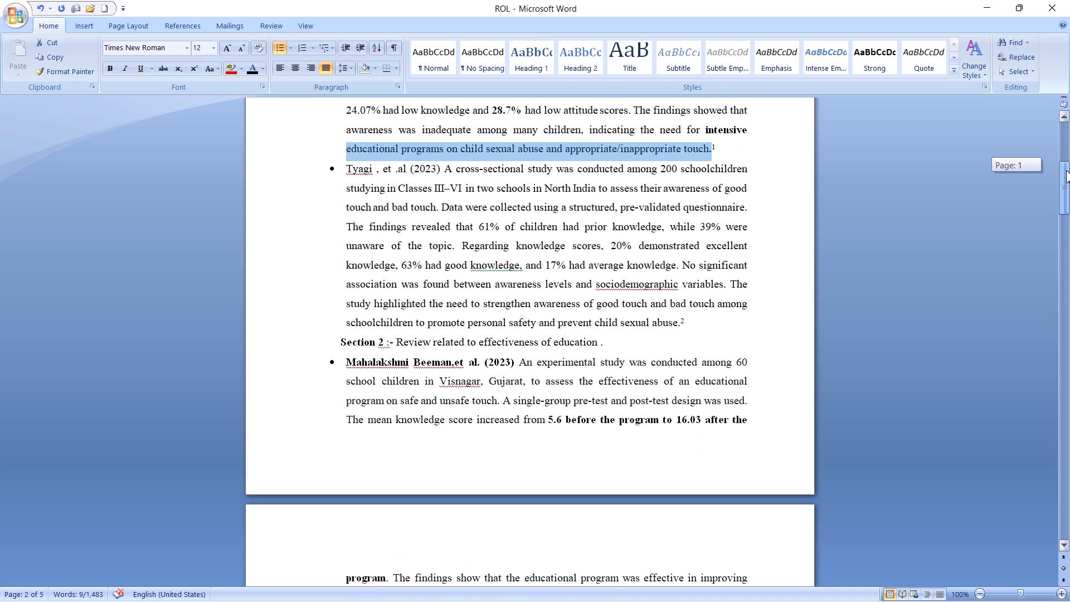
pyautogui.moveTo(1066, 170); pyautogui.dragTo(1065, 178)
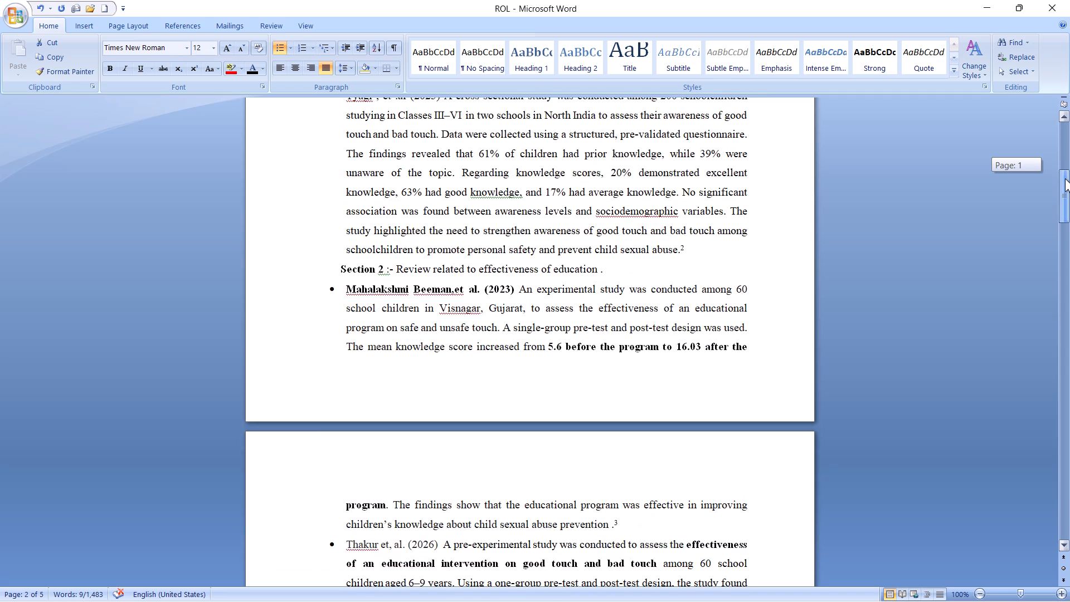
pyautogui.moveTo(1065, 178); pyautogui.dragTo(1064, 182)
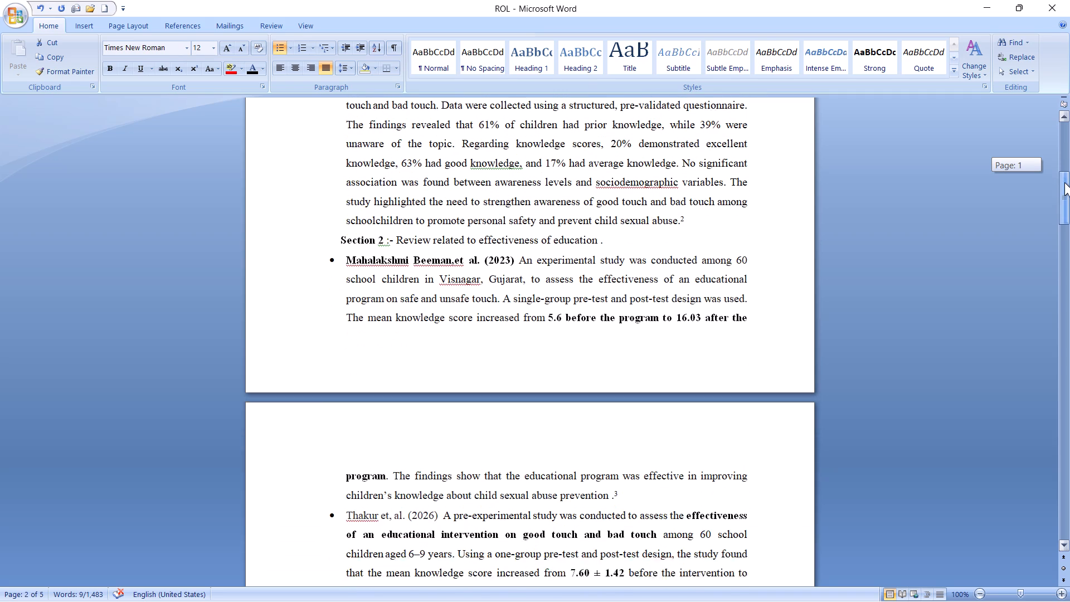
pyautogui.moveTo(1064, 182); pyautogui.dragTo(1064, 185)
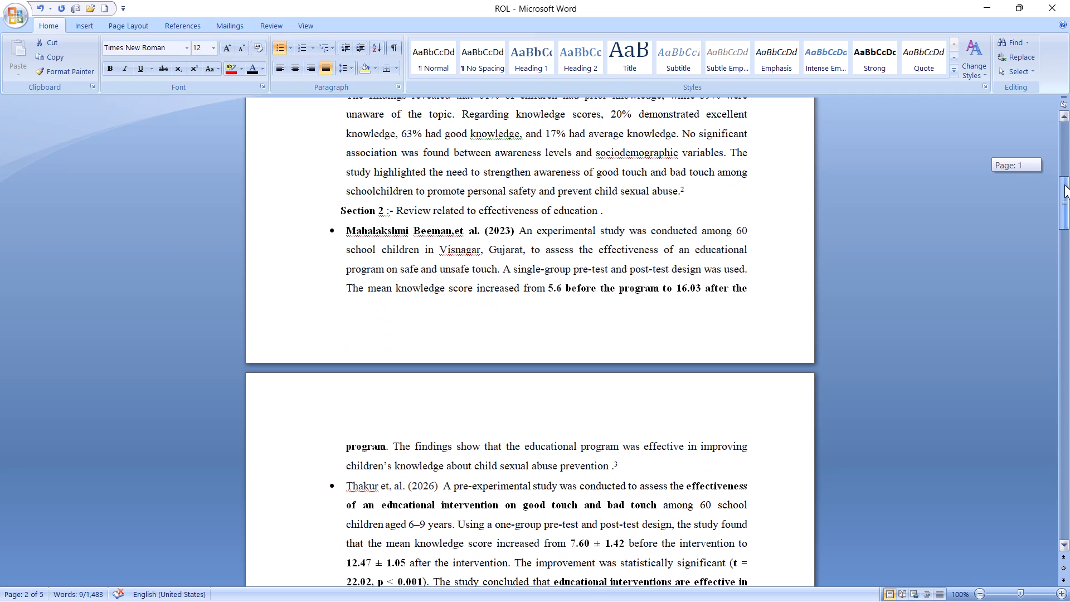
pyautogui.moveTo(1064, 185); pyautogui.dragTo(1062, 207)
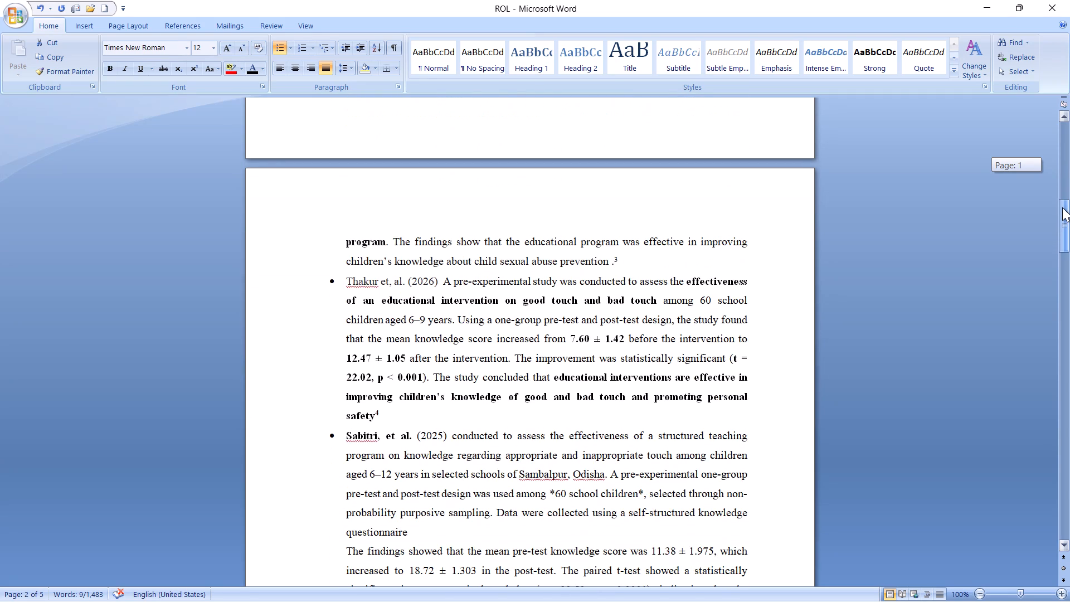
pyautogui.moveTo(1062, 207); pyautogui.dragTo(1056, 222)
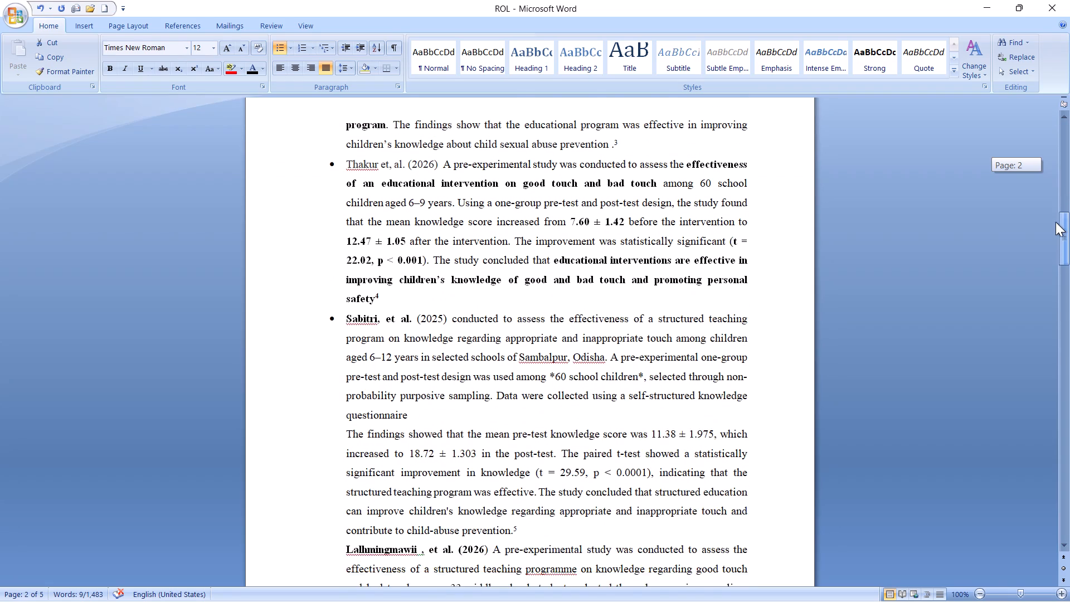
pyautogui.moveTo(1056, 222); pyautogui.dragTo(1052, 229)
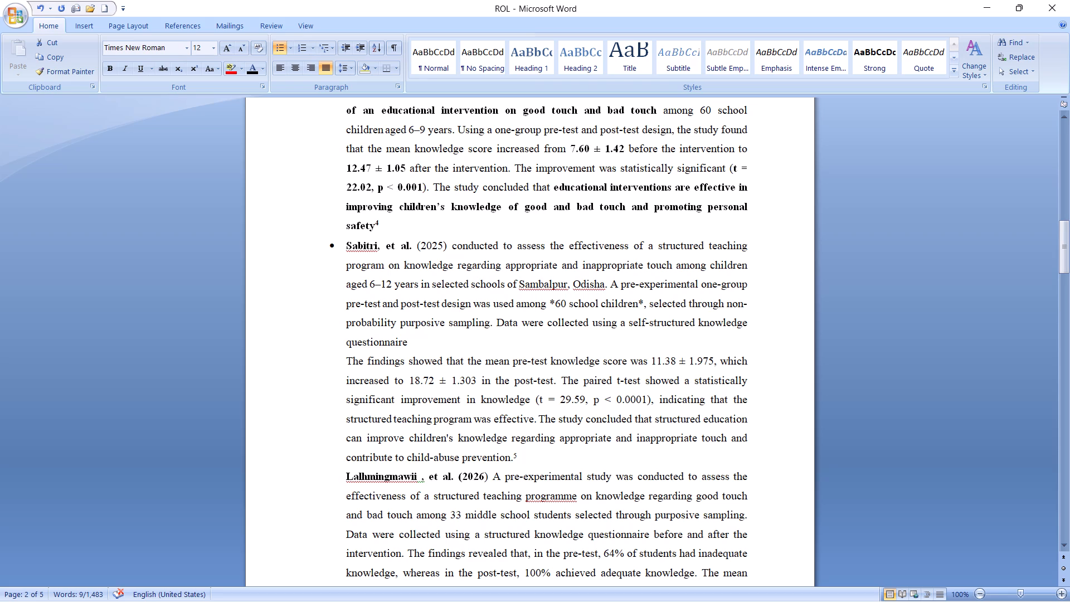
# Delete the asterisks on both sides of "60 school children" in the Sabitri (2025) entry.
pyautogui.click(643, 304)
pyautogui.press('BackSpace')
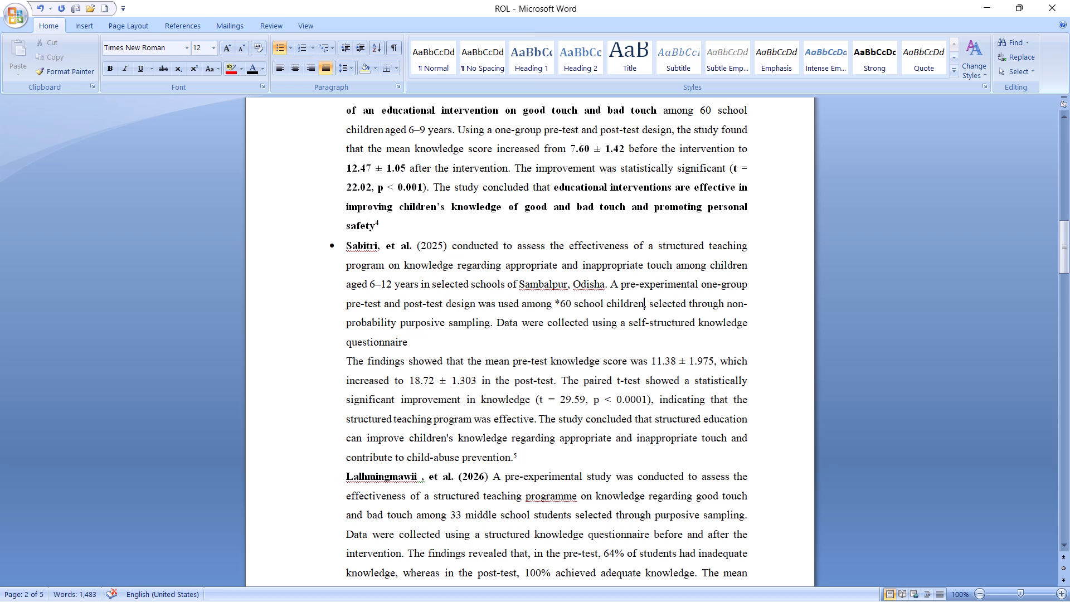
pyautogui.click(560, 307)
pyautogui.press('BackSpace')
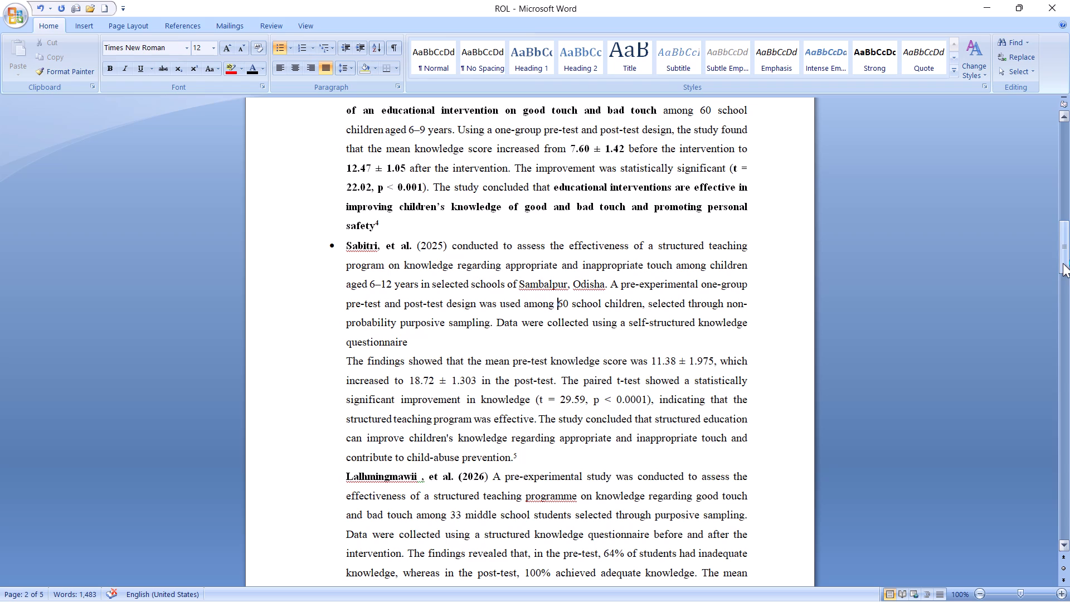
# Join the separate "The findings showed" paragraph to "questionnaire" in the Sabitri entry, adding a full stop and space between them.
pyautogui.click(338, 363)
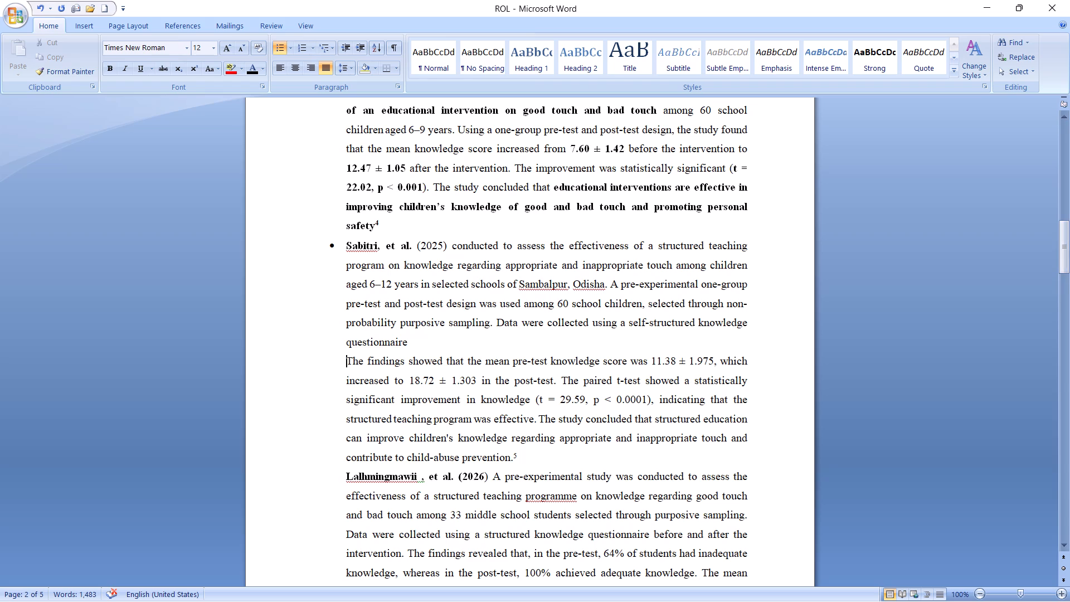
pyautogui.press('BackSpace')
pyautogui.press('BackSpace')
pyautogui.press('BackSpace')
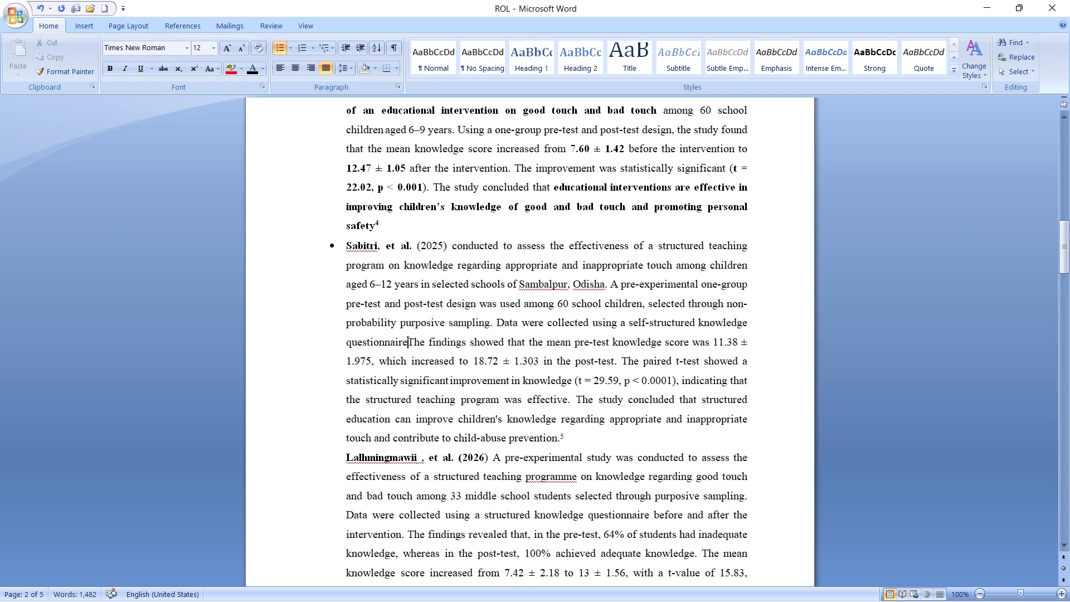
pyautogui.write('.')
pyautogui.press('space')
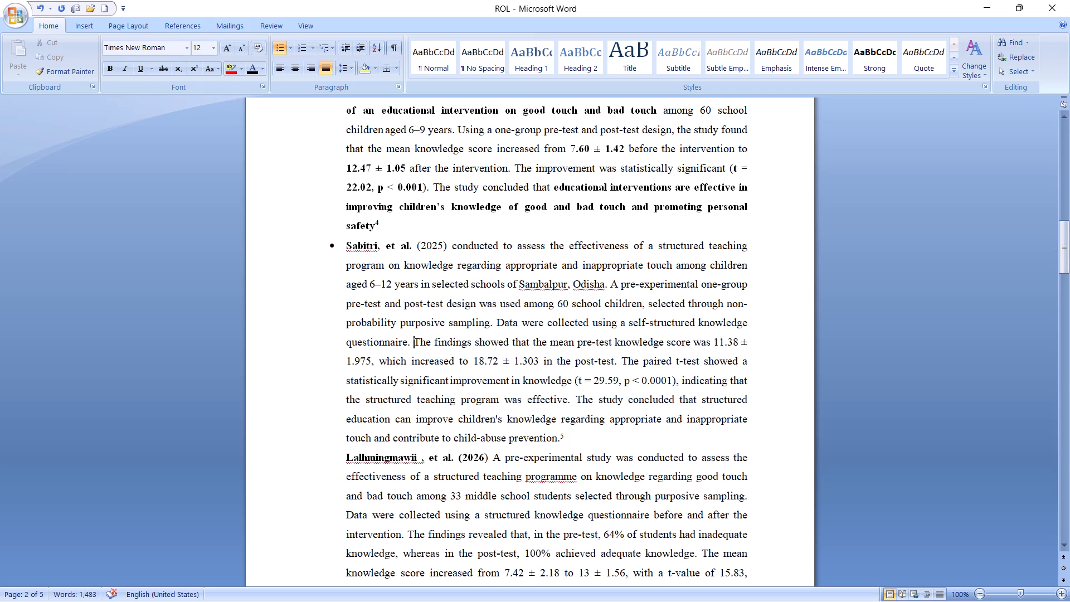
# Turn the 2026 middle-school study entry directly after Sabitri (2025) into its own item with the matching round bullet.
pyautogui.moveTo(1069, 256); pyautogui.dragTo(1069, 274)
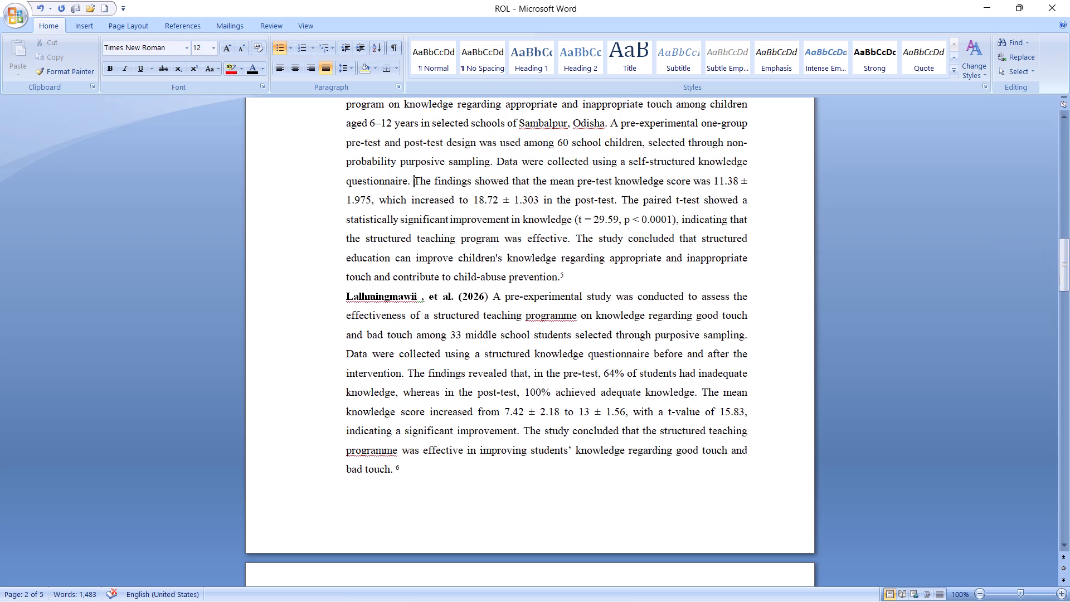
pyautogui.click(346, 297)
pyautogui.press('BackSpace')
pyautogui.press('BackSpace')
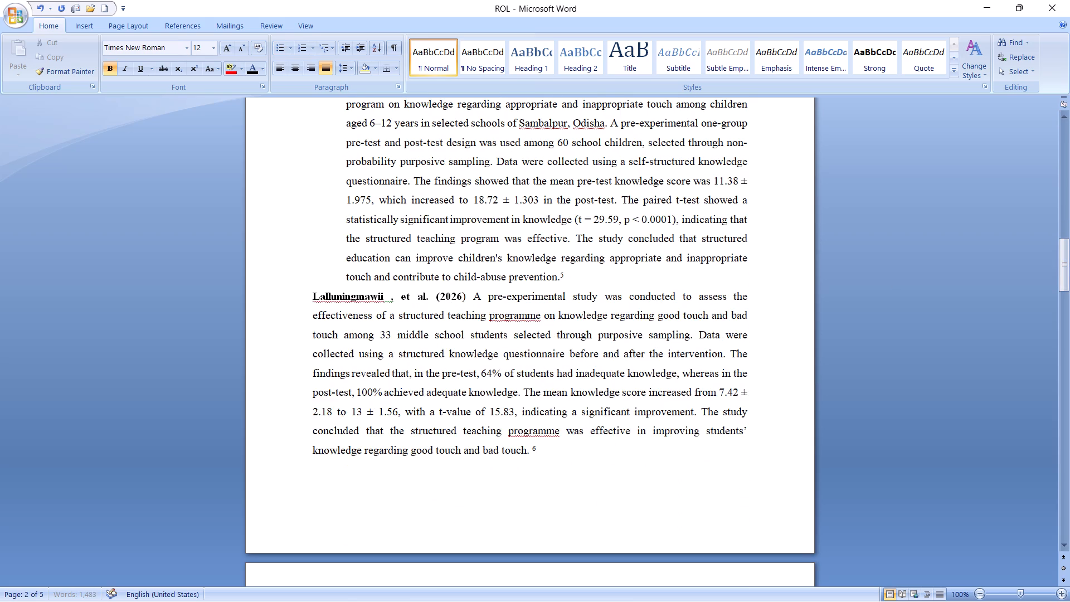
pyautogui.press('BackSpace')
pyautogui.press('Return')
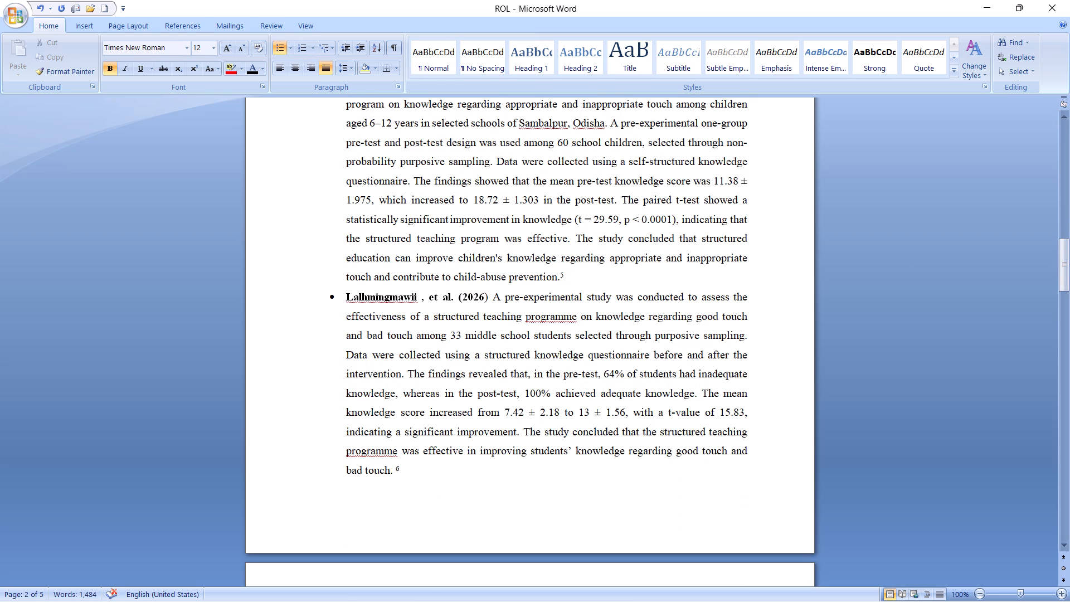
# Give the Altundag (2022) entry the same round bullet and indent as the preceding study entries.
pyautogui.moveTo(1069, 267); pyautogui.dragTo(1069, 310)
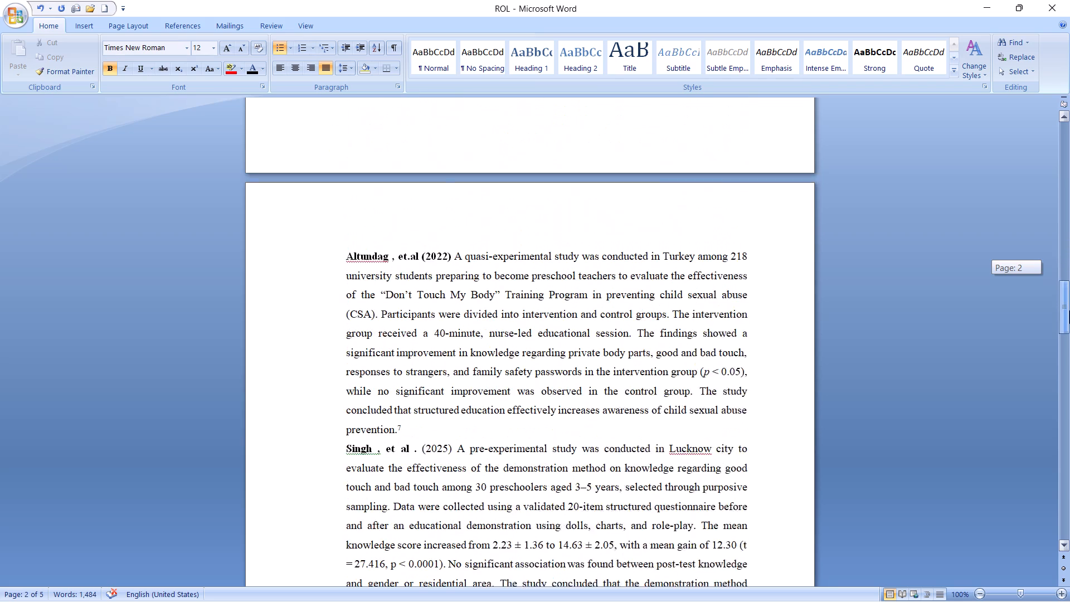
pyautogui.moveTo(1069, 310); pyautogui.dragTo(1069, 312)
pyautogui.click(344, 244)
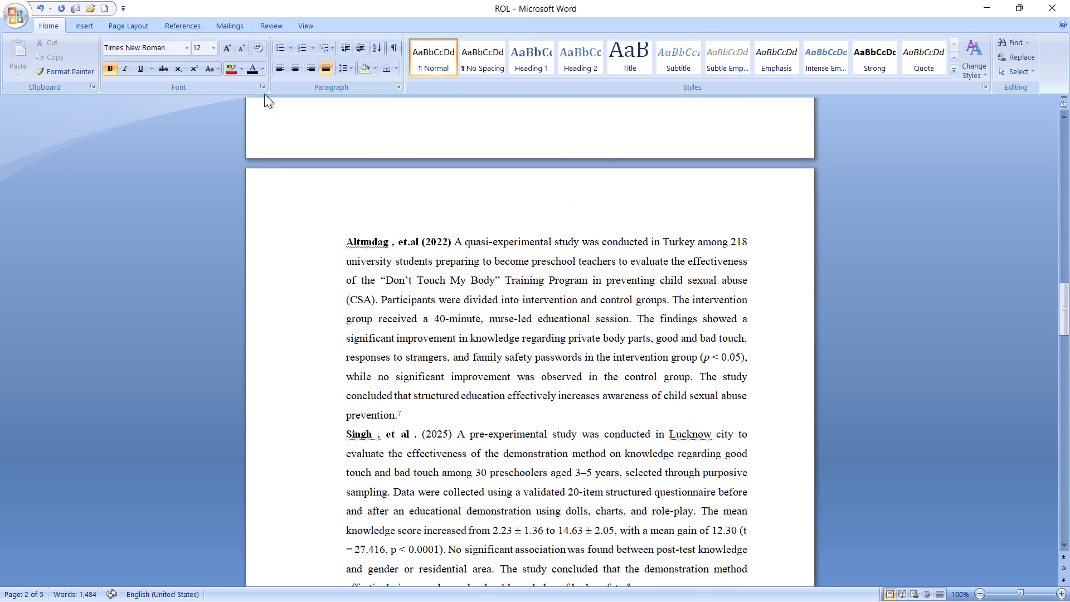
pyautogui.click(291, 46)
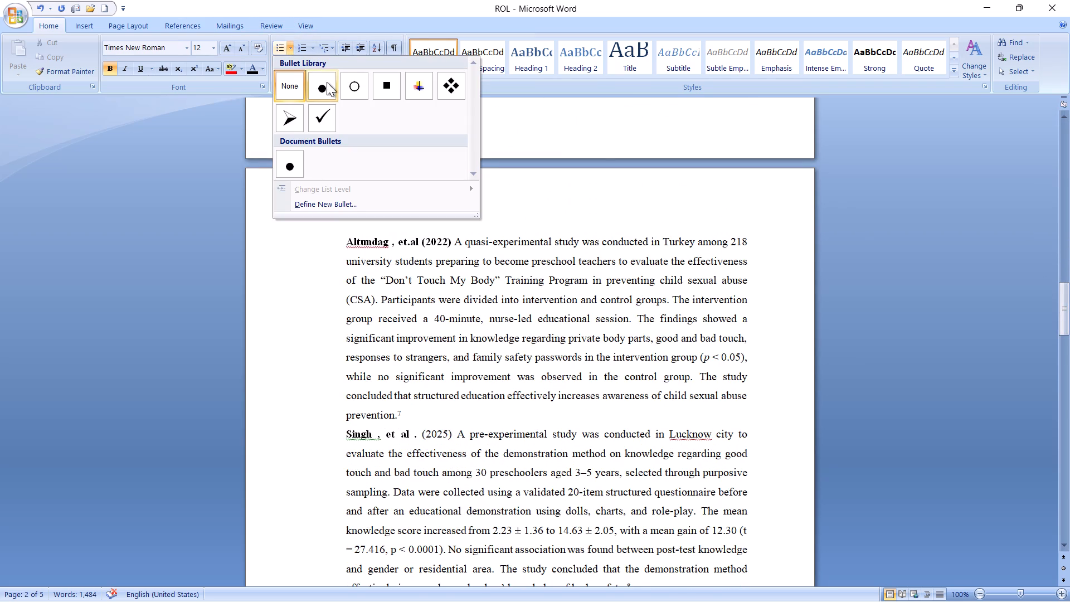
pyautogui.click(327, 82)
pyautogui.press('BackSpace')
pyautogui.press('BackSpace')
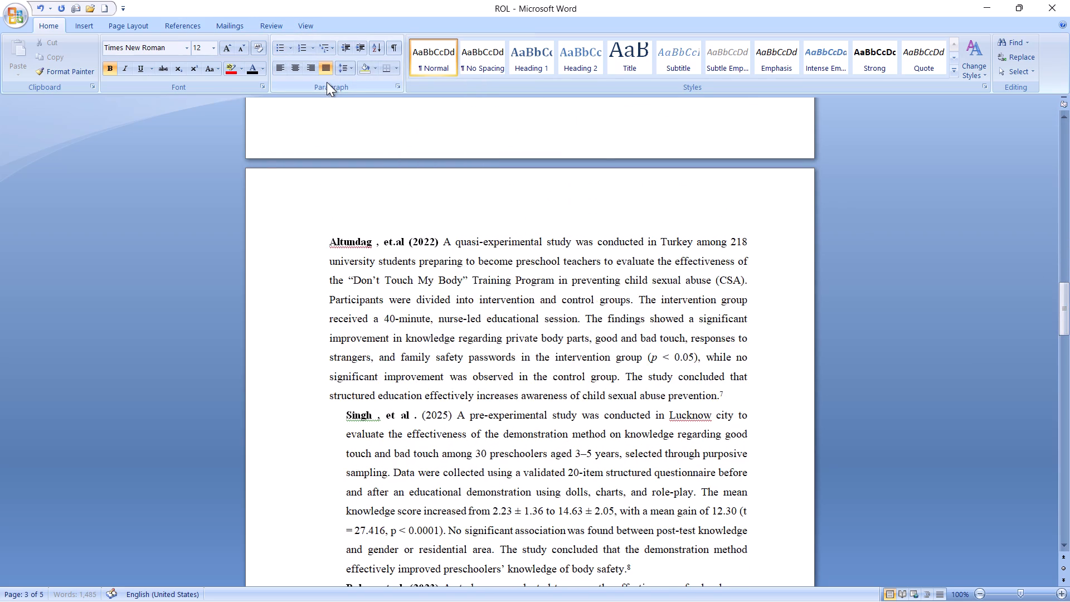
pyautogui.press('BackSpace')
pyautogui.press('BackSpace')
pyautogui.press('Return')
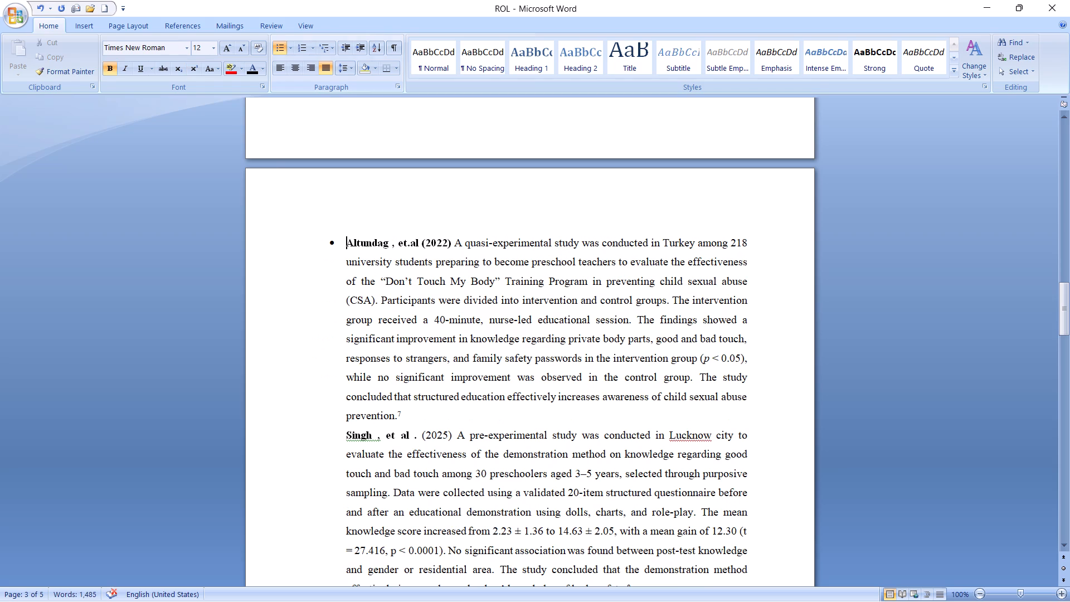
# Turn the Singh (2025) entry into its own item with the matching round bullet.
pyautogui.click(343, 439)
pyautogui.press('BackSpace')
pyautogui.press('BackSpace')
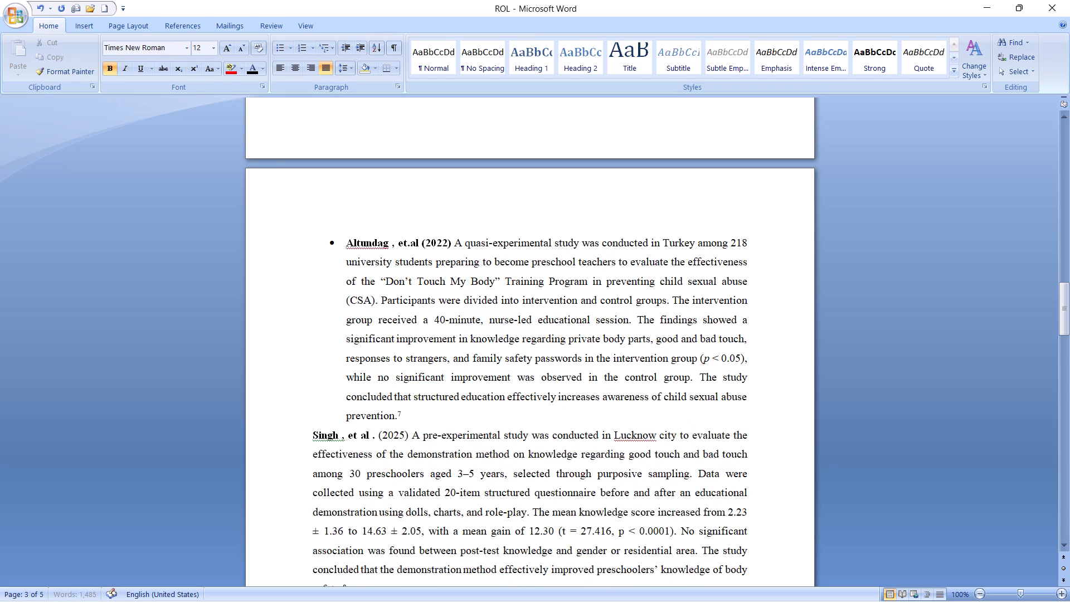
pyautogui.press('BackSpace')
pyautogui.press('Return')
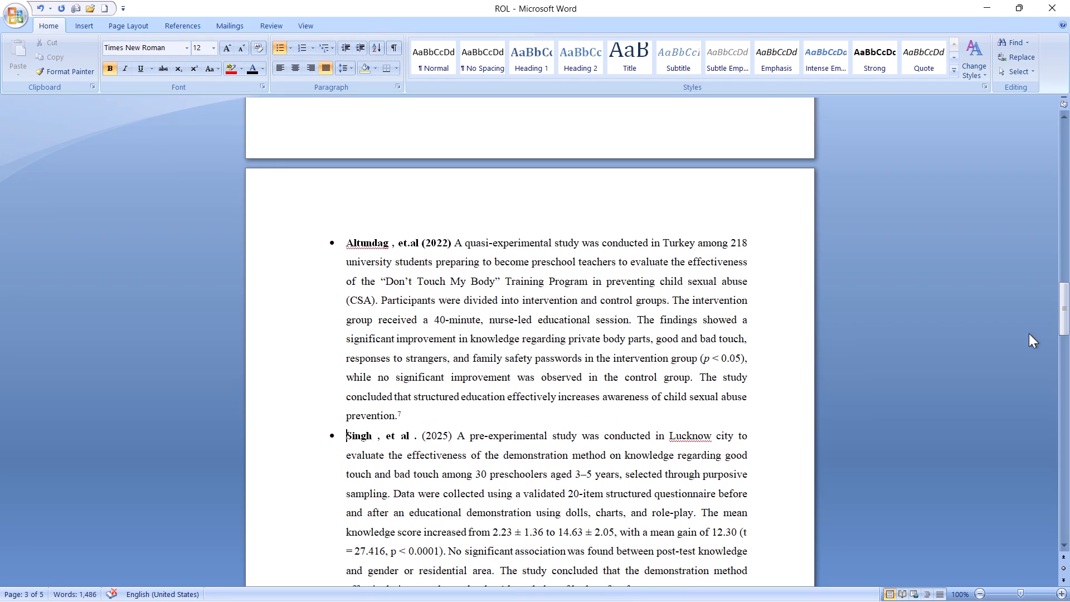
# Turn the Babu (2023) entry into its own item with the same round bullet as the Singh entry.
pyautogui.moveTo(1069, 310); pyautogui.dragTo(1069, 353)
pyautogui.moveTo(1069, 353); pyautogui.dragTo(1064, 334)
pyautogui.click(349, 410)
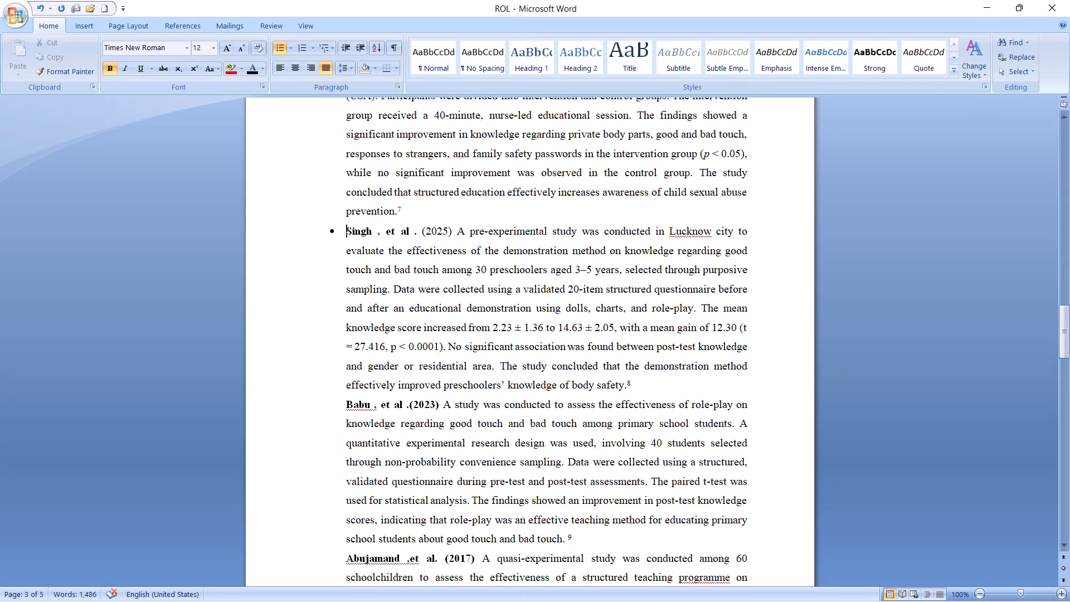
pyautogui.press('BackSpace')
pyautogui.press('BackSpace')
pyautogui.press('BackSpace')
pyautogui.press('Return')
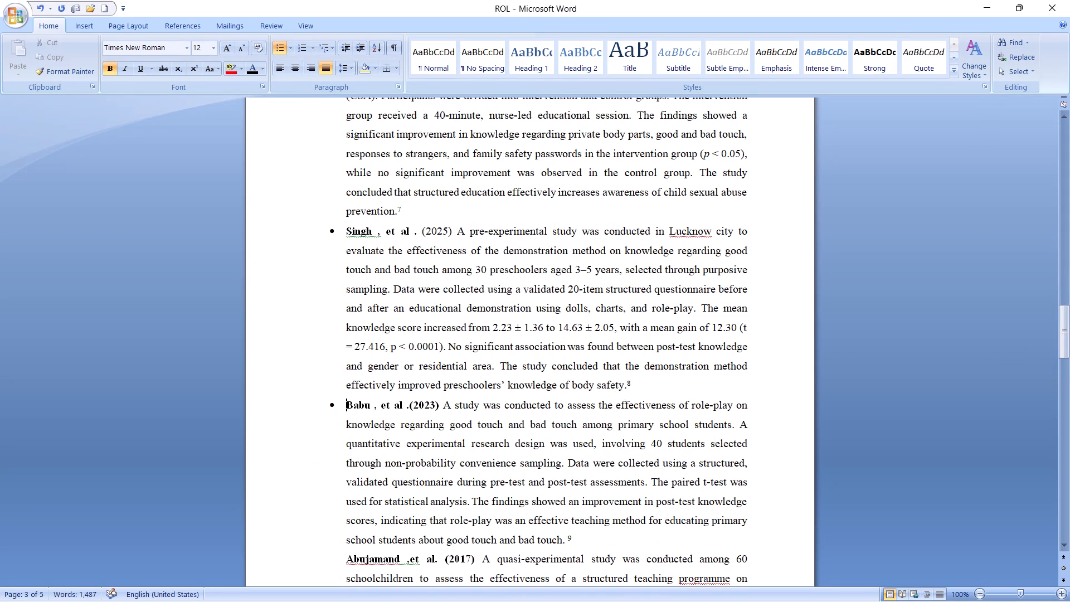
# Turn the Abujamand (2017) entry into its own item with the matching round bullet.
pyautogui.click(343, 565)
pyautogui.press('BackSpace')
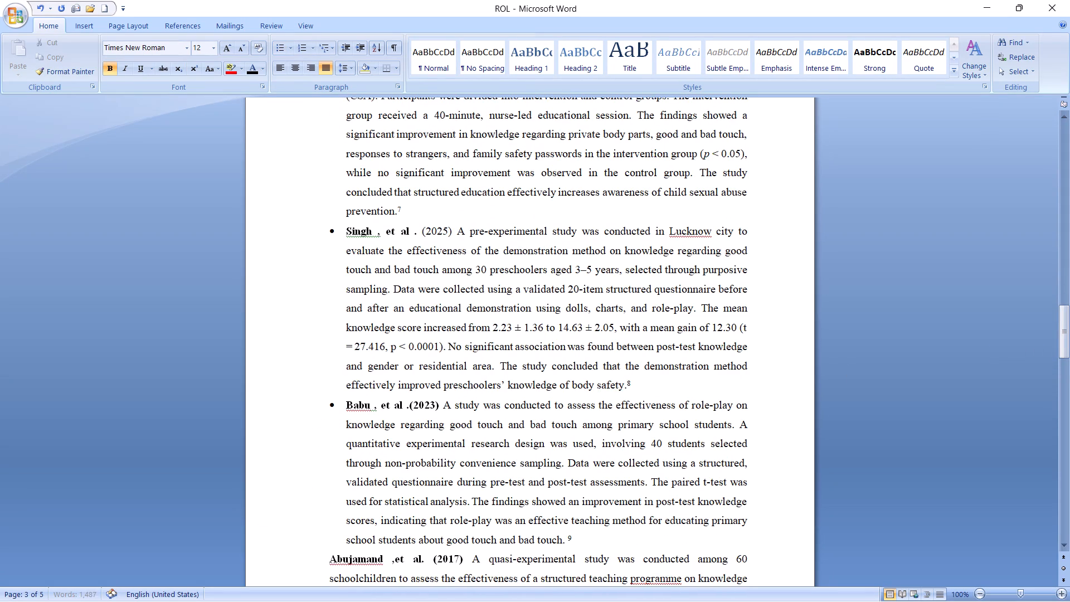
pyautogui.press('BackSpace')
pyautogui.press('BackSpace')
pyautogui.press('Return')
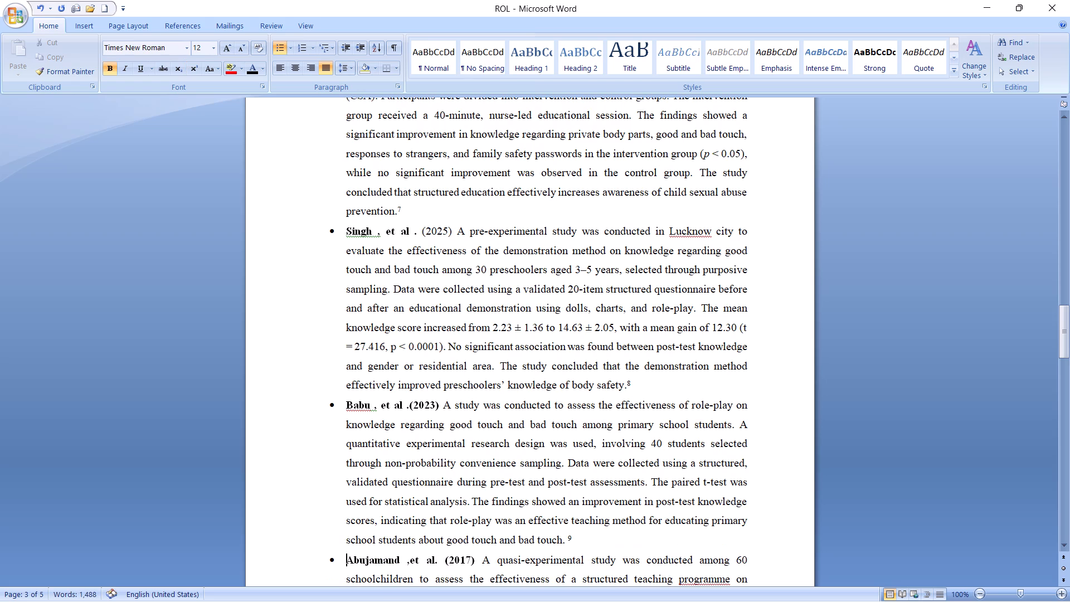
# Highlight the Babu (2023) text in red from "good touch and bad touch among primary school students" through "The findings showed".
pyautogui.moveTo(1068, 348); pyautogui.dragTo(1066, 362)
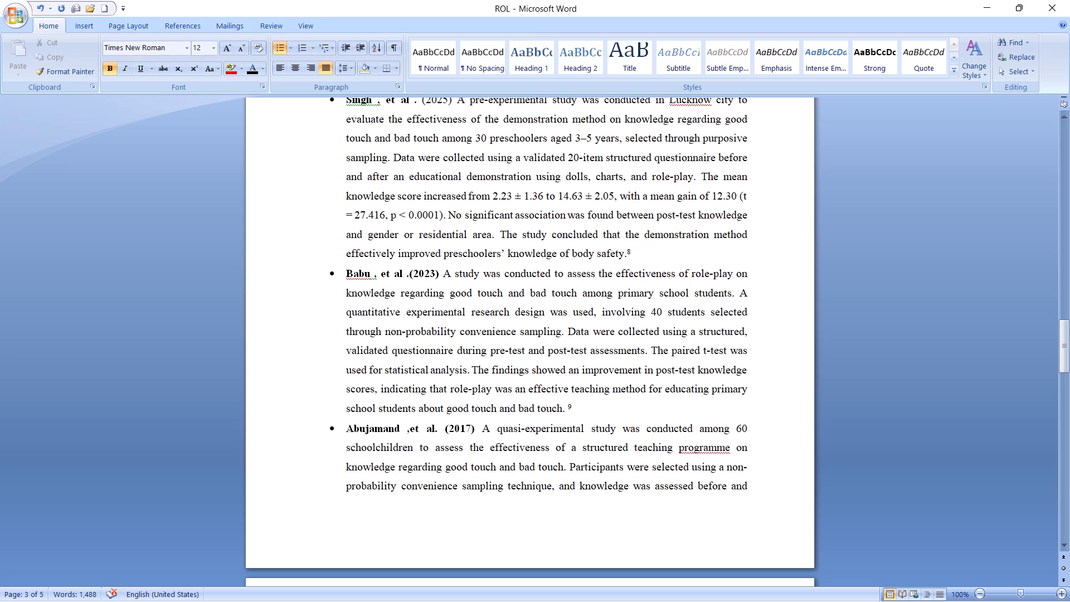
pyautogui.moveTo(468, 371); pyautogui.dragTo(536, 389)
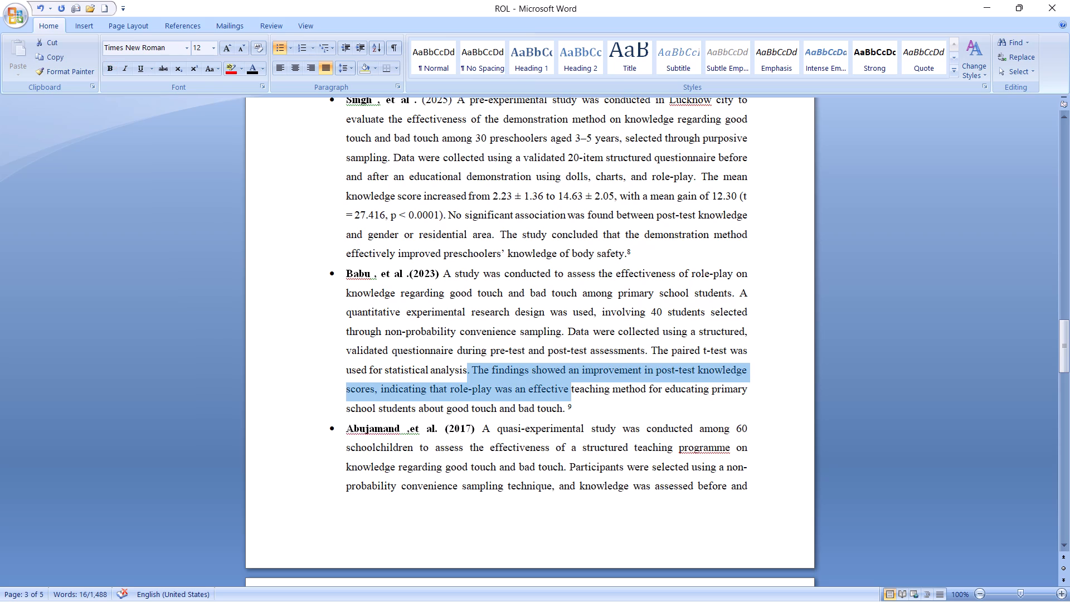
pyautogui.moveTo(1062, 327); pyautogui.dragTo(1065, 336)
pyautogui.doubleClick(583, 232)
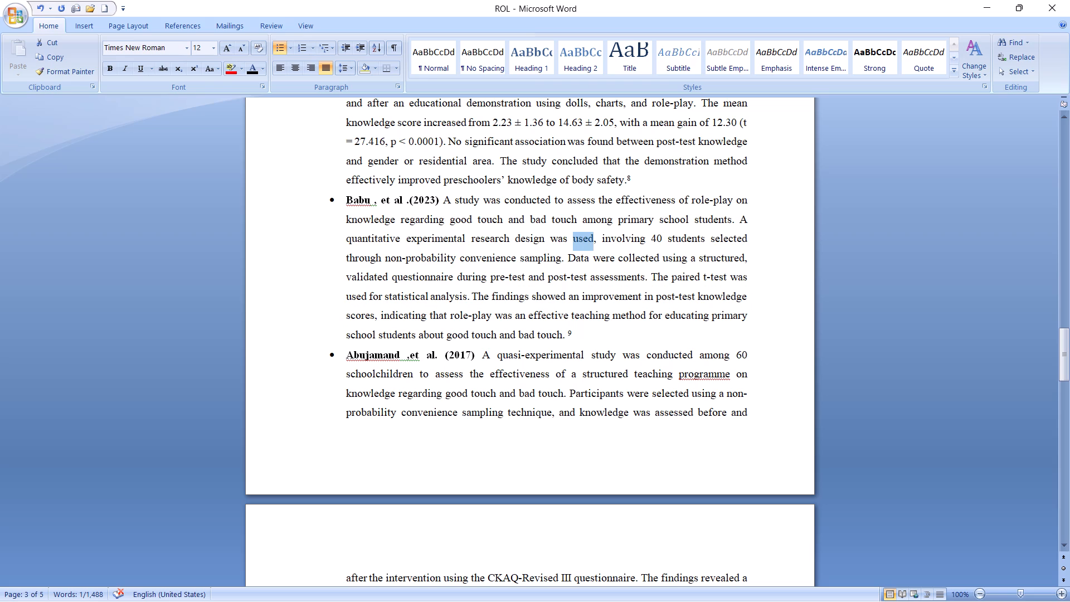
pyautogui.moveTo(470, 215); pyautogui.dragTo(542, 300)
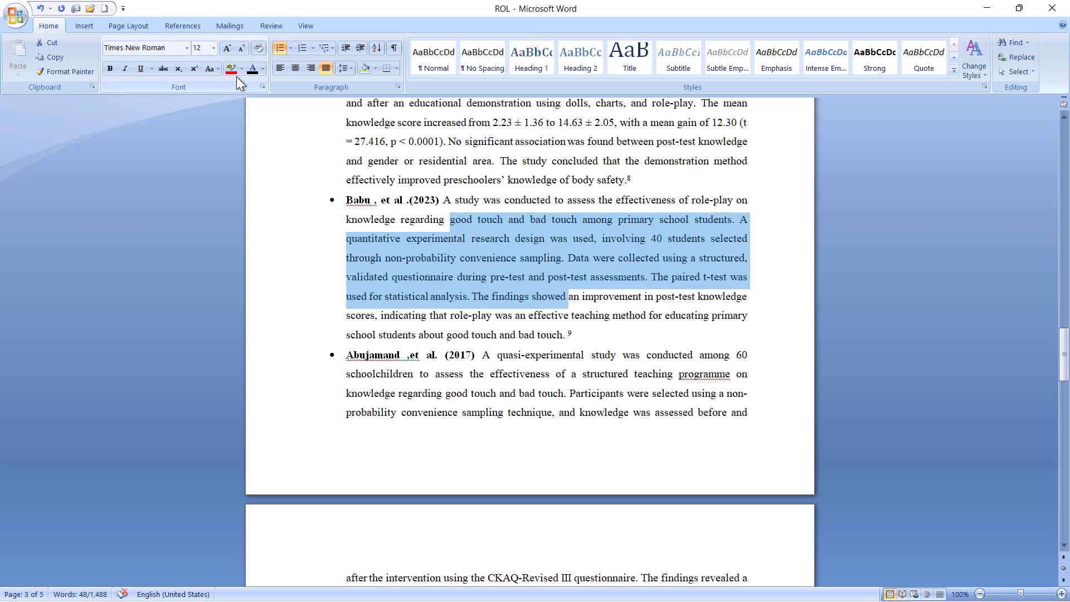
pyautogui.click(232, 68)
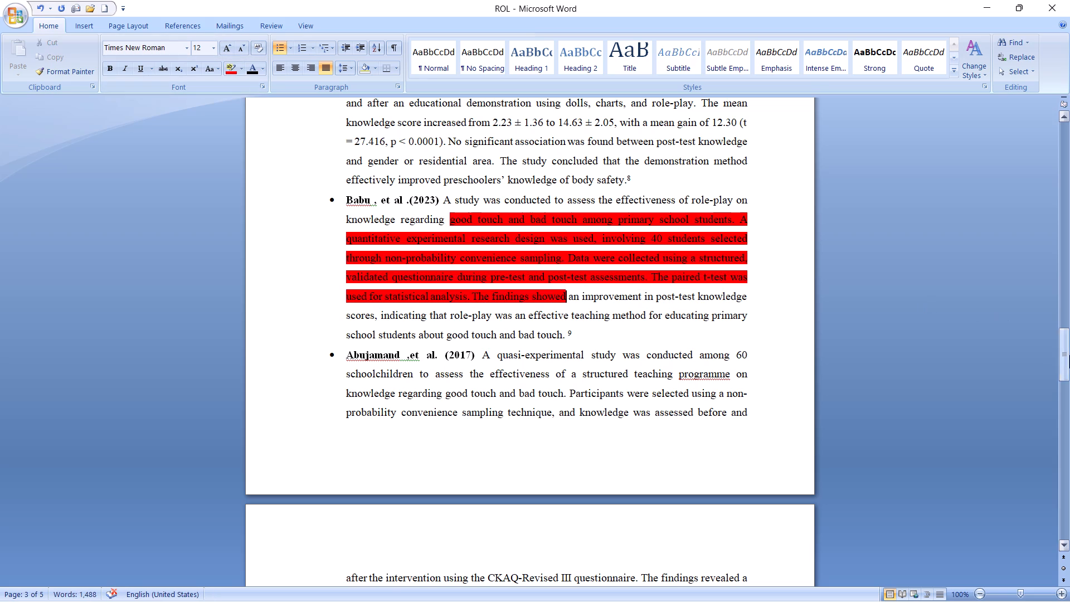
# Remove the extra blank lines between the Abujamand entry and the References heading, leaving one blank line.
pyautogui.moveTo(1069, 355); pyautogui.dragTo(1069, 380)
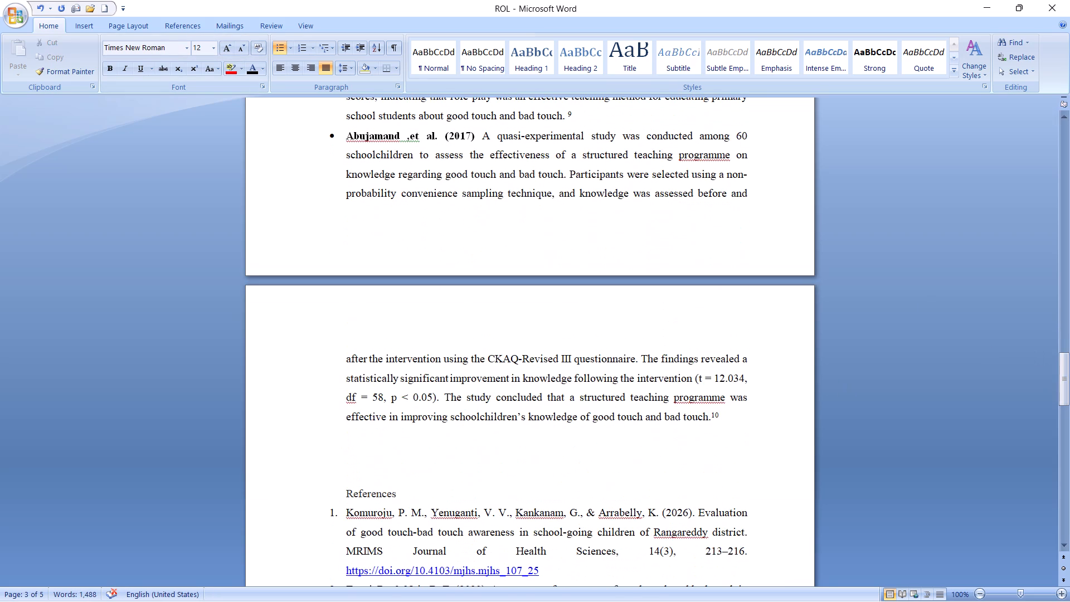
pyautogui.click(375, 466)
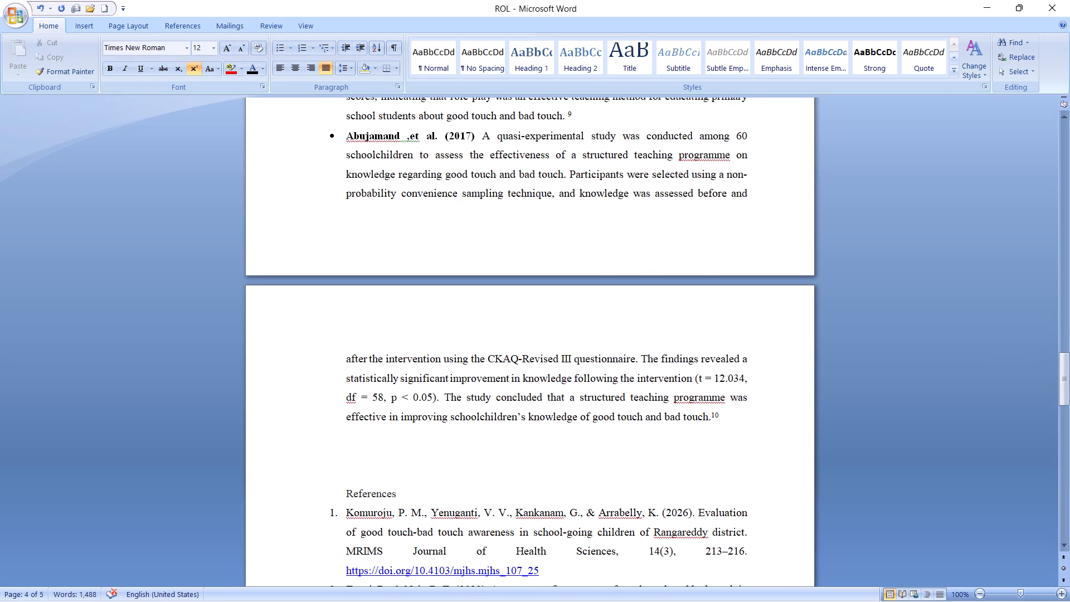
pyautogui.press('BackSpace')
pyautogui.press('BackSpace')
pyautogui.press('BackSpace')
pyautogui.press('BackSpace')
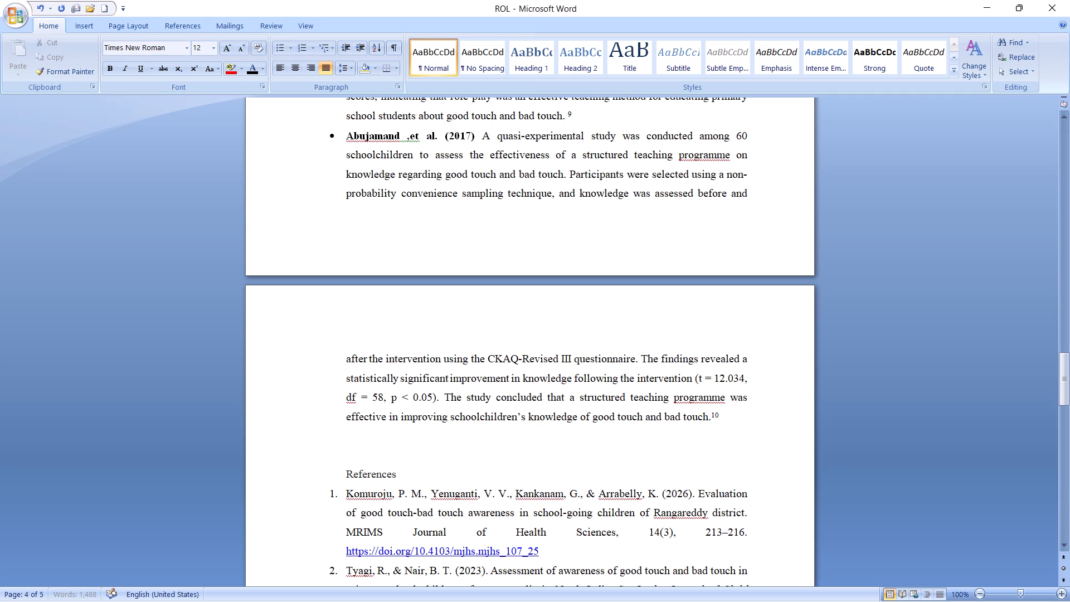
pyautogui.press('BackSpace')
pyautogui.press('Home')
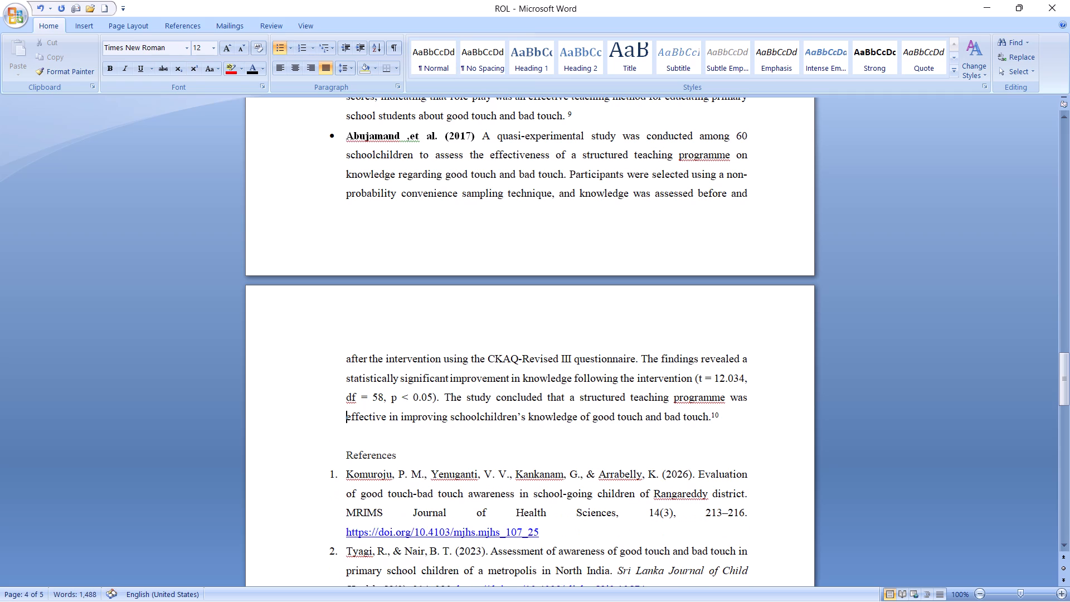
pyautogui.press('Delete')
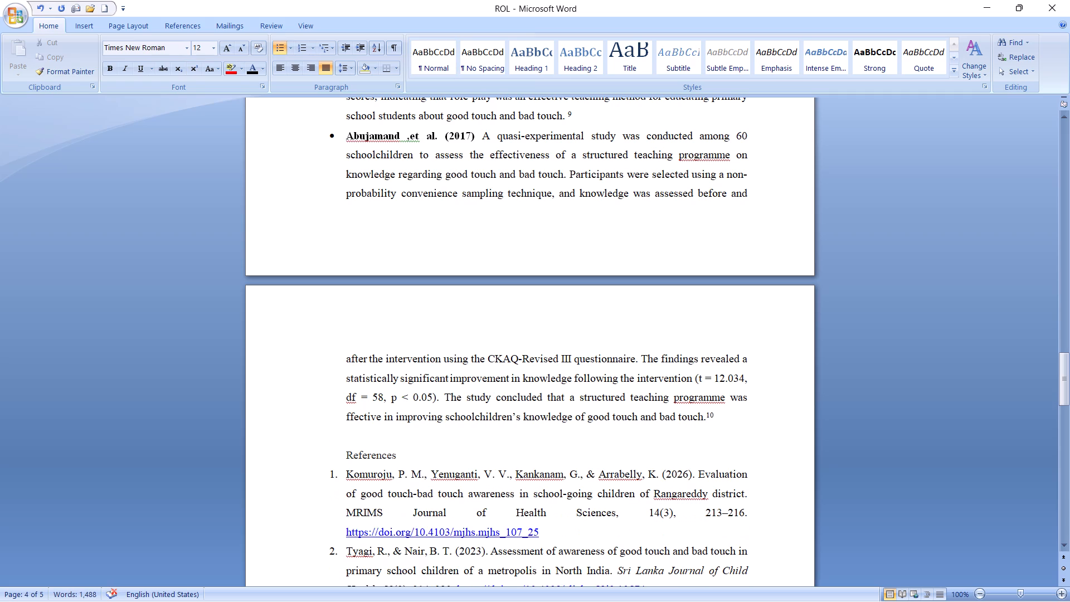
pyautogui.hotkey('ctrl', 'z')
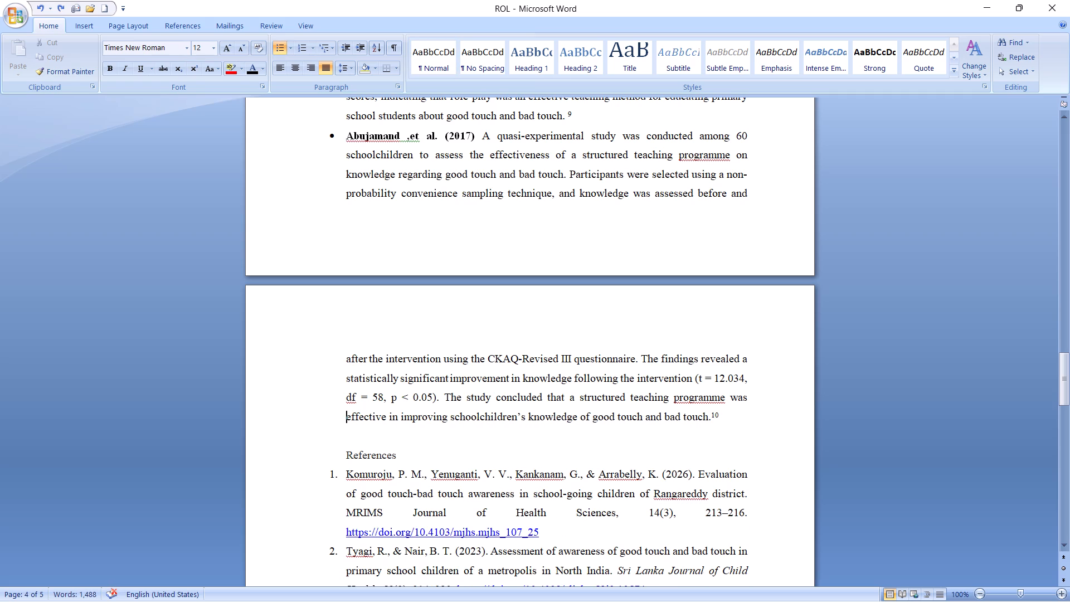
# Make the References heading bold.
pyautogui.moveTo(341, 450); pyautogui.dragTo(397, 454)
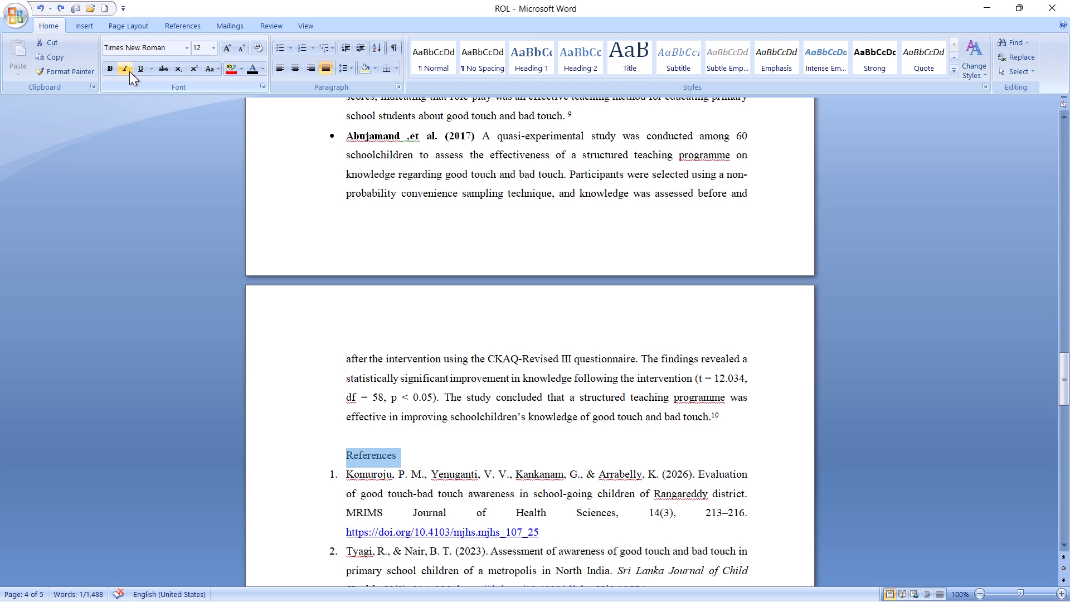
pyautogui.click(108, 71)
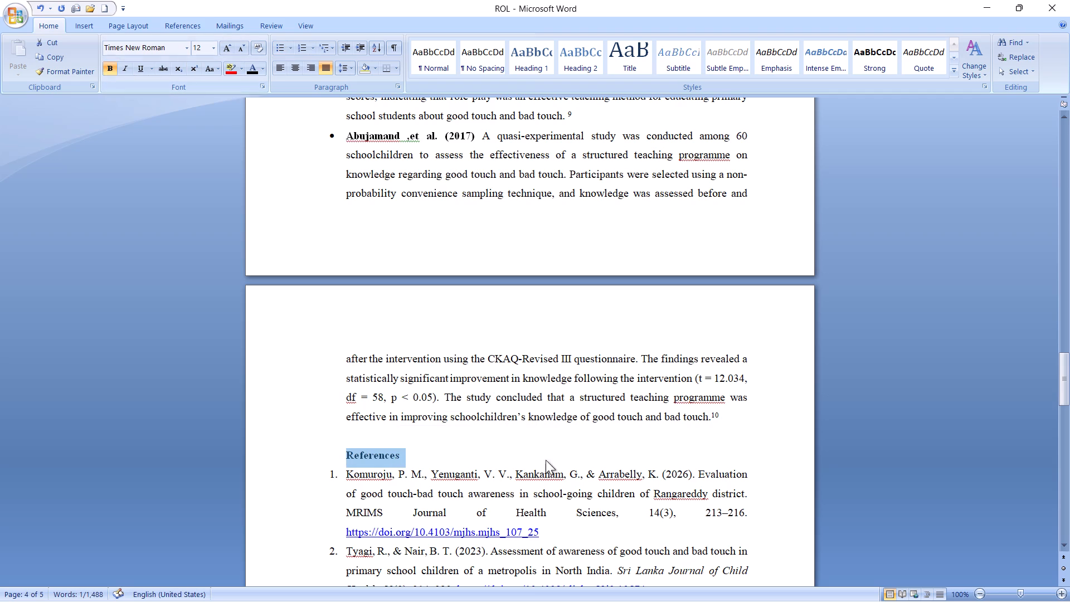
pyautogui.click(743, 418)
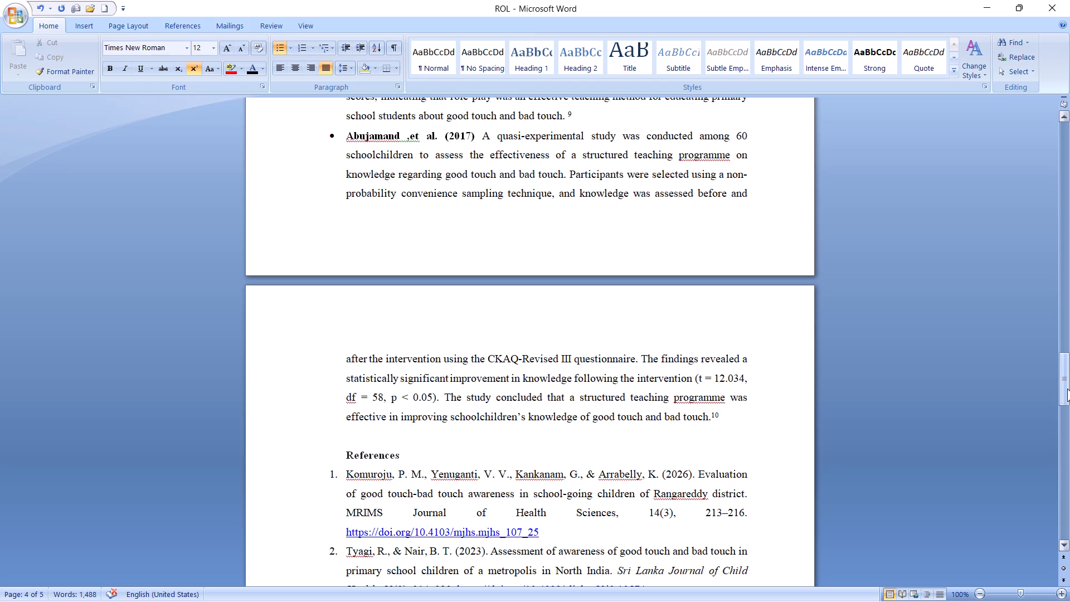
# Look back over the bulleted study entries and save the document.
pyautogui.moveTo(1067, 389); pyautogui.dragTo(1069, 339)
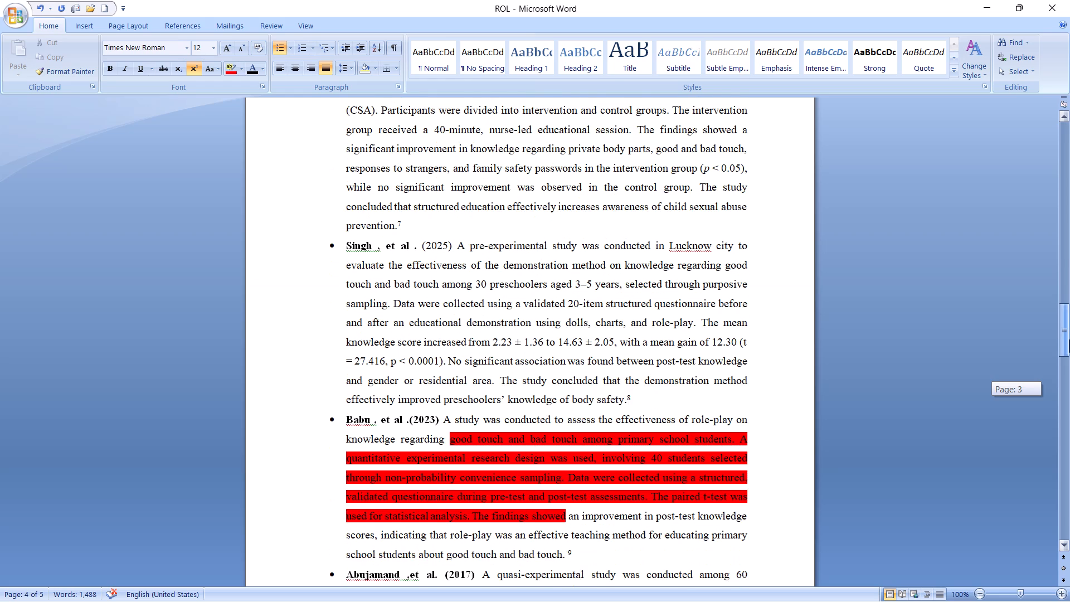
pyautogui.moveTo(1069, 339); pyautogui.dragTo(1069, 341)
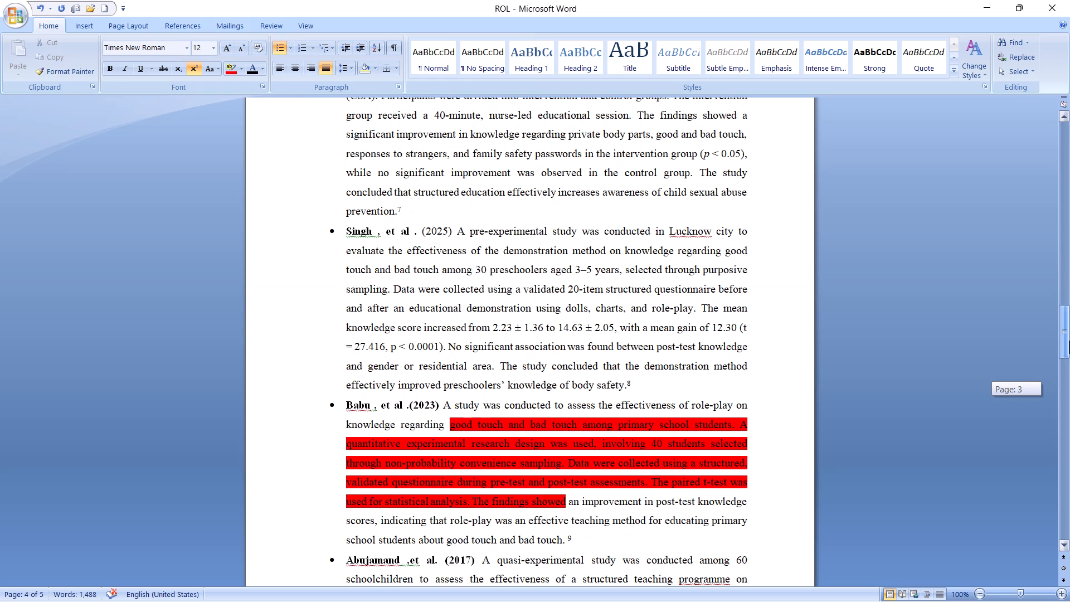
pyautogui.moveTo(1069, 341); pyautogui.dragTo(1069, 349)
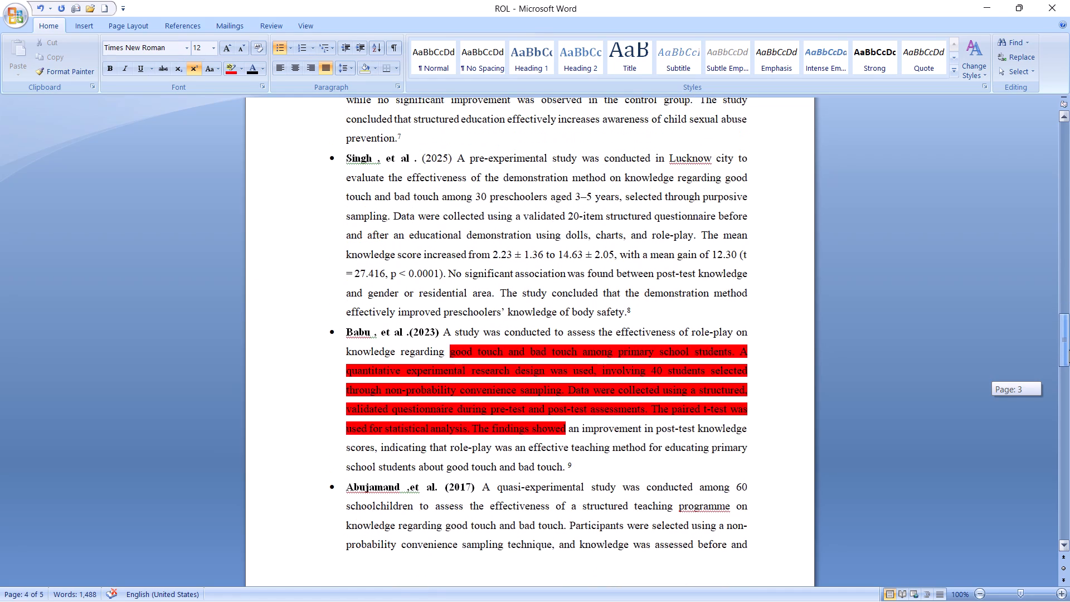
pyautogui.moveTo(1069, 349); pyautogui.dragTo(1069, 347)
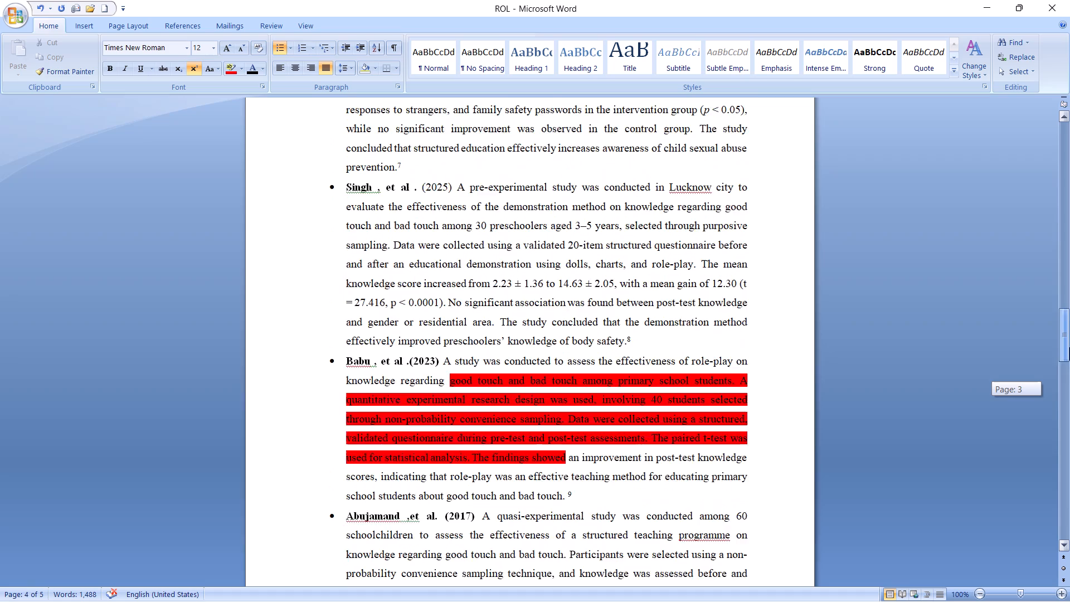
pyautogui.moveTo(1069, 347); pyautogui.dragTo(1069, 279)
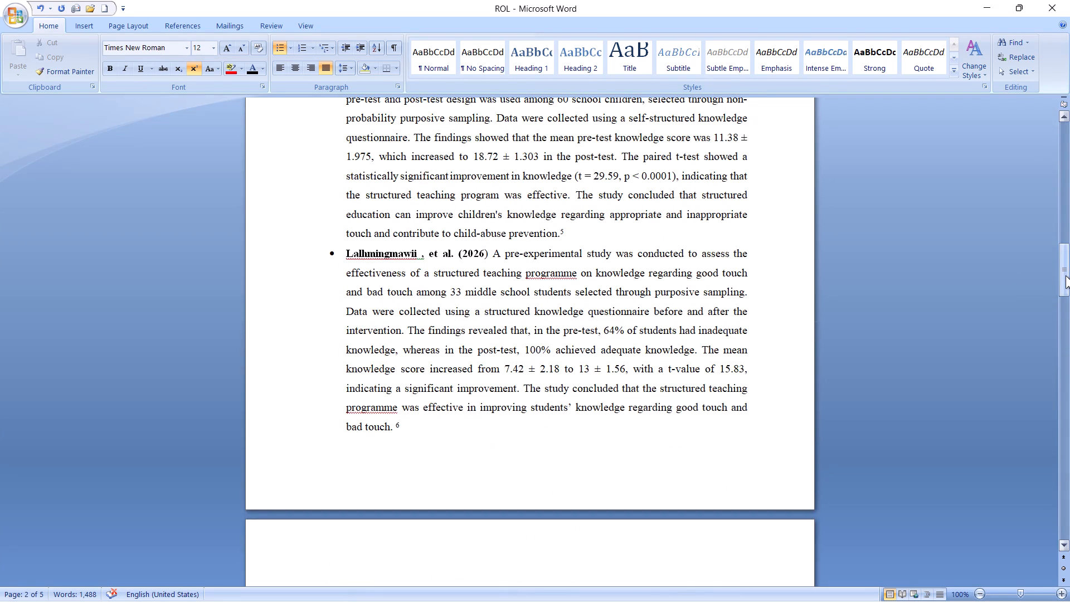
pyautogui.hotkey('ctrl', 's')
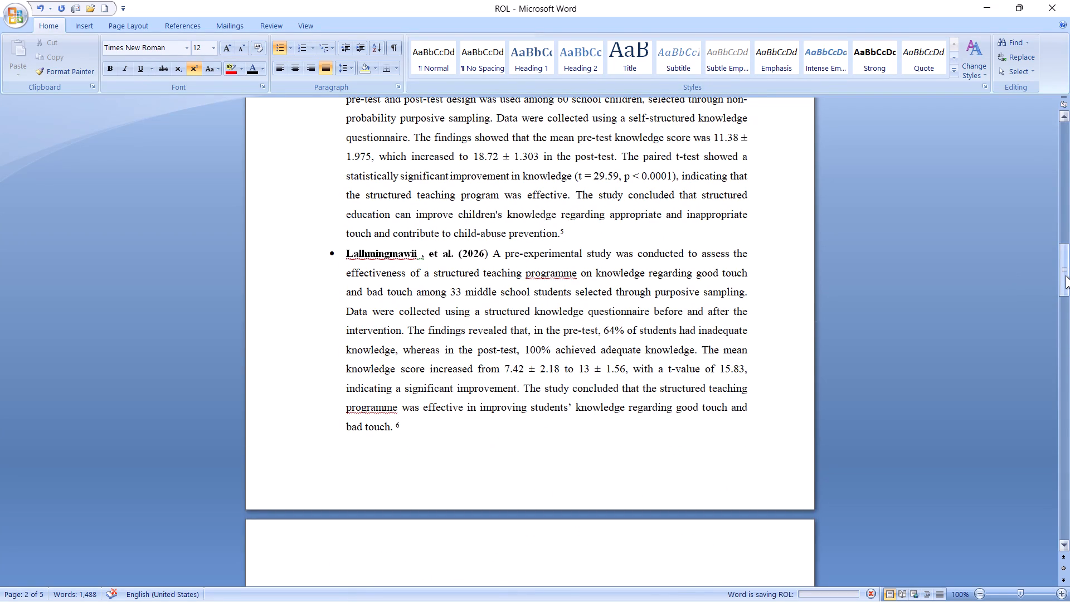
# Review the document from the chapter title to the last reference and back, checking bullets, bold text, highlighting and spacing.
pyautogui.moveTo(1066, 275); pyautogui.dragTo(1069, 202)
pyautogui.moveTo(1069, 202); pyautogui.dragTo(1068, 138)
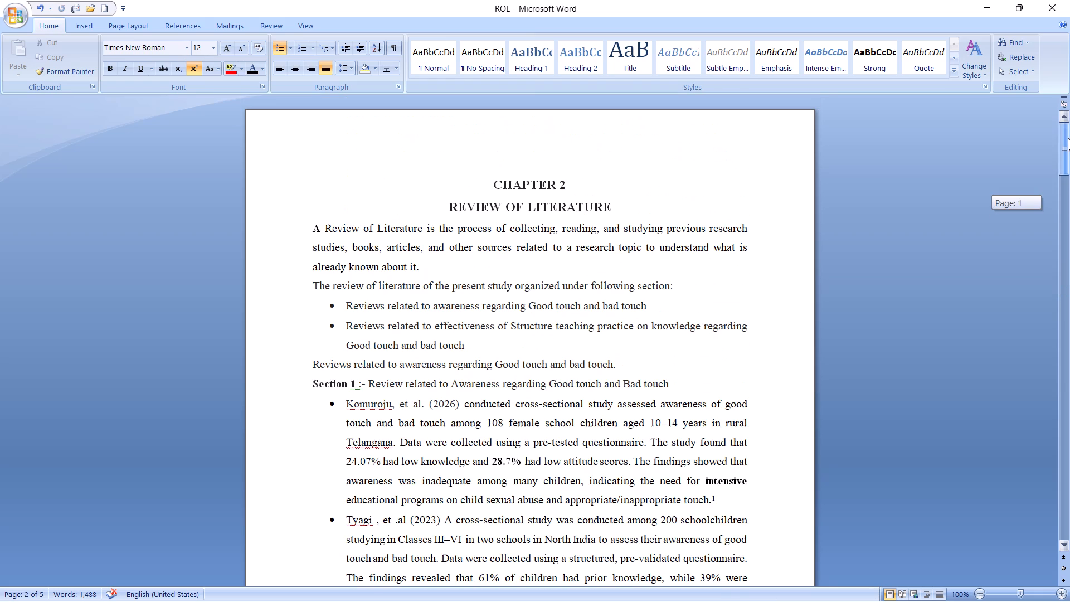
pyautogui.moveTo(1068, 138); pyautogui.dragTo(1069, 325)
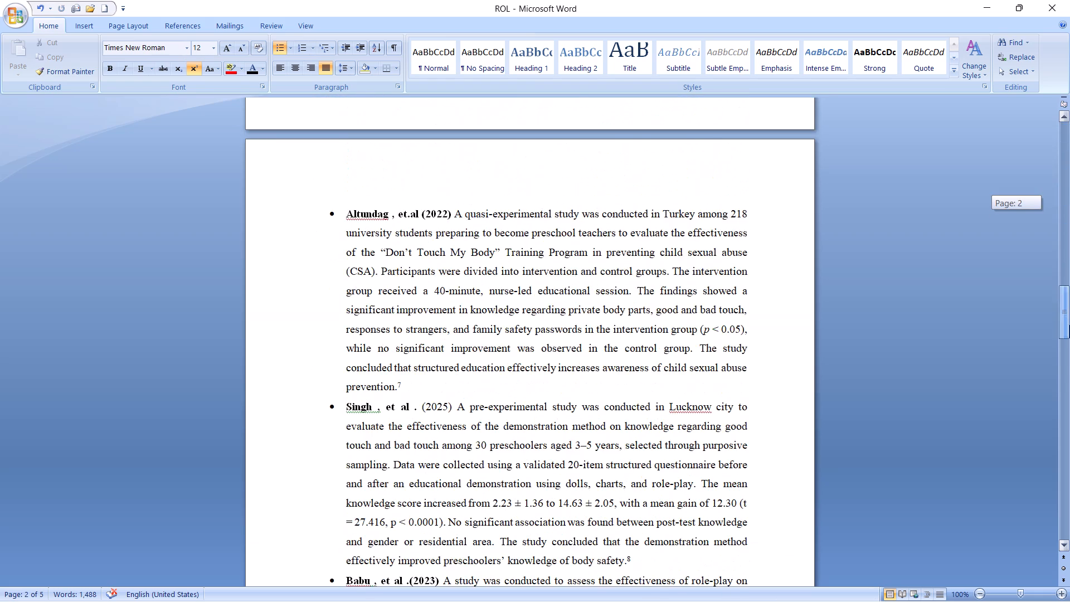
pyautogui.moveTo(1069, 325); pyautogui.dragTo(1067, 348)
pyautogui.moveTo(1067, 348); pyautogui.dragTo(1069, 383)
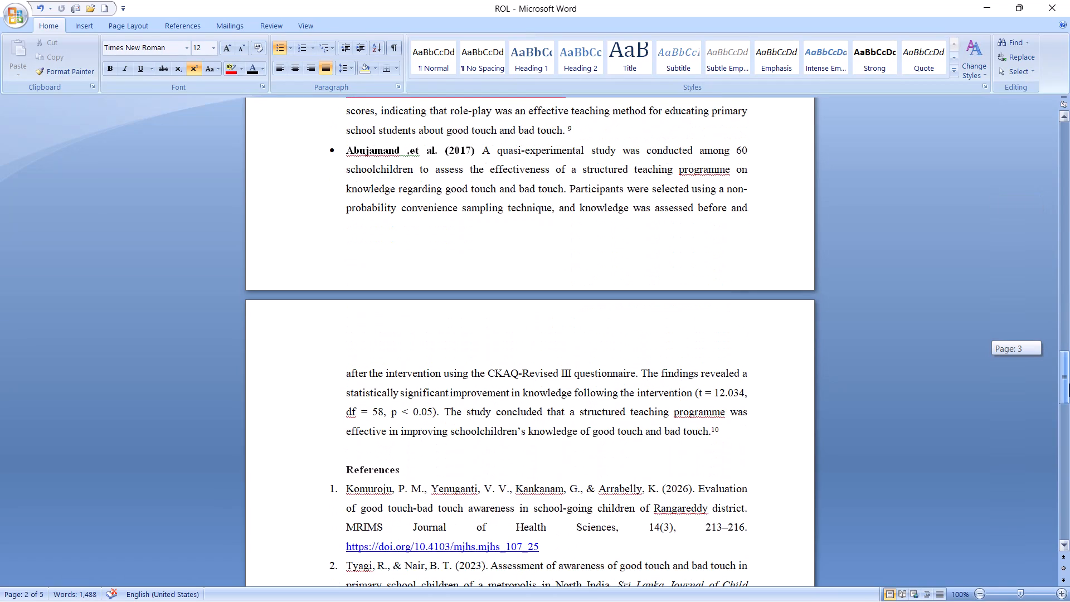
pyautogui.moveTo(1069, 383); pyautogui.dragTo(1069, 398)
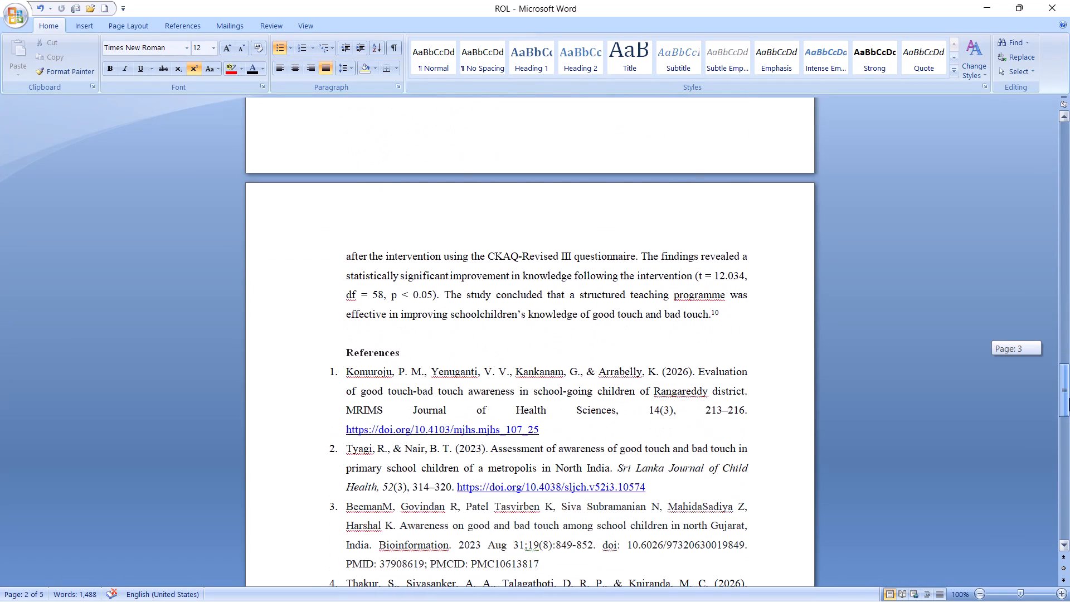
pyautogui.moveTo(1069, 398); pyautogui.dragTo(1069, 601)
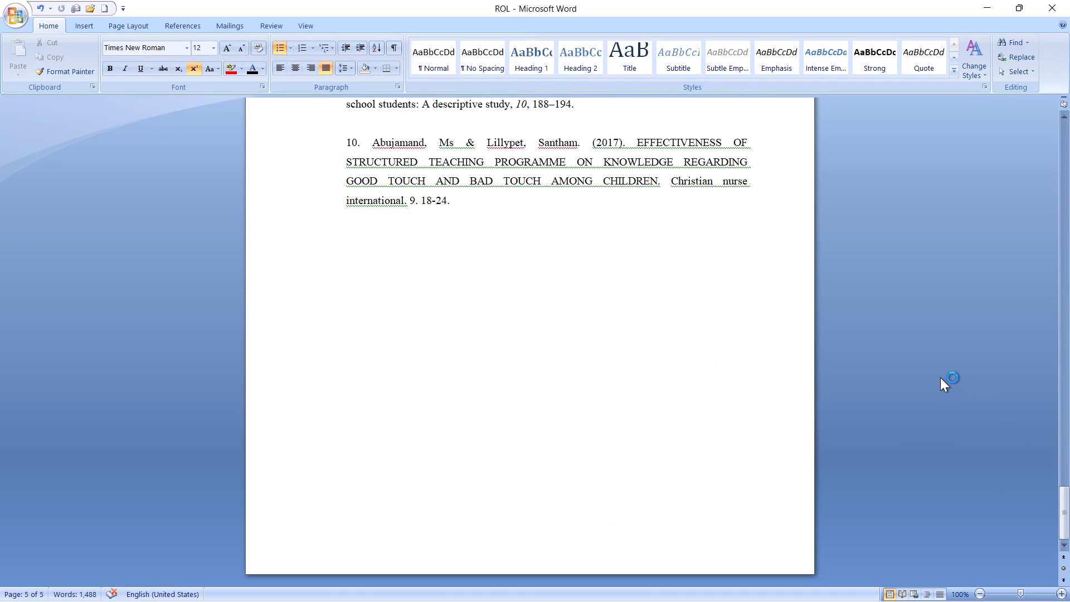
pyautogui.scroll(8, 940, 377)
pyautogui.press('0')
pyautogui.scroll(3, 940, 377)
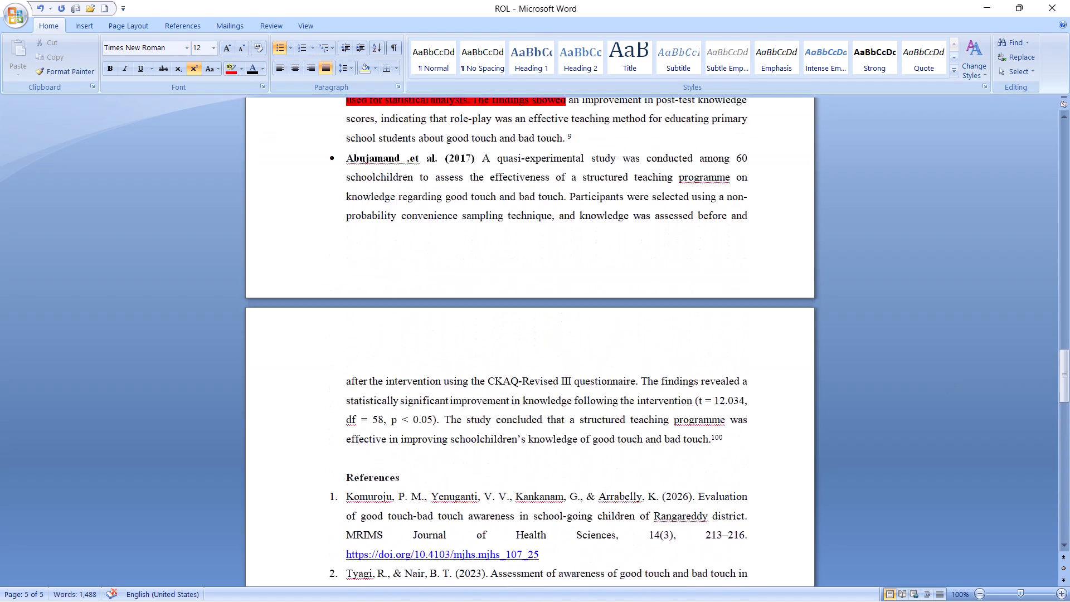
pyautogui.scroll(3, 940, 377)
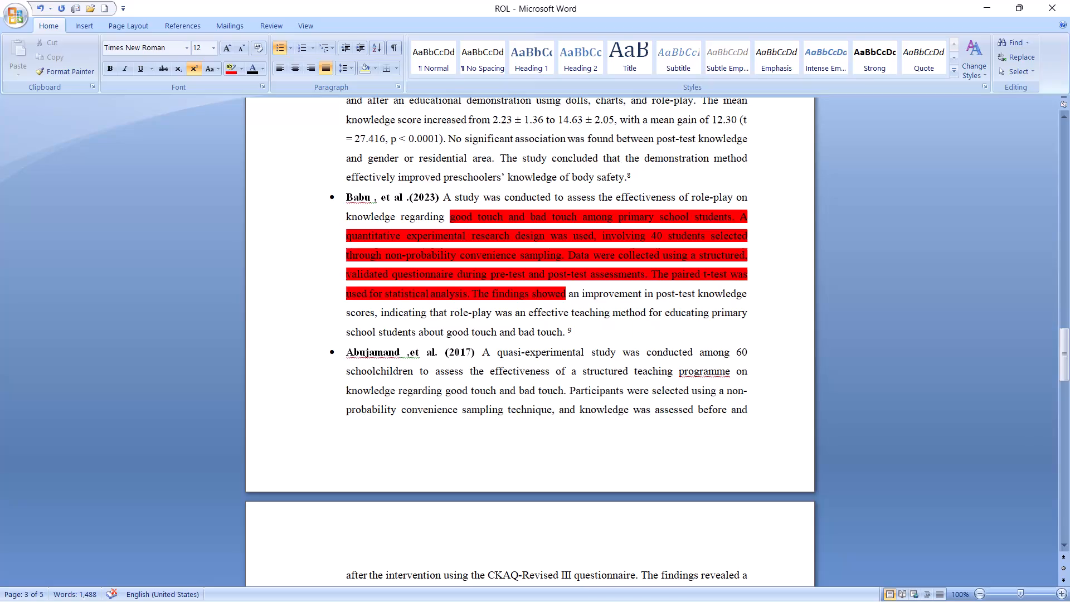
pyautogui.click(936, 387)
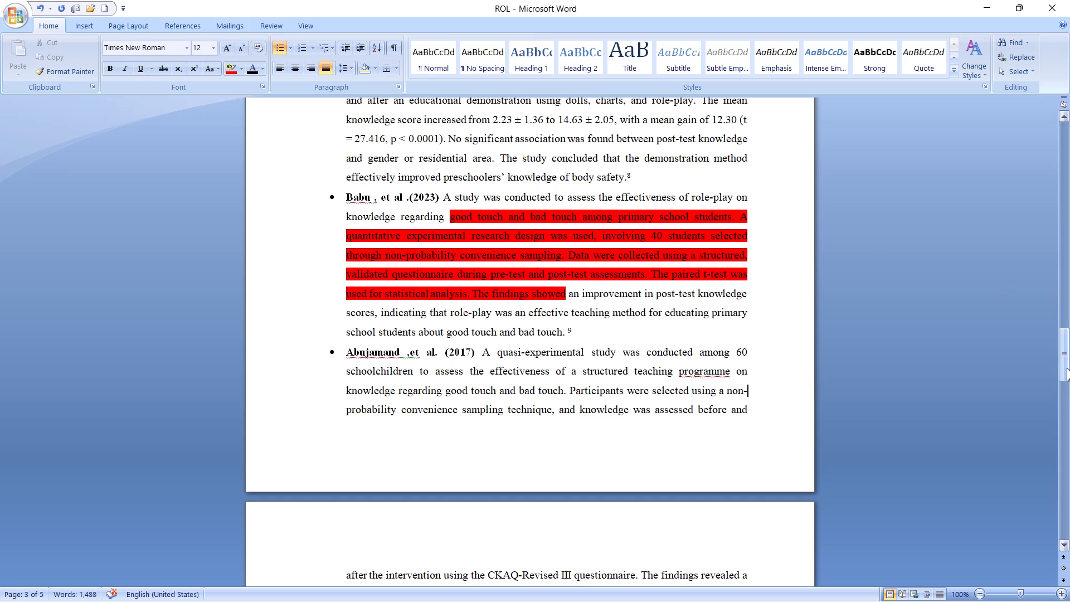
pyautogui.moveTo(1067, 368); pyautogui.dragTo(1069, 230)
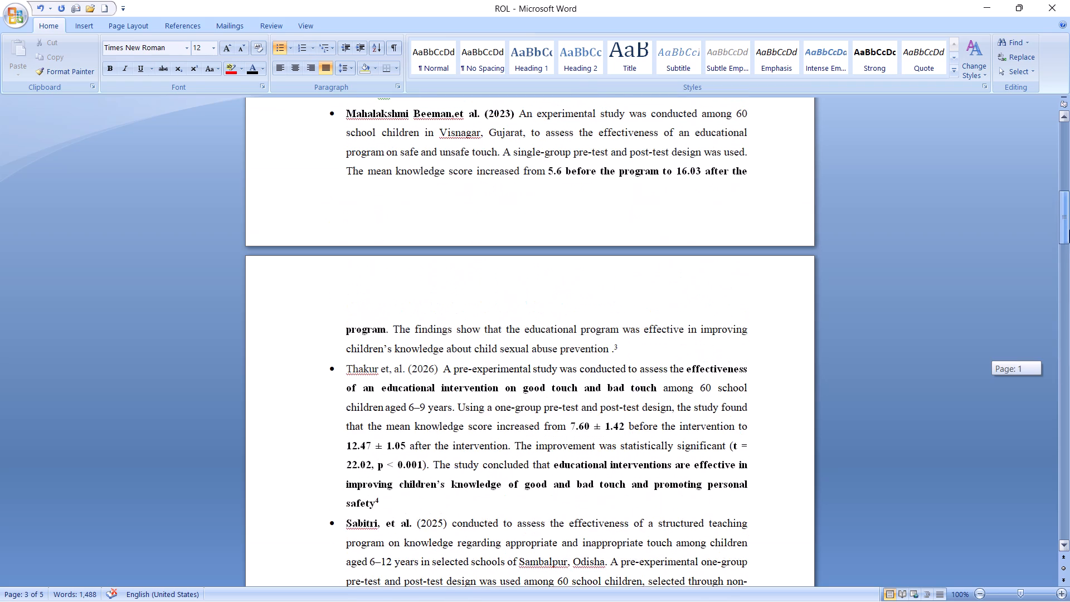
pyautogui.moveTo(1069, 230); pyautogui.dragTo(1068, 229)
pyautogui.moveTo(1061, 209); pyautogui.dragTo(1064, 185)
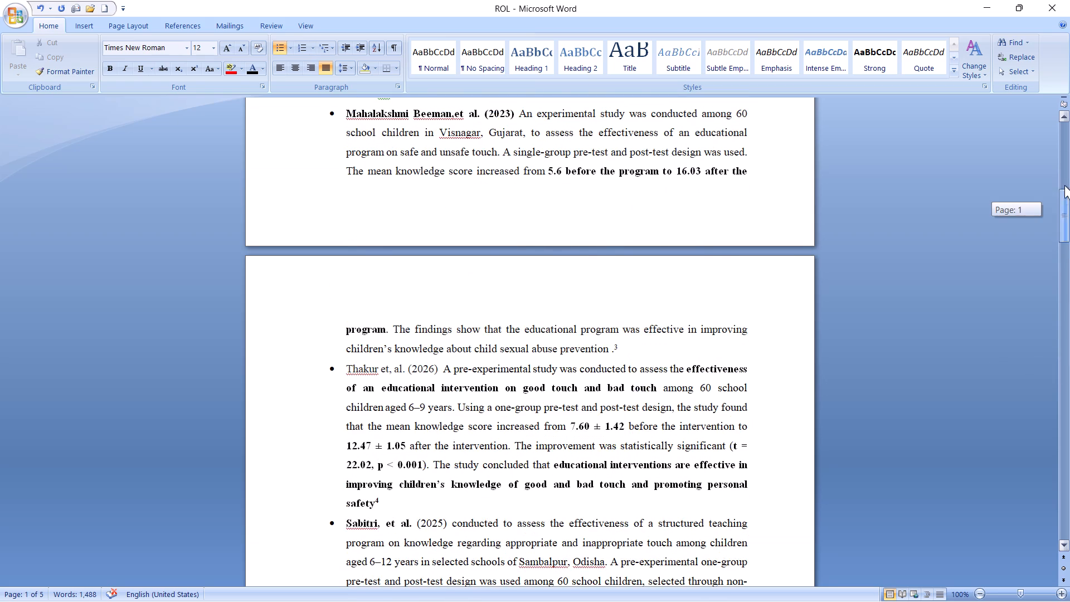
pyautogui.moveTo(1064, 185); pyautogui.dragTo(1069, 143)
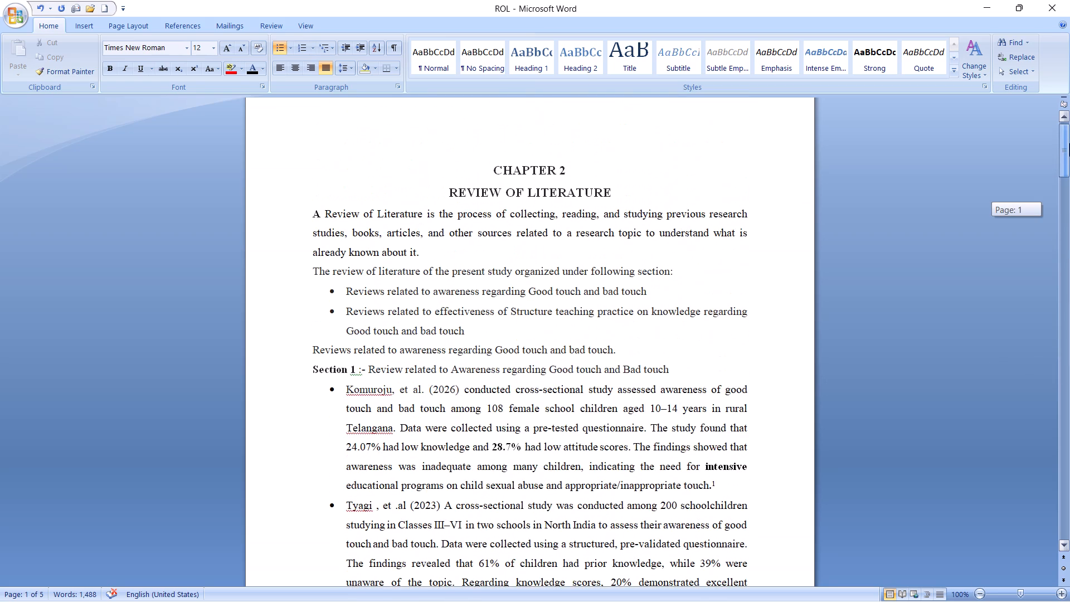
# Review the document from the chapter title to the last reference and back to the References heading, checking citations, spacing and text formatting.
pyautogui.moveTo(1069, 143); pyautogui.dragTo(1068, 149)
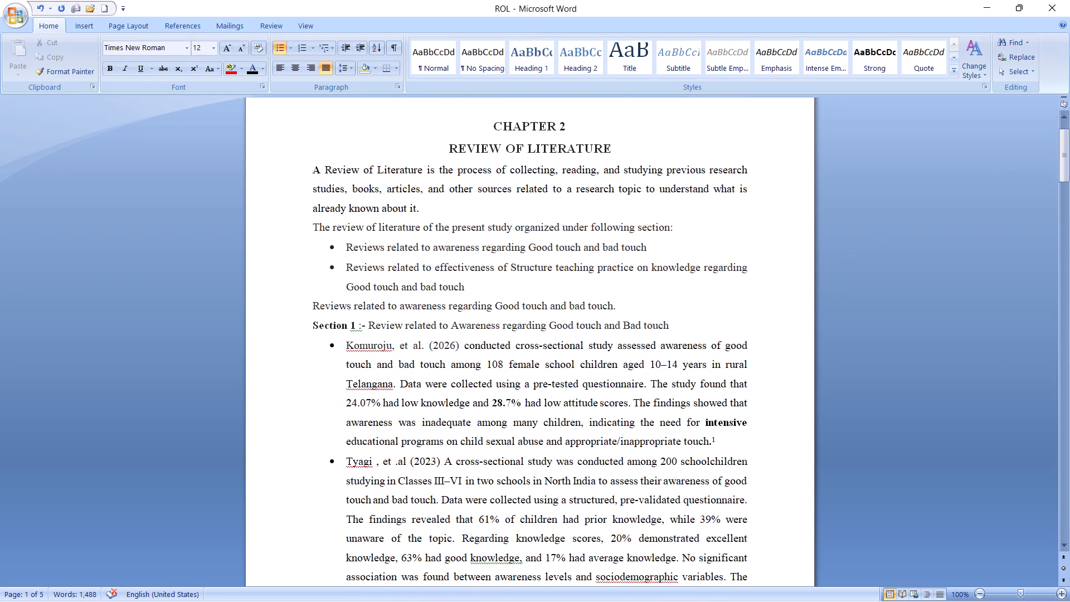
pyautogui.click(721, 441)
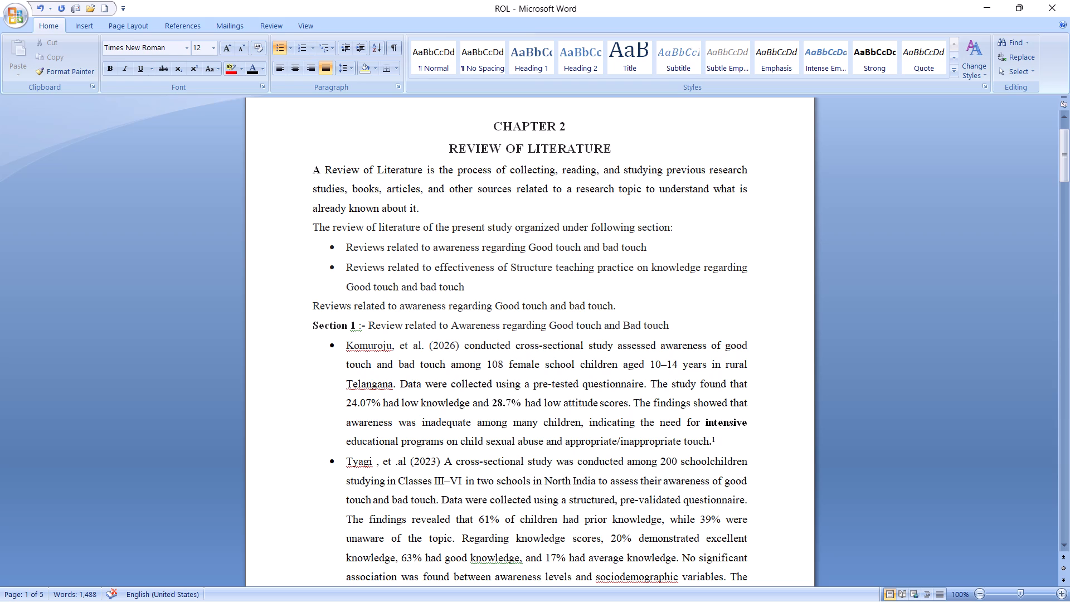
pyautogui.click(720, 442)
pyautogui.moveTo(1066, 169); pyautogui.dragTo(1069, 198)
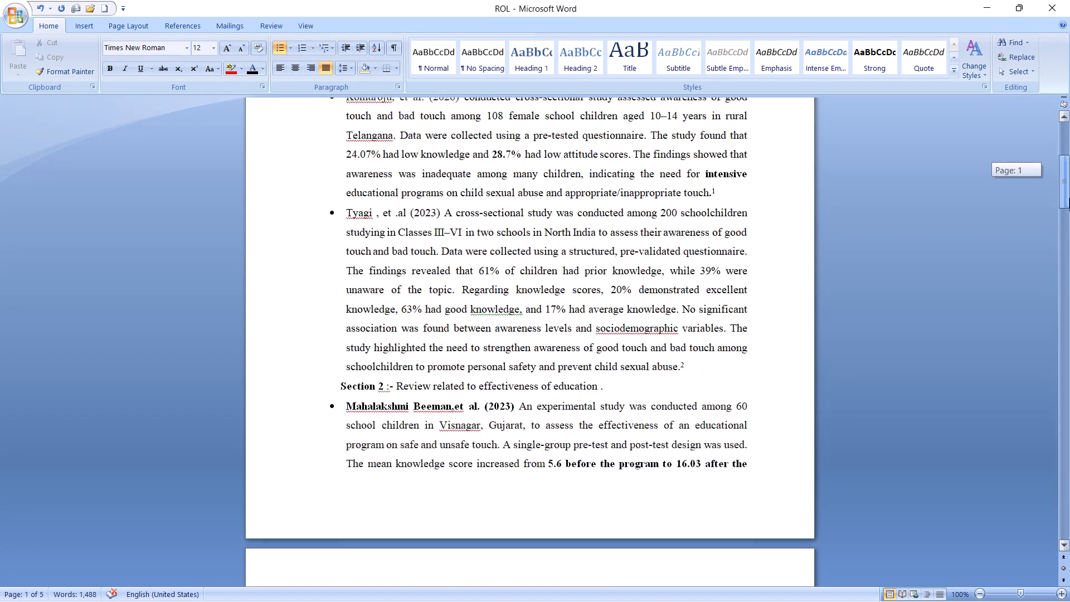
pyautogui.moveTo(1069, 198); pyautogui.dragTo(1069, 314)
pyautogui.moveTo(1069, 314); pyautogui.dragTo(1067, 584)
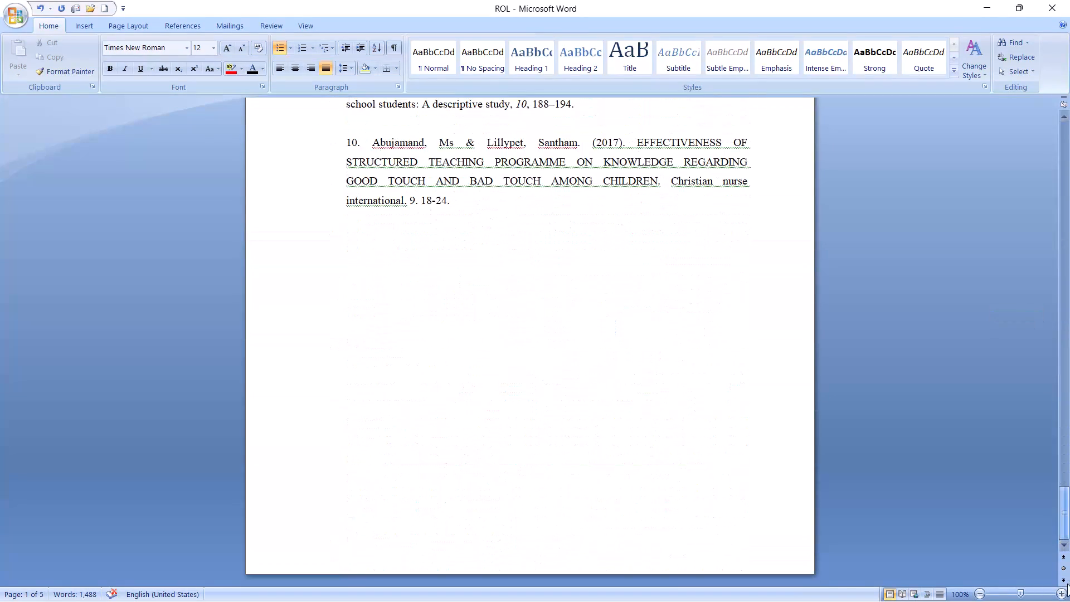
pyautogui.moveTo(1067, 584); pyautogui.dragTo(1064, 552)
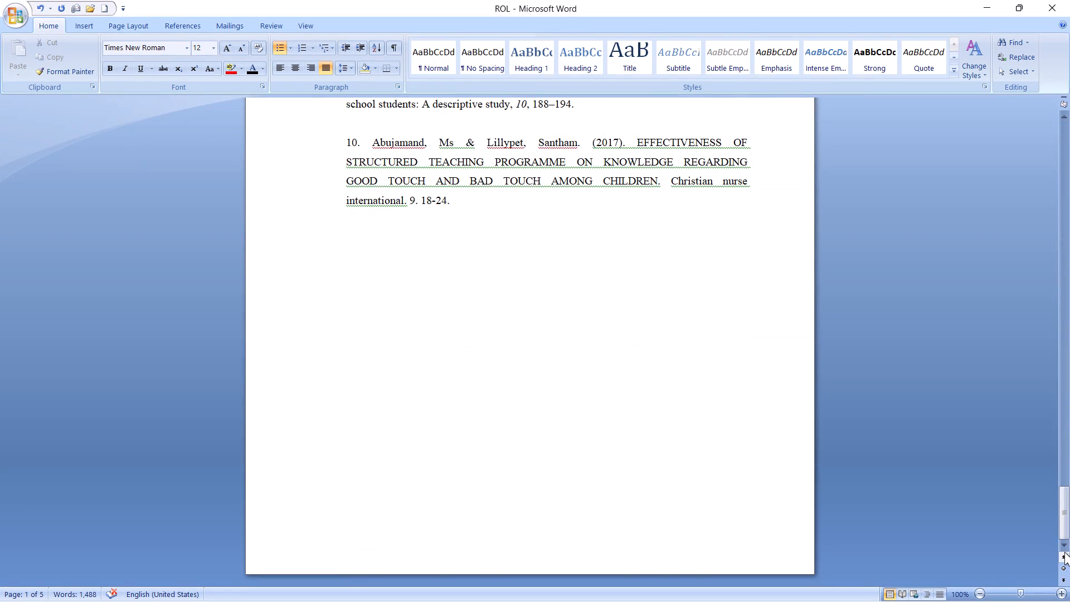
pyautogui.moveTo(1064, 513); pyautogui.dragTo(1068, 448)
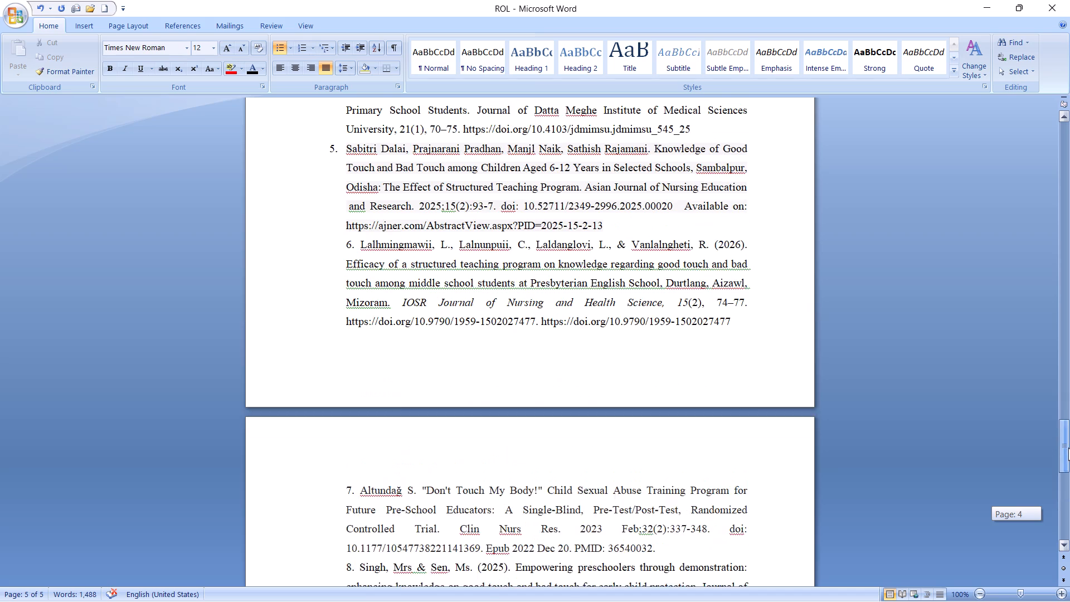
pyautogui.moveTo(1068, 448); pyautogui.dragTo(1069, 433)
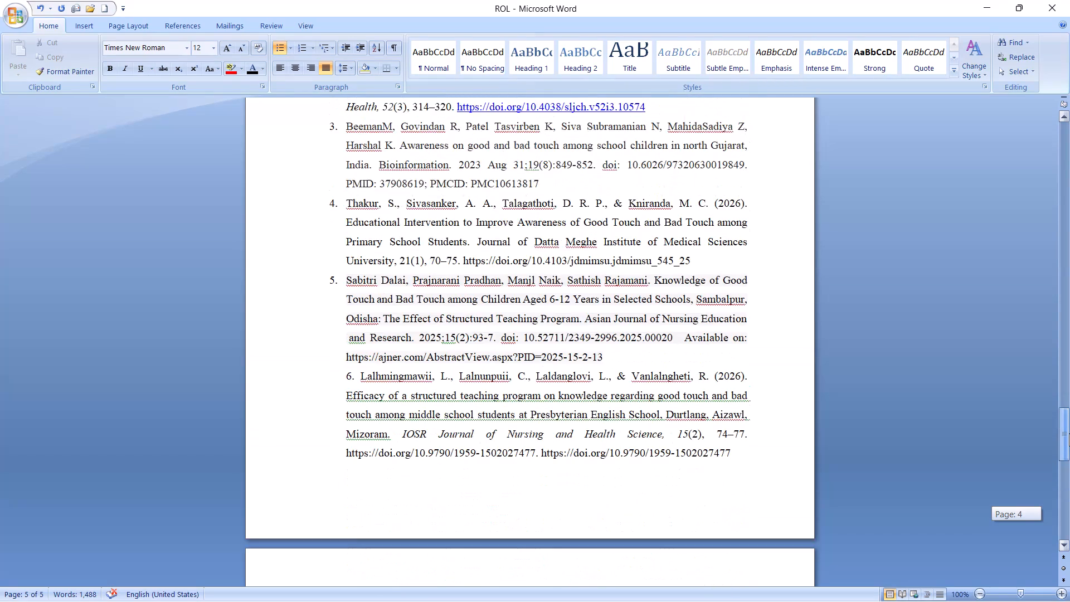
pyautogui.moveTo(1069, 433); pyautogui.dragTo(1069, 409)
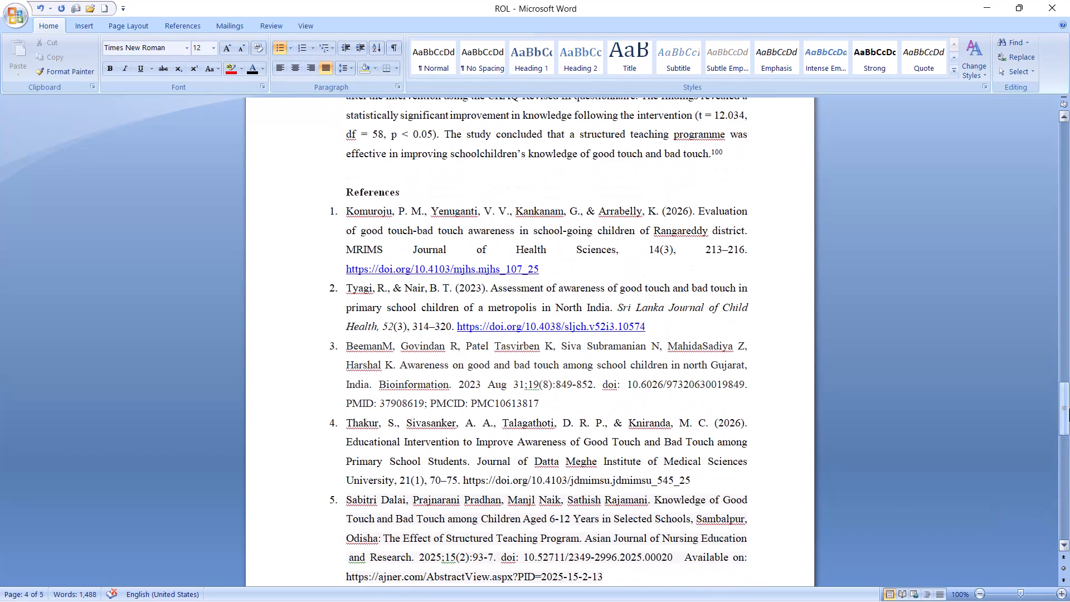
# Set the text highlighting of the whole of reference 5 to No Color.
pyautogui.moveTo(343, 501); pyautogui.dragTo(625, 449)
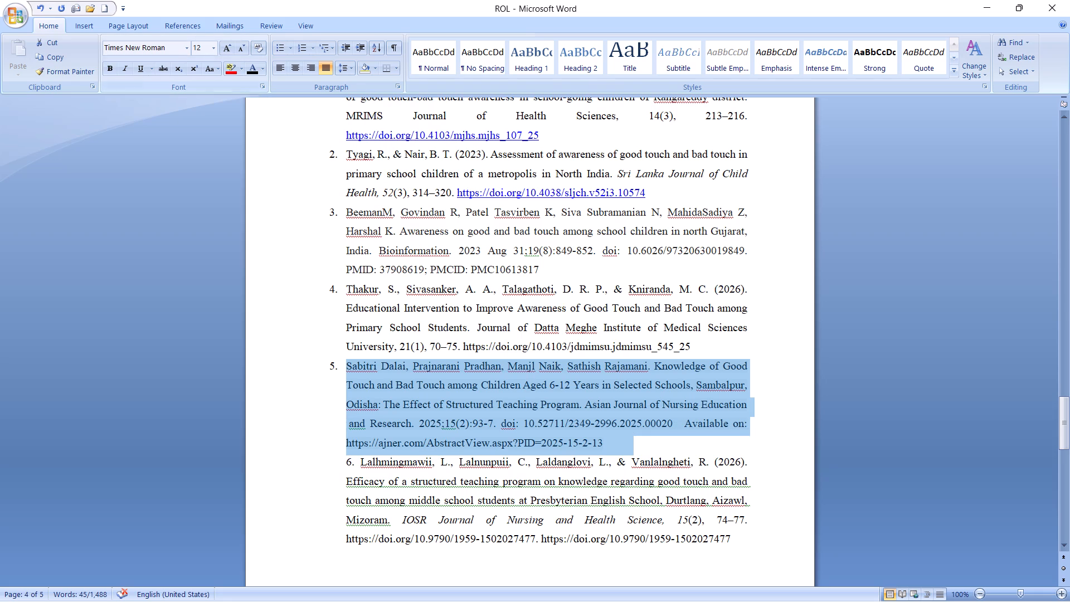
pyautogui.click(242, 68)
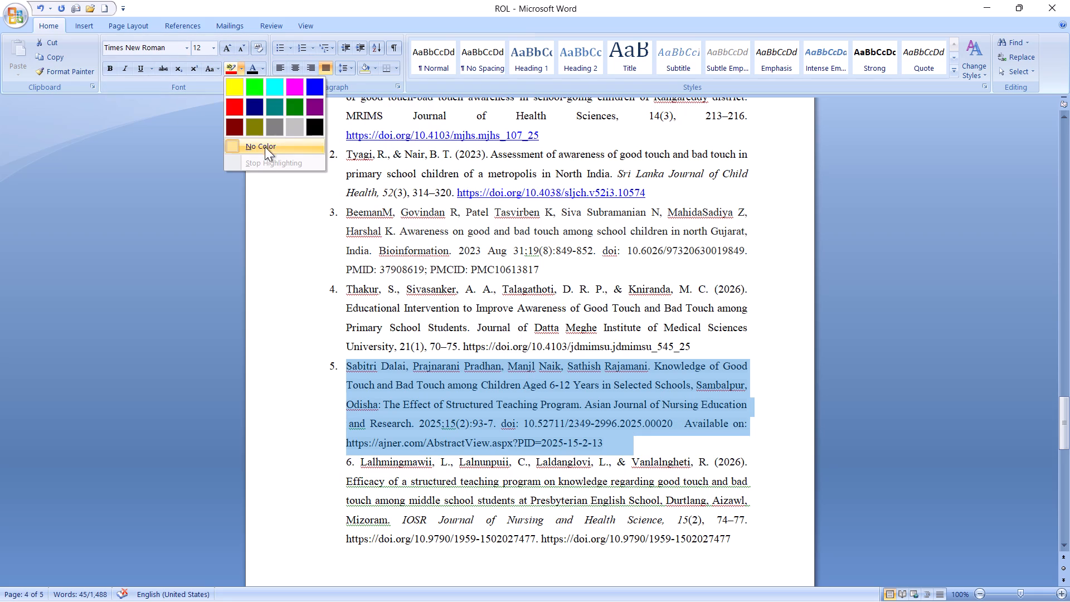
pyautogui.click(265, 143)
pyautogui.click(405, 331)
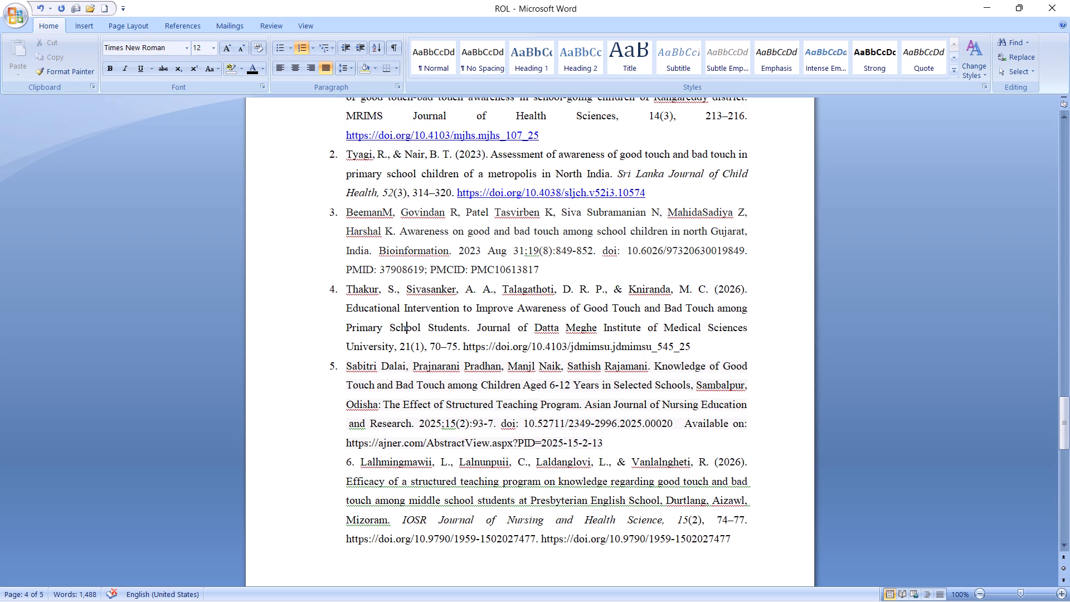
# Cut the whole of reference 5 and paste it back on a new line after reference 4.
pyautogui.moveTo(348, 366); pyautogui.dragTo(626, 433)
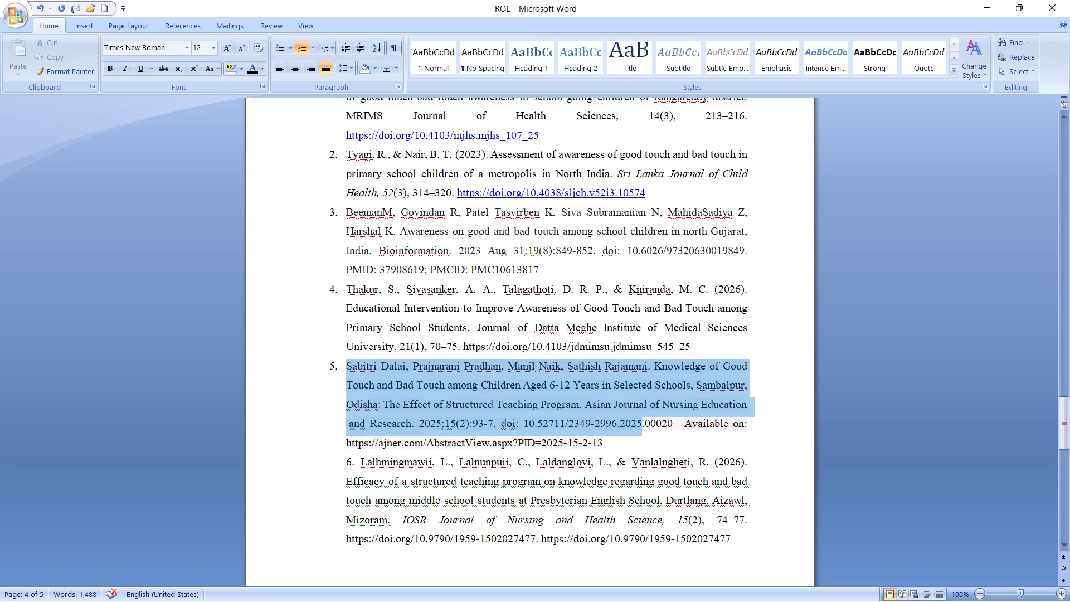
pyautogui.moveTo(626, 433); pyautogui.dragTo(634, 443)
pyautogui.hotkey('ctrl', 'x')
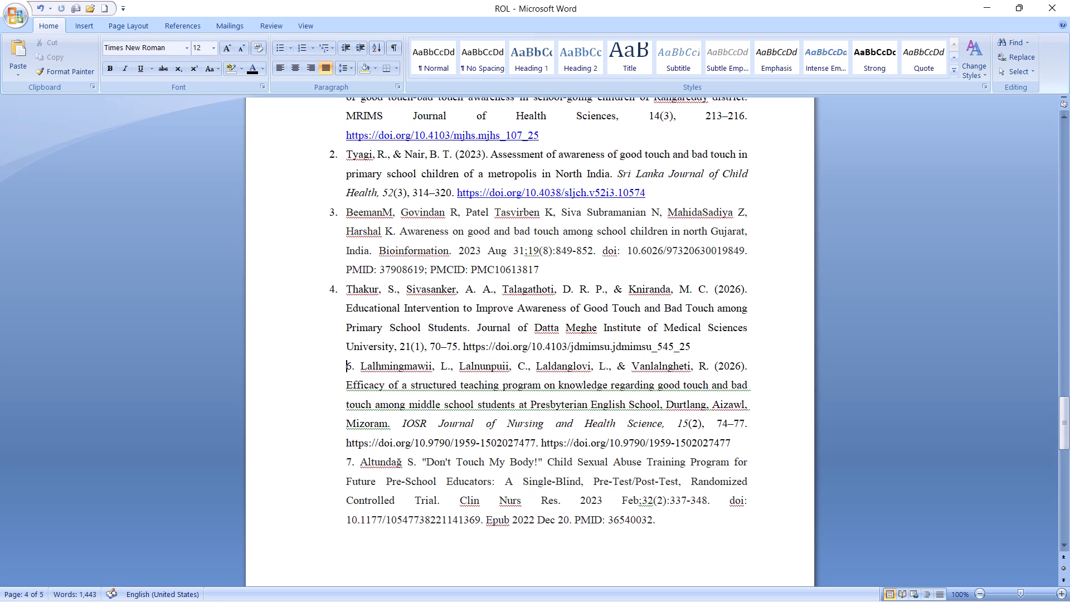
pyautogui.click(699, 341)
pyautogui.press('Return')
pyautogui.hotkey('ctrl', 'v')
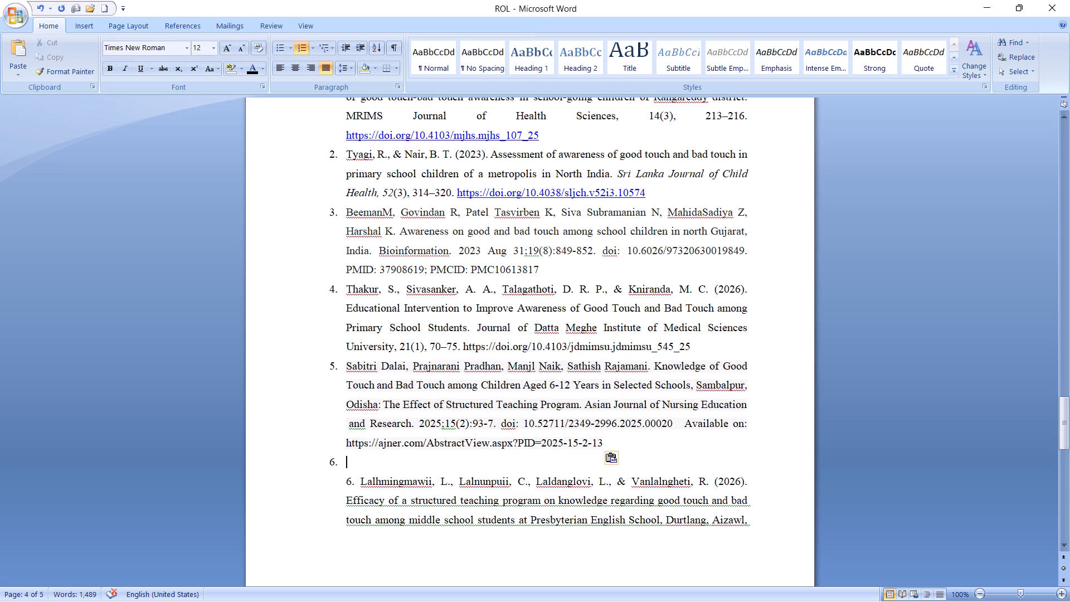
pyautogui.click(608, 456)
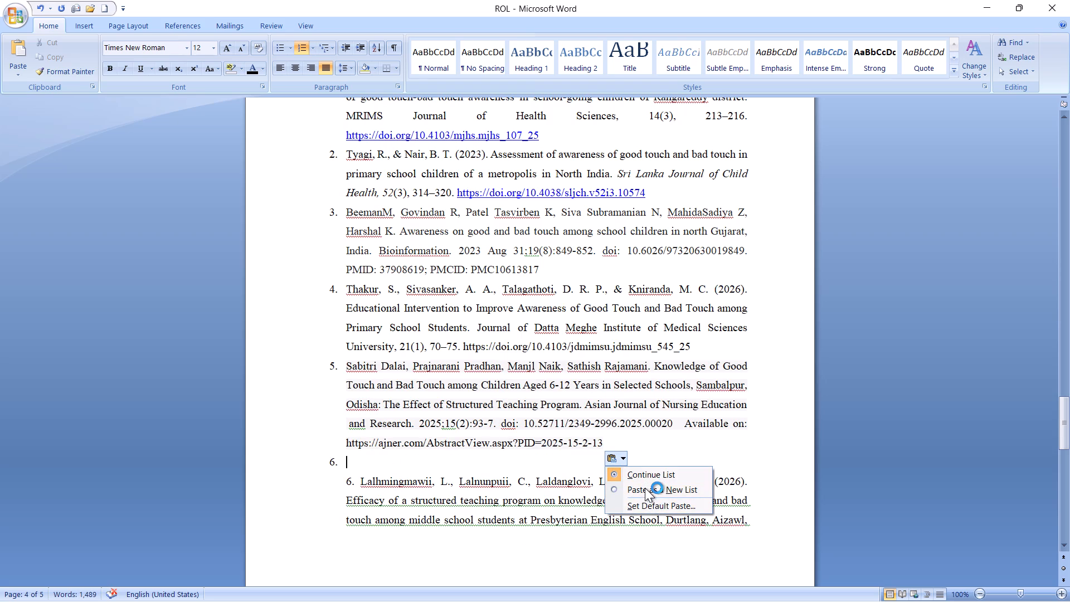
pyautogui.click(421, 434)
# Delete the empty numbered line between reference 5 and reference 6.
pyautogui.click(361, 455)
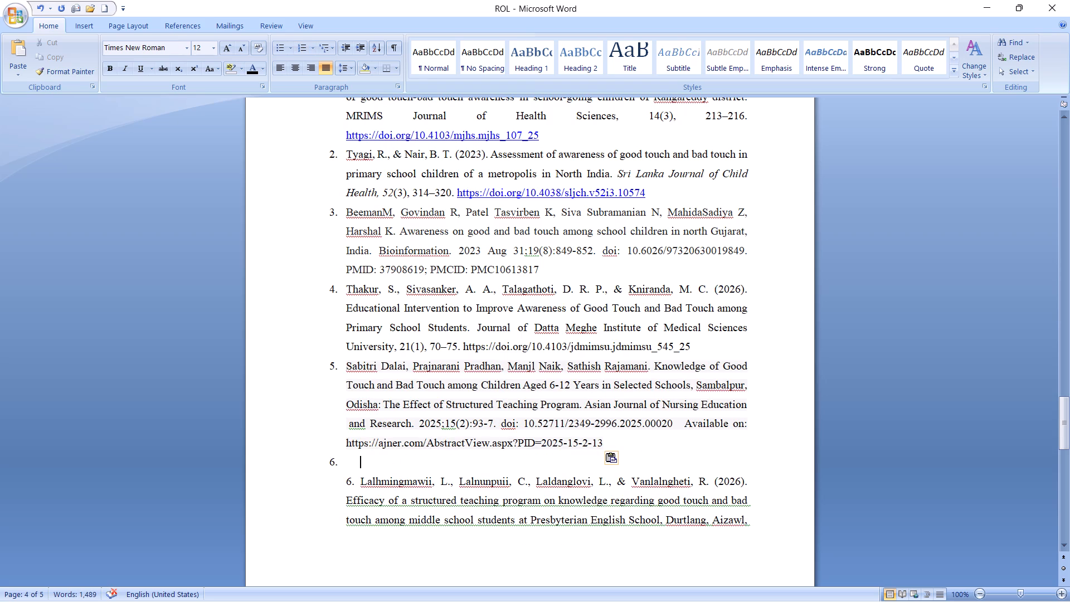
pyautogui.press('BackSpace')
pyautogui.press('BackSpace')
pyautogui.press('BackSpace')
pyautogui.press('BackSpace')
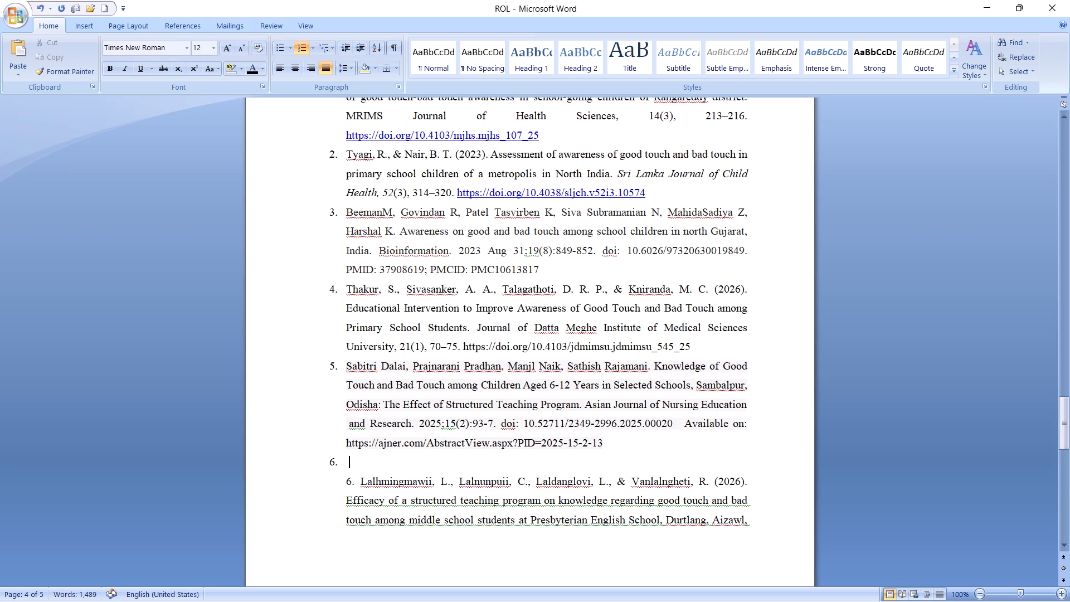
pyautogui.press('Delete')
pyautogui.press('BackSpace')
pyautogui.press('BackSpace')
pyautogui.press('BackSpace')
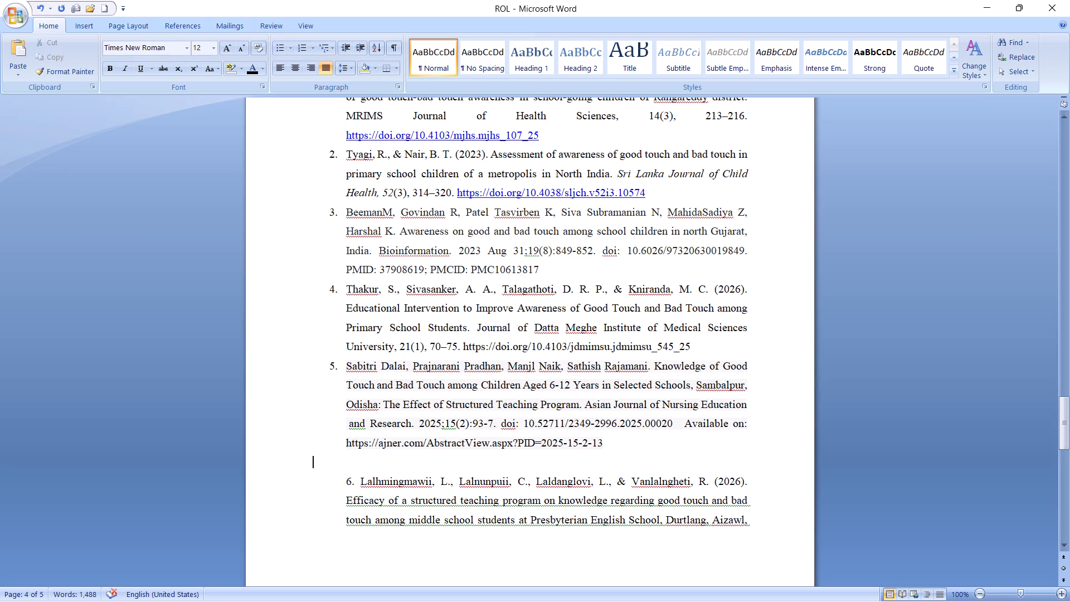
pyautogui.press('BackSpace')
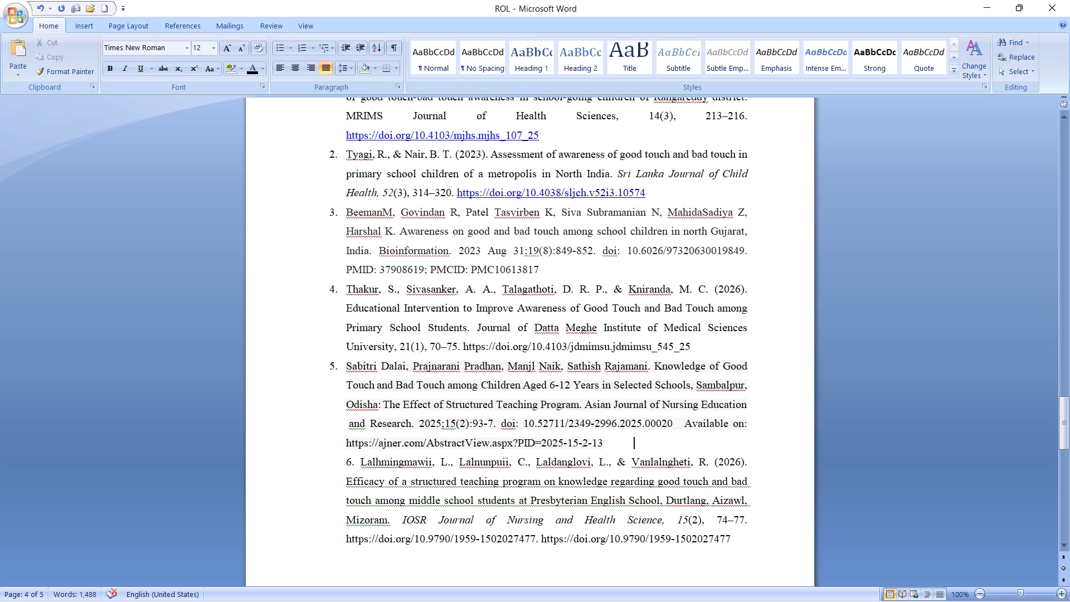
# Save the document.
pyautogui.moveTo(353, 370); pyautogui.dragTo(446, 393)
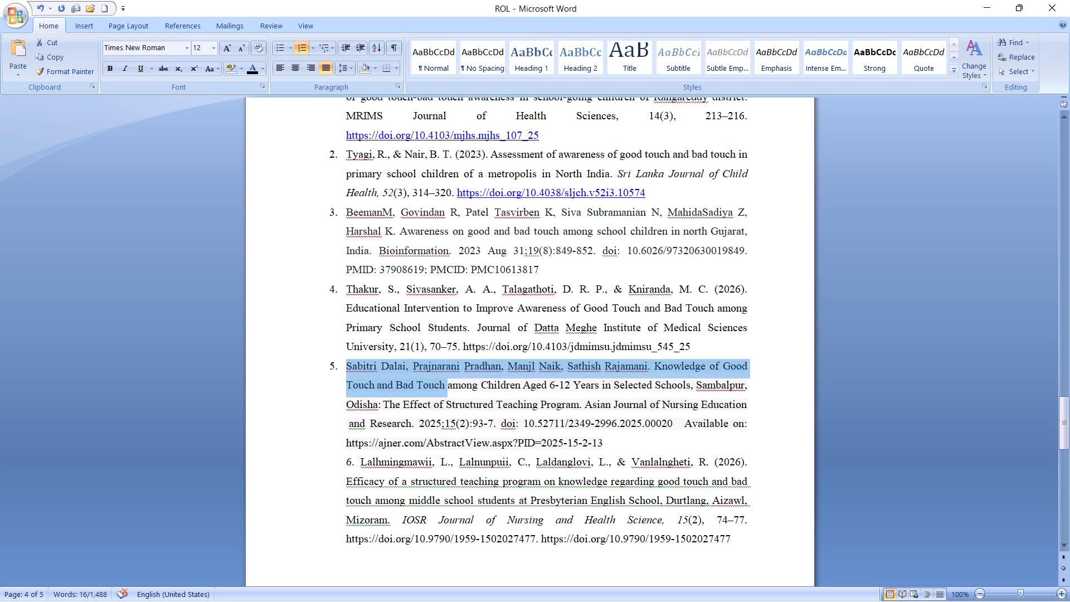
pyautogui.click(543, 428)
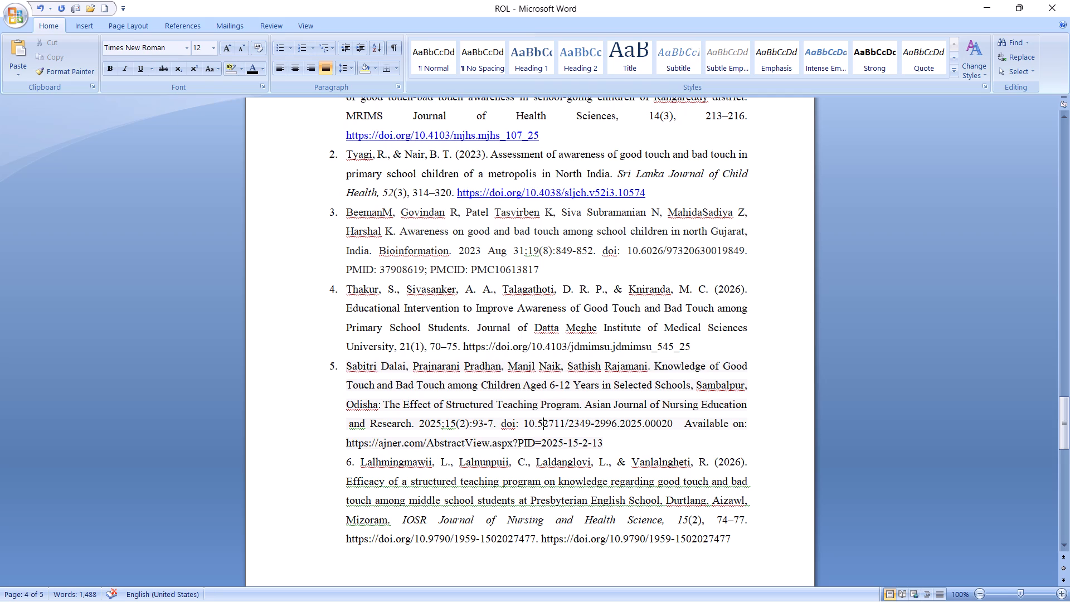
pyautogui.hotkey('ctrl', 's')
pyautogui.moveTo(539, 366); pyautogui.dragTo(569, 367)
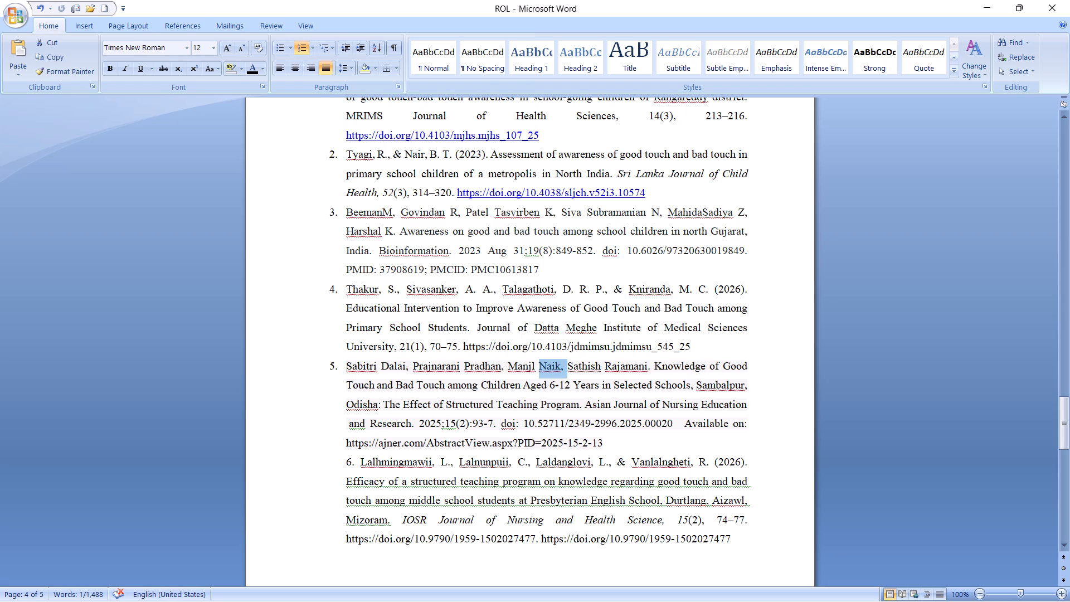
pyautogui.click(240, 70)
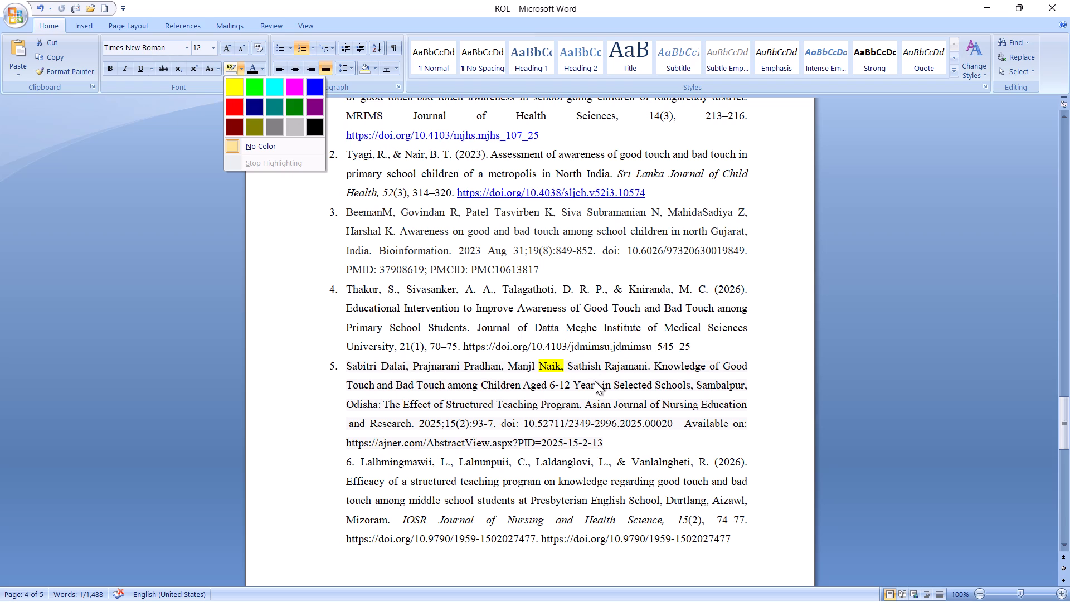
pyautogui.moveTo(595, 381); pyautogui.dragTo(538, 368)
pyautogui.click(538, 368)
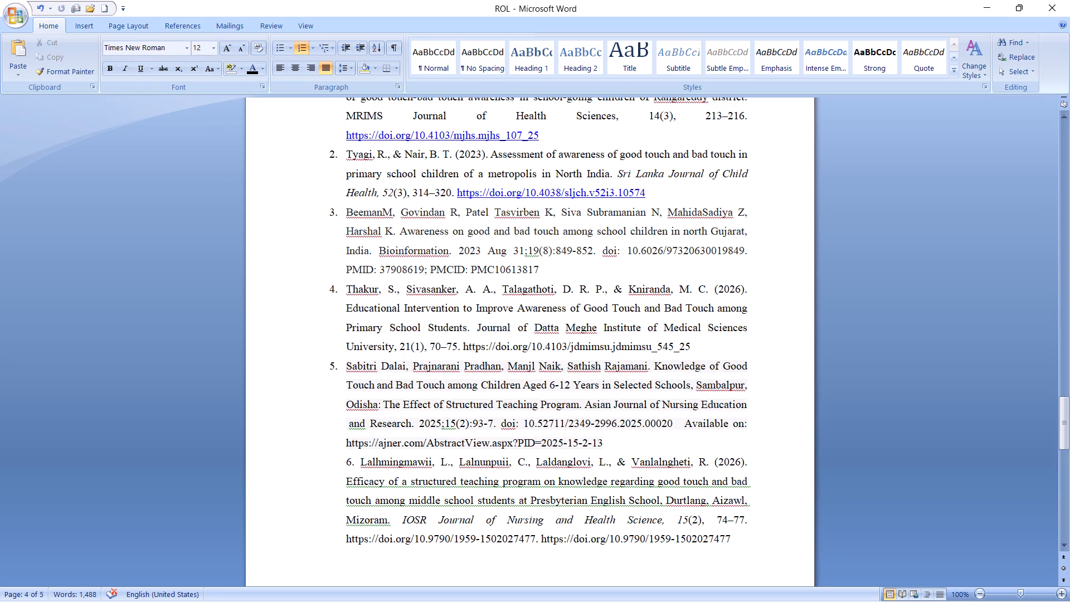
# Insert a new numbered line after reference 4 and retype the first author's name from the pasted reference below, followed by a comma.
pyautogui.click(709, 352)
pyautogui.press('Return')
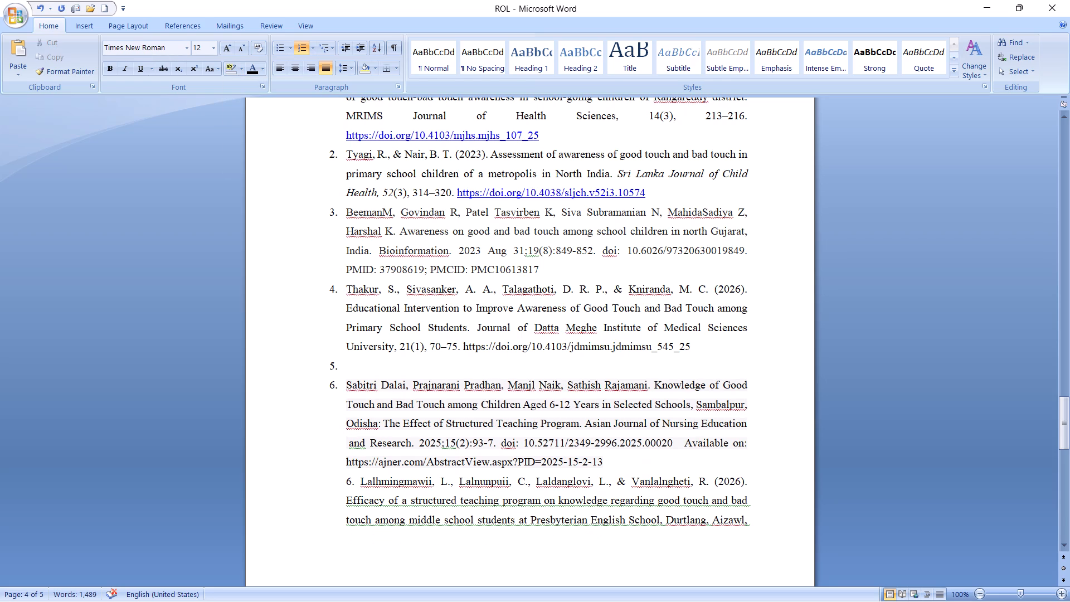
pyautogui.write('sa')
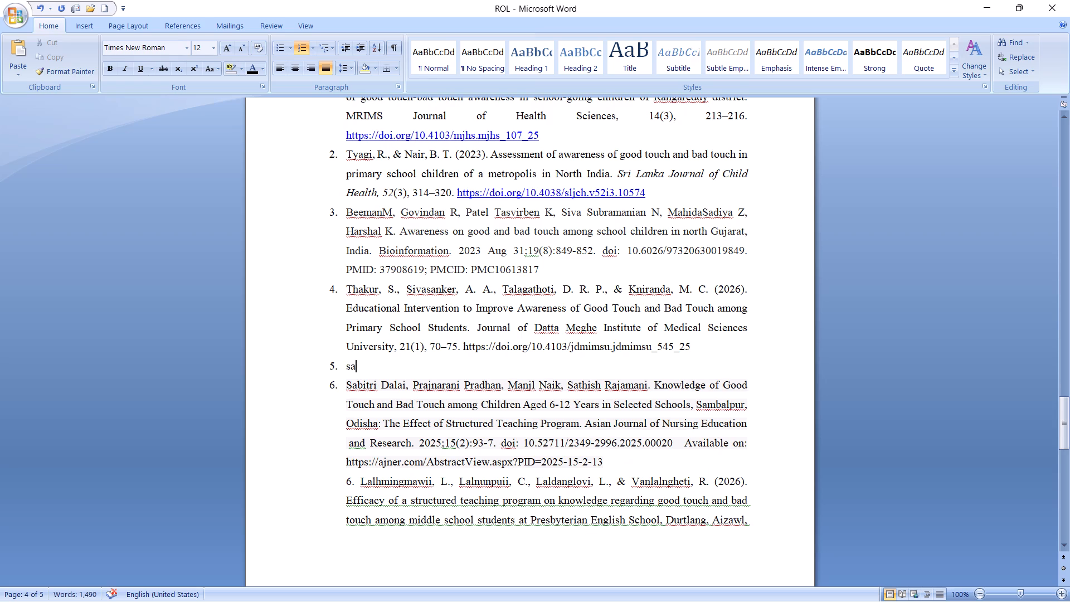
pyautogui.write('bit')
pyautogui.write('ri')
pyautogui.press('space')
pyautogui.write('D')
pyautogui.scroll(-1, 709, 352)
pyautogui.scroll(1, 709, 352)
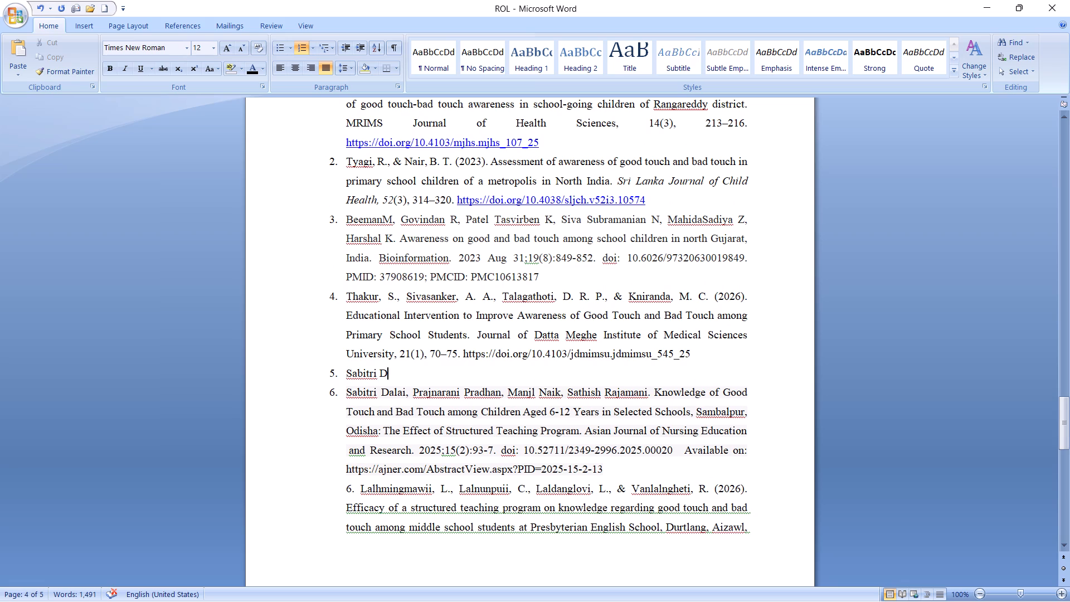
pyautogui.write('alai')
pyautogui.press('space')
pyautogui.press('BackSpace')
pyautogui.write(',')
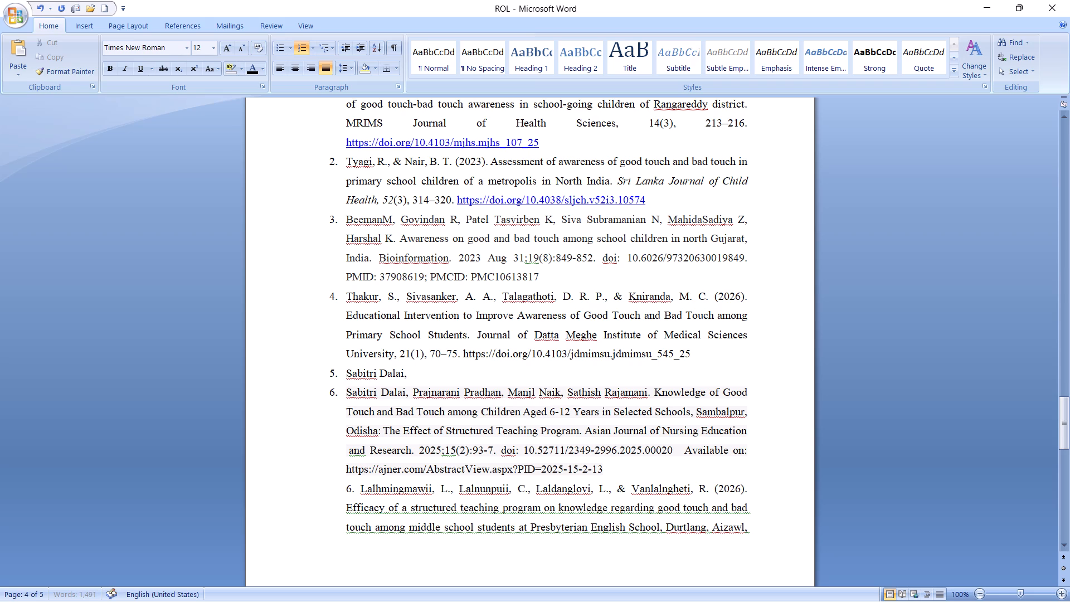
# Add the second and third authors' names to the new reference 5, each followed by a comma.
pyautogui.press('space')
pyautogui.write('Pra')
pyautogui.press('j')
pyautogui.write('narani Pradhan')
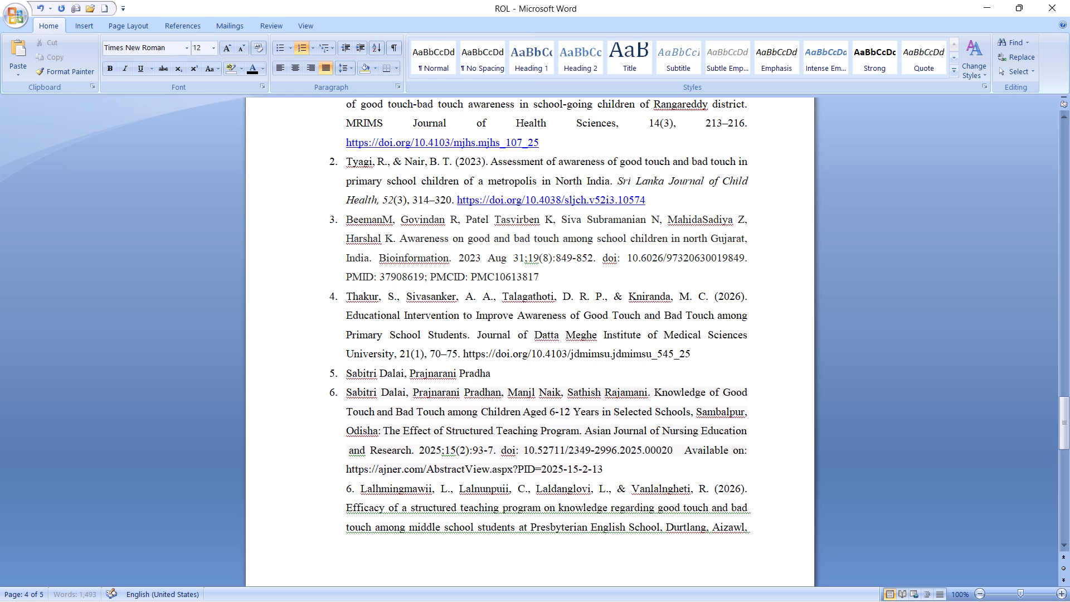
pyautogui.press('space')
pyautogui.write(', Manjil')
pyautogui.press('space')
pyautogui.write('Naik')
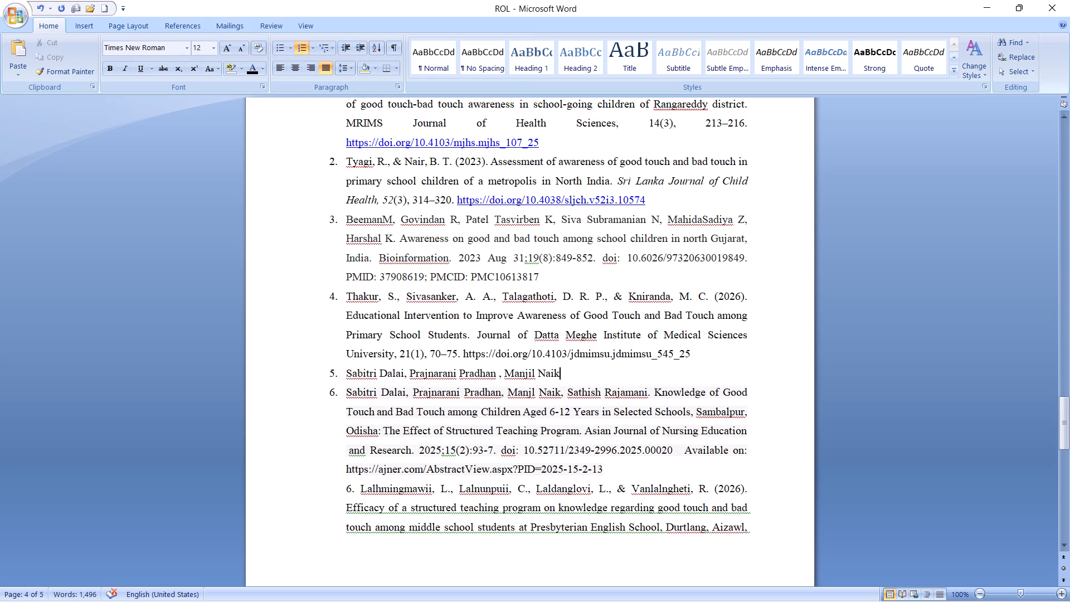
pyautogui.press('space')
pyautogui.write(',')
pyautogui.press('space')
# Add the fourth author's name and a comma to the new reference 5, and begin its title with "Knowledge of Good".
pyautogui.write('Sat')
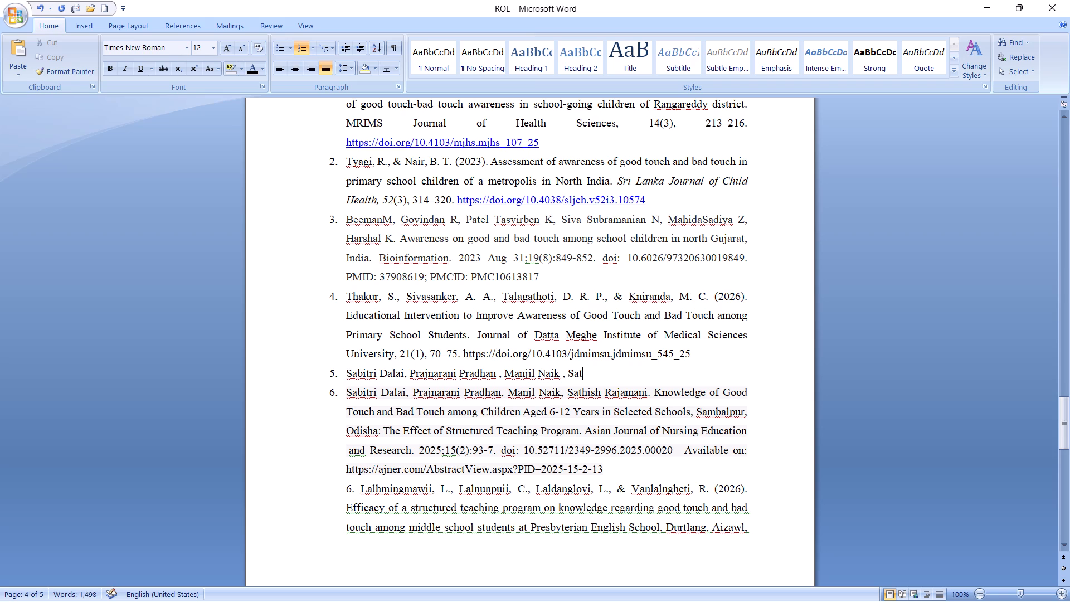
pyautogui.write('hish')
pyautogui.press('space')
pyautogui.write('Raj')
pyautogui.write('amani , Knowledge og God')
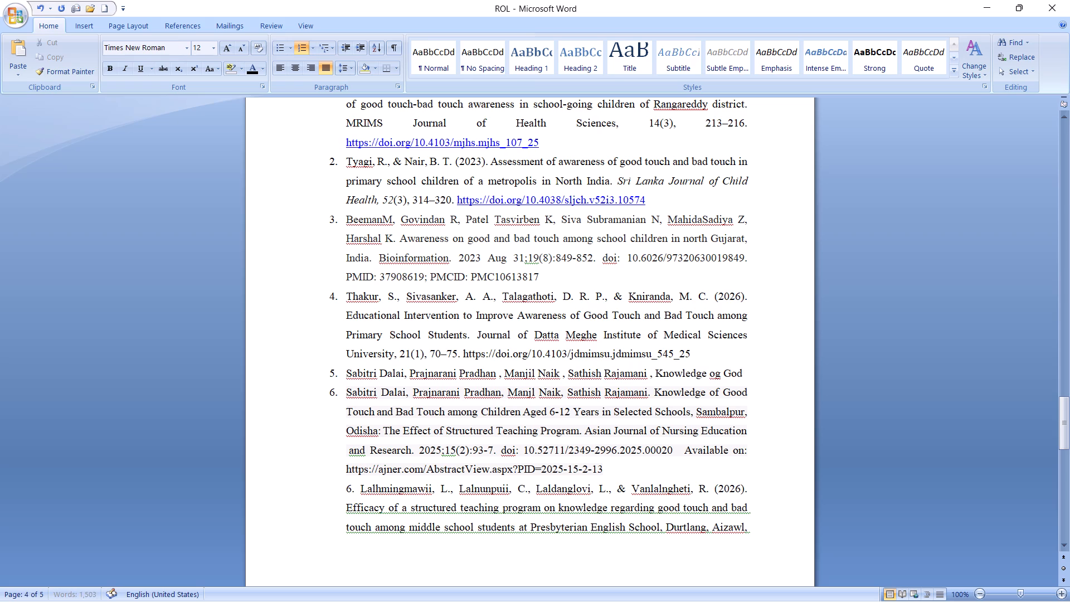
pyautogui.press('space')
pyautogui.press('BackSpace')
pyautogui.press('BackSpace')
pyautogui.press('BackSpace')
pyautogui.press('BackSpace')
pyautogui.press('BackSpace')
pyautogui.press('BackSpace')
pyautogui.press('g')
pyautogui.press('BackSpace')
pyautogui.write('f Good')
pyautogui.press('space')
# Continue the new reference 5 title with "Touch and Bad Touch among children".
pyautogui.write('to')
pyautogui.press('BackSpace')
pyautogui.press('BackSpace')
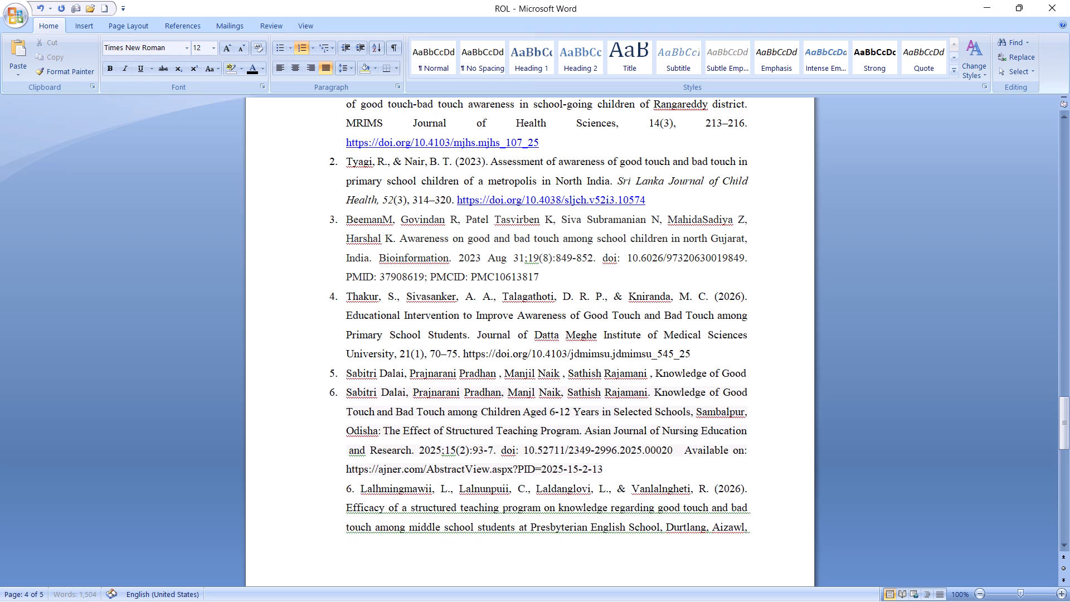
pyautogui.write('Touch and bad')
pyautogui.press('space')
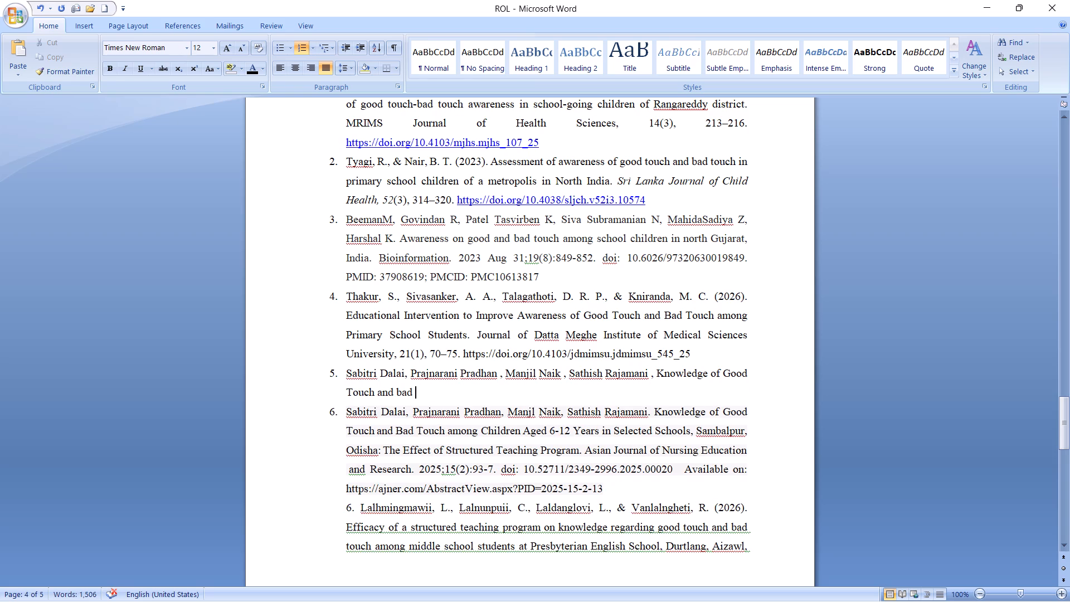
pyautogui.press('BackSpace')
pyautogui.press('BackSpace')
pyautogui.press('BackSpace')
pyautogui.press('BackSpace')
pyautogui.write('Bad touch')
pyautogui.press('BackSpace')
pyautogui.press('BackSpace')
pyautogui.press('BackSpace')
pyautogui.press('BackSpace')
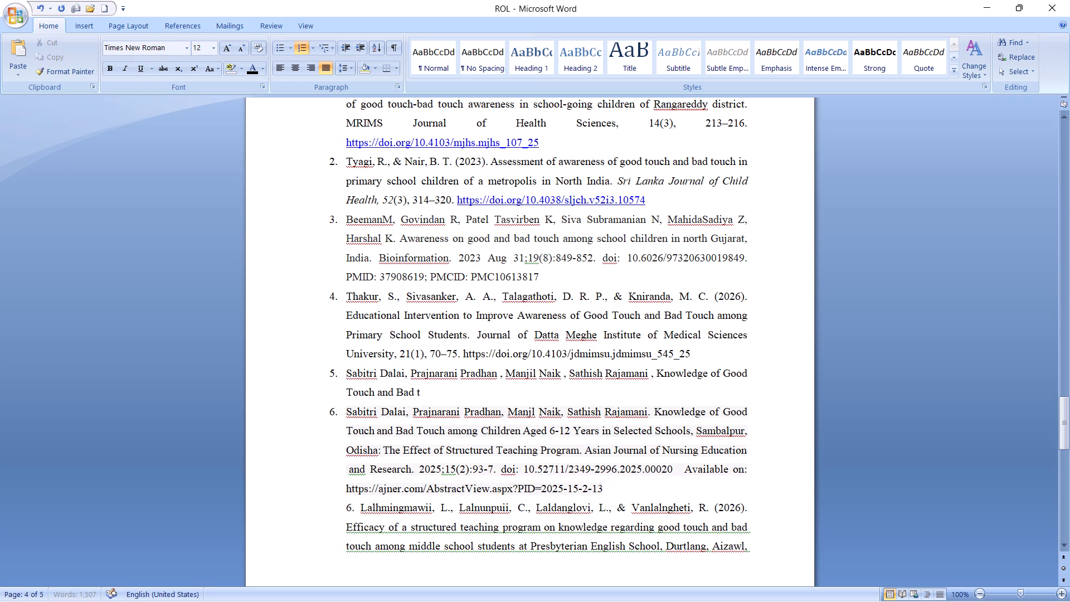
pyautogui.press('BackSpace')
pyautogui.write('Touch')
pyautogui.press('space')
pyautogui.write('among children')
pyautogui.press('space')
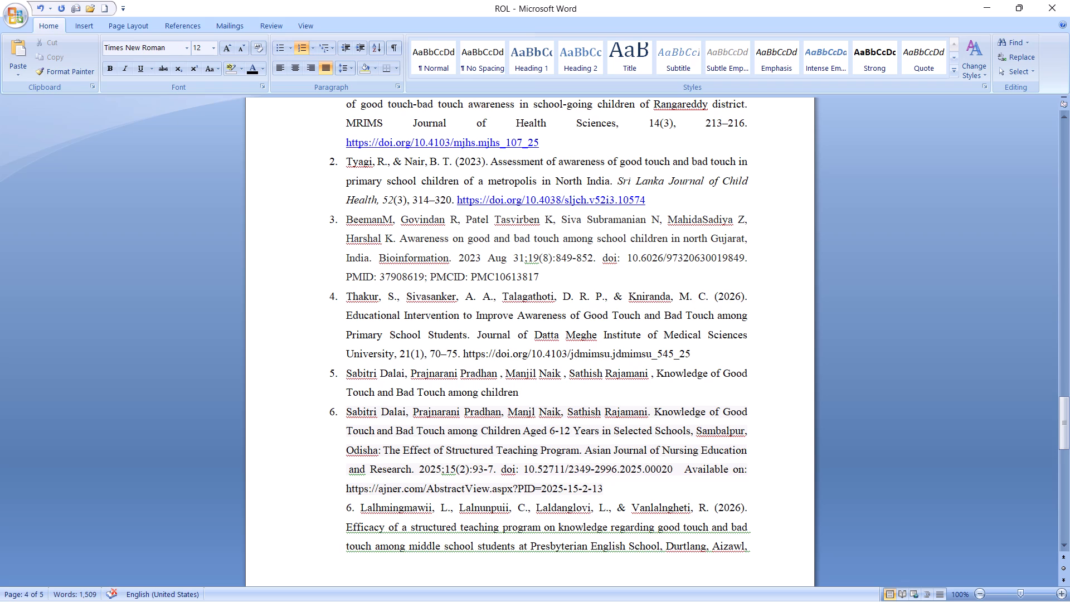
# Continue the new reference 5 title with "Aged 6-12 Years in Selected Schools,".
pyautogui.write('Aged')
pyautogui.press('space')
pyautogui.write('6-')
pyautogui.write('12 Years')
pyautogui.press('space')
pyautogui.hotkey('shift', 'i')
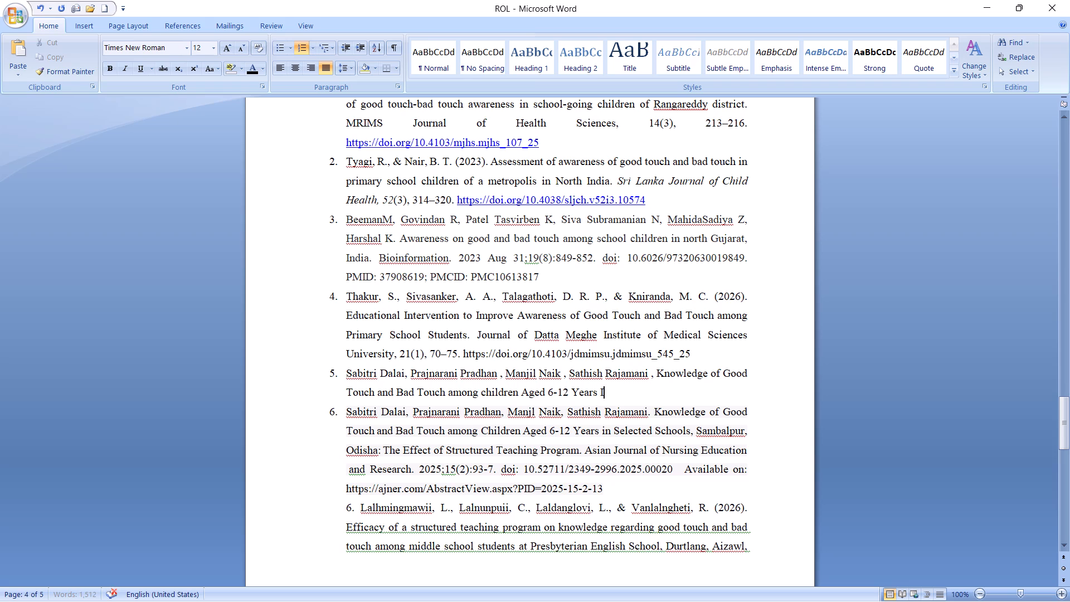
pyautogui.press('BackSpace')
pyautogui.write('in Selected')
pyautogui.press('space')
pyautogui.write('Schools')
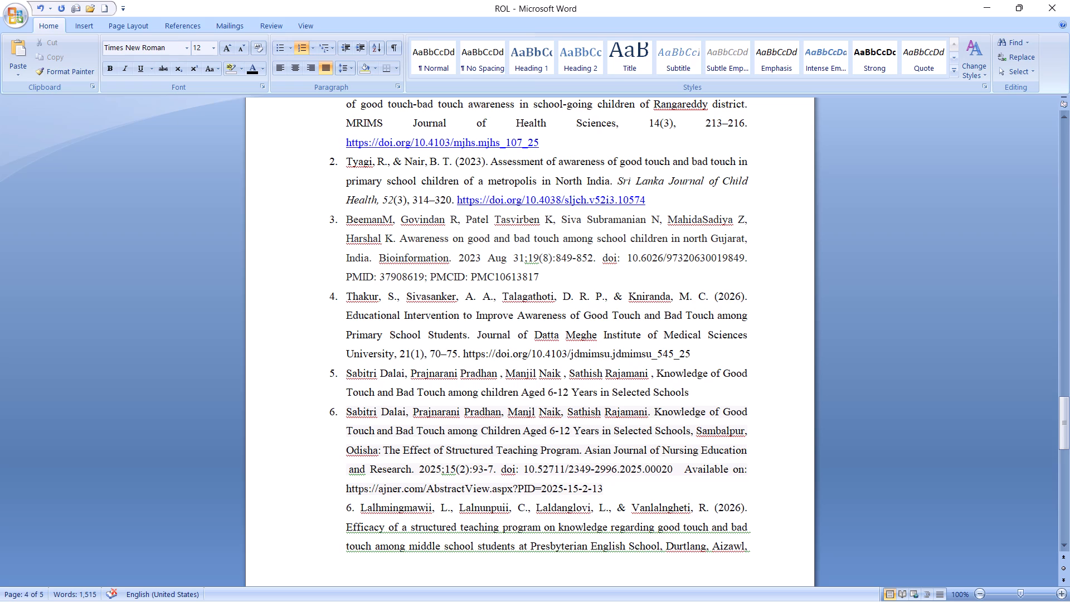
pyautogui.write(',')
# Continue the new reference 5 title with the place names "Sambalpur , Odisha".
pyautogui.press('space')
pyautogui.write('Sam')
pyautogui.write('balpur')
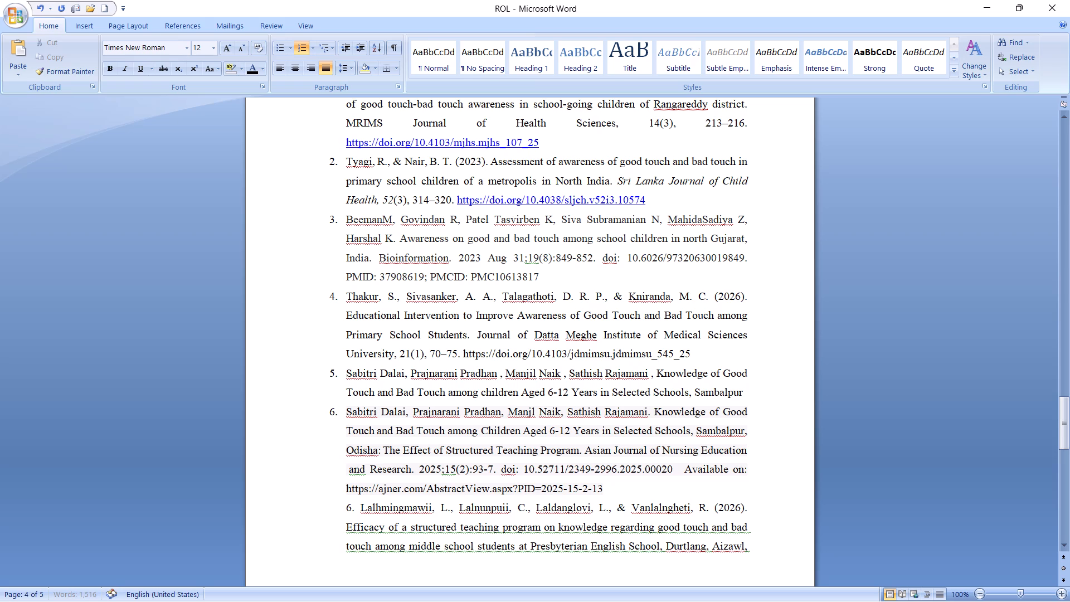
pyautogui.press('space')
pyautogui.write(',')
pyautogui.press('space')
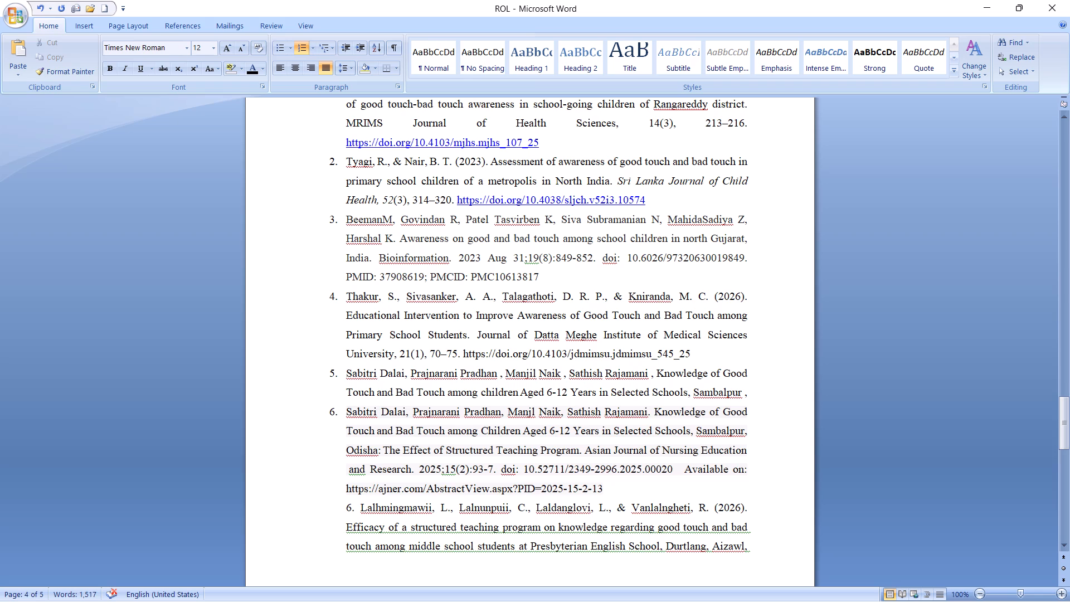
pyautogui.write('Odisha')
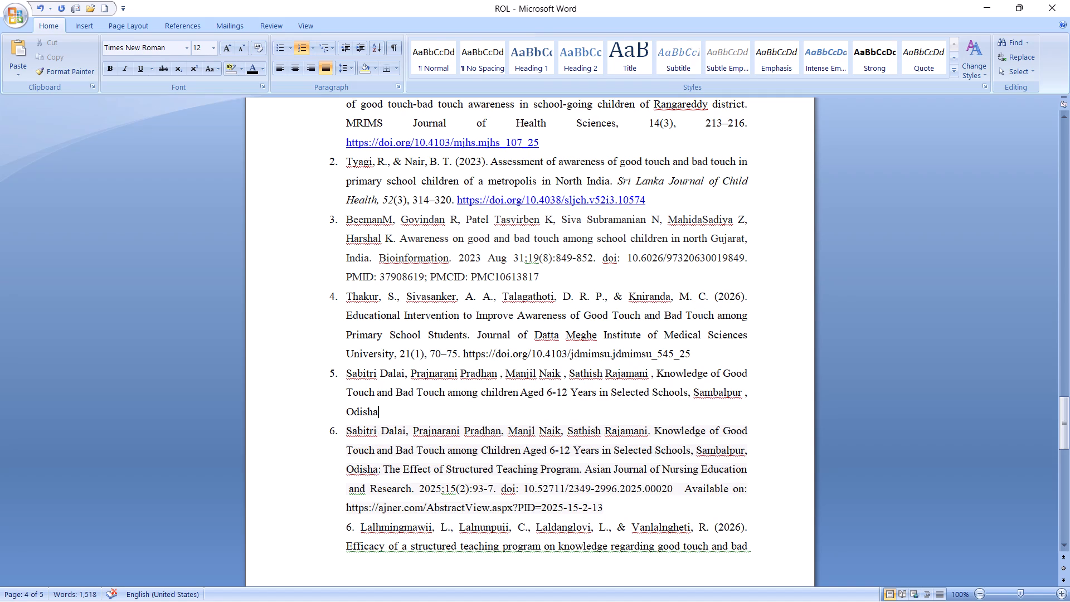
# End the place name in the new reference 5 with a period and add "The Efeect of Structured Teaching Programme .".
pyautogui.write('.The')
pyautogui.press('space')
pyautogui.write('Efeect')
pyautogui.press('space')
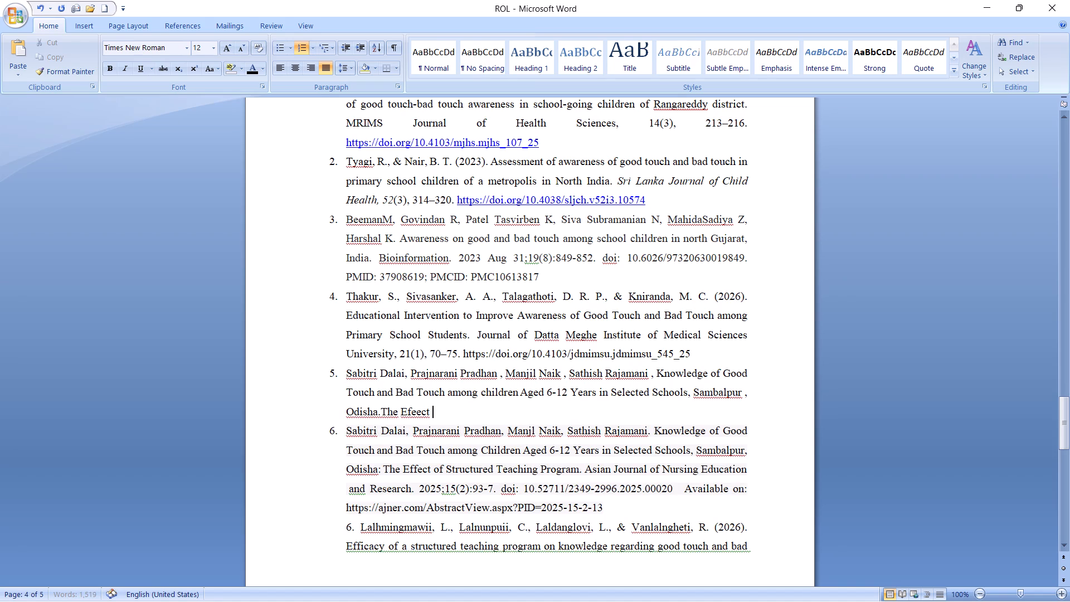
pyautogui.write('of')
pyautogui.press('space')
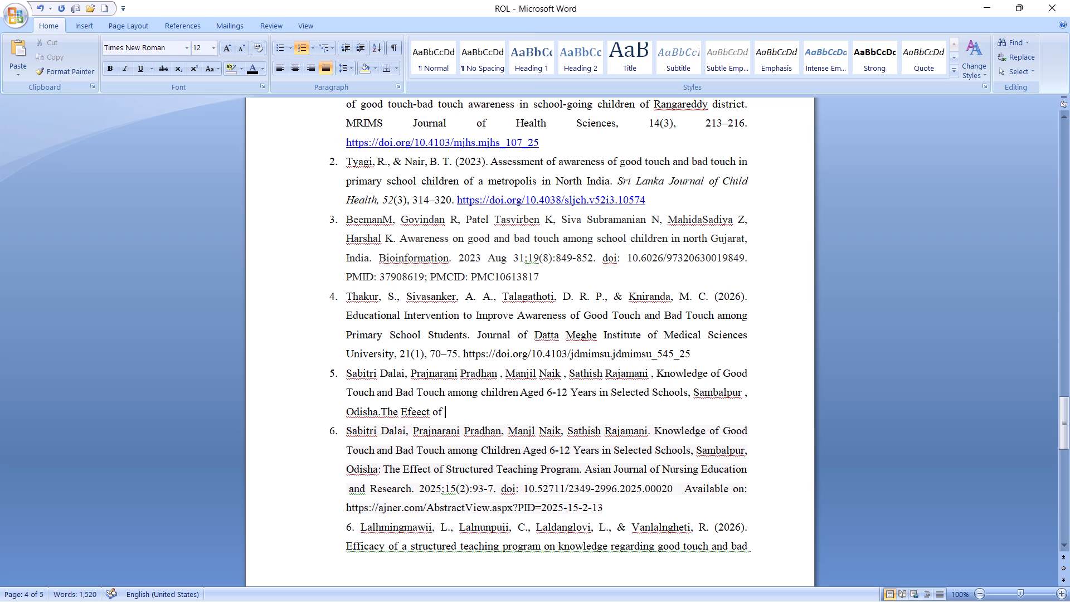
pyautogui.write('Structured')
pyautogui.press('space')
pyautogui.write('Teaching Programme')
pyautogui.press('space')
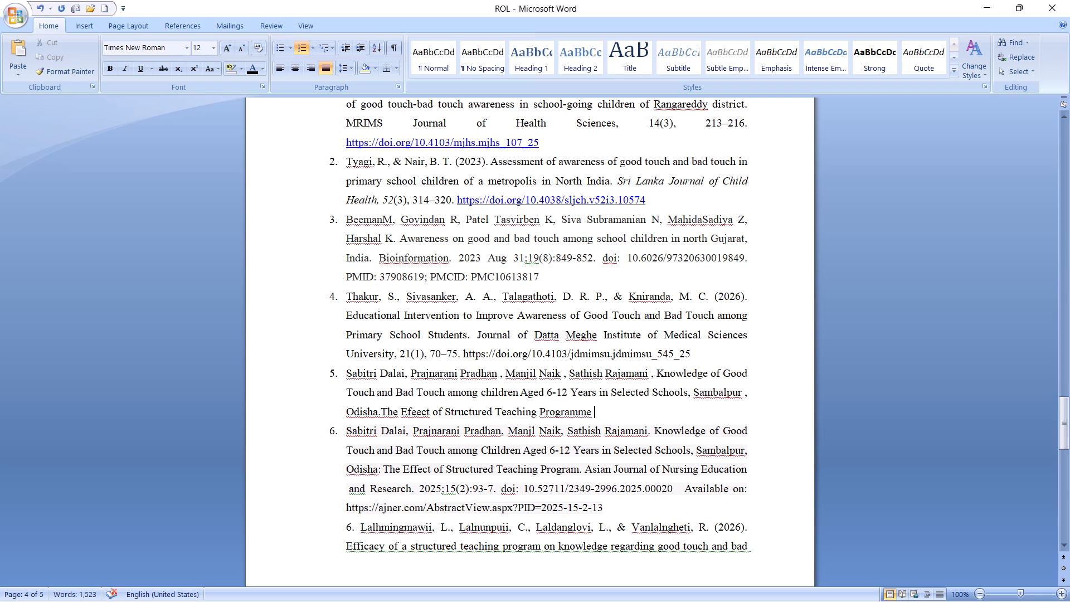
pyautogui.press('.')
# Add the journal name "Asian Jpurnal of Nursing Education" after the title in the new reference 5.
pyautogui.write('Asis')
pyautogui.press('BackSpace')
pyautogui.write('an Jpurnal')
pyautogui.press('space')
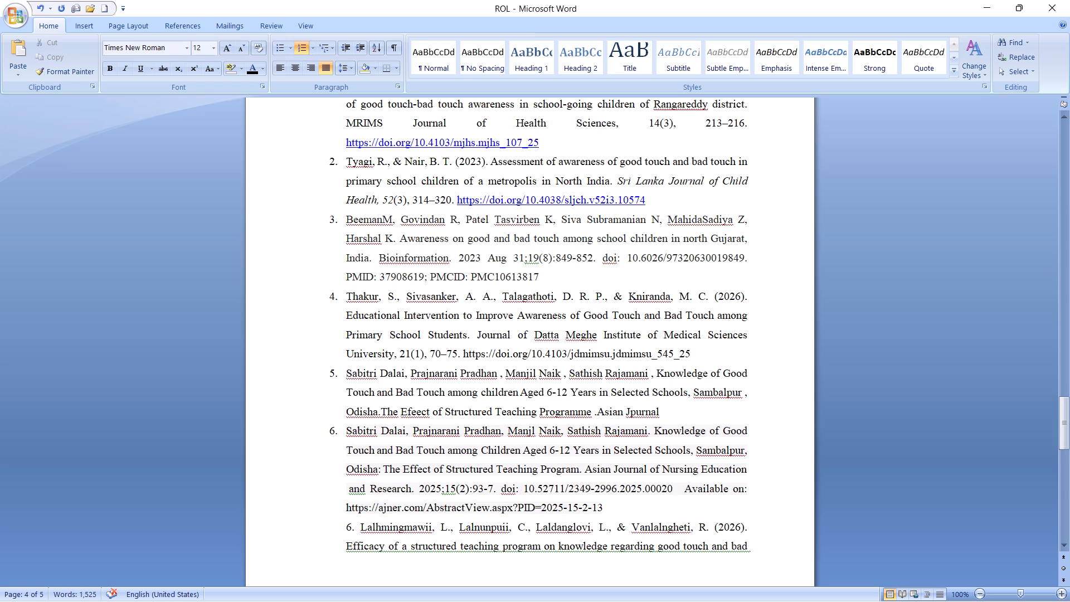
pyautogui.write('of Nursong')
pyautogui.press('space')
pyautogui.press('BackSpace')
pyautogui.press('BackSpace')
pyautogui.press('BackSpace')
pyautogui.press('BackSpace')
pyautogui.write('ing')
pyautogui.press('space')
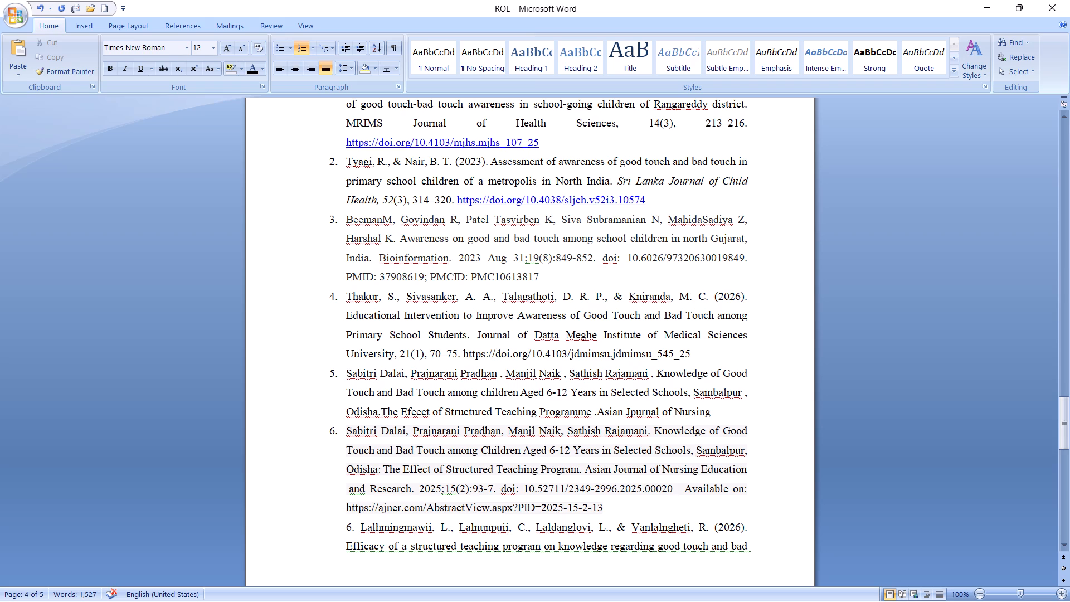
pyautogui.write('Education')
pyautogui.press('space')
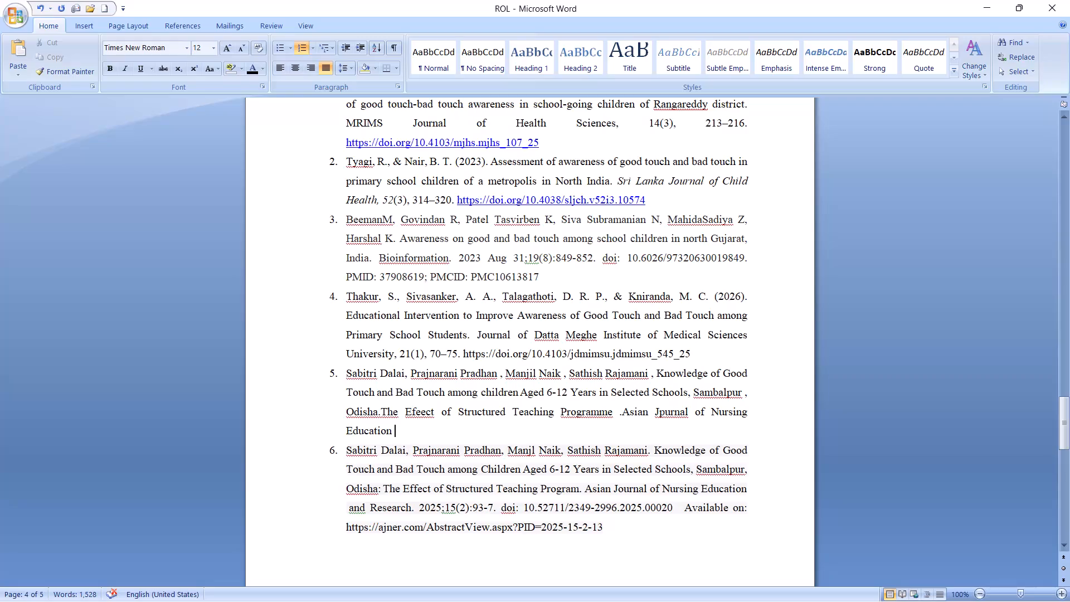
# Correct the spelling of the journal name's second word in the new reference 5 to "Journal".
pyautogui.click(664, 412)
pyautogui.press('BackSpace')
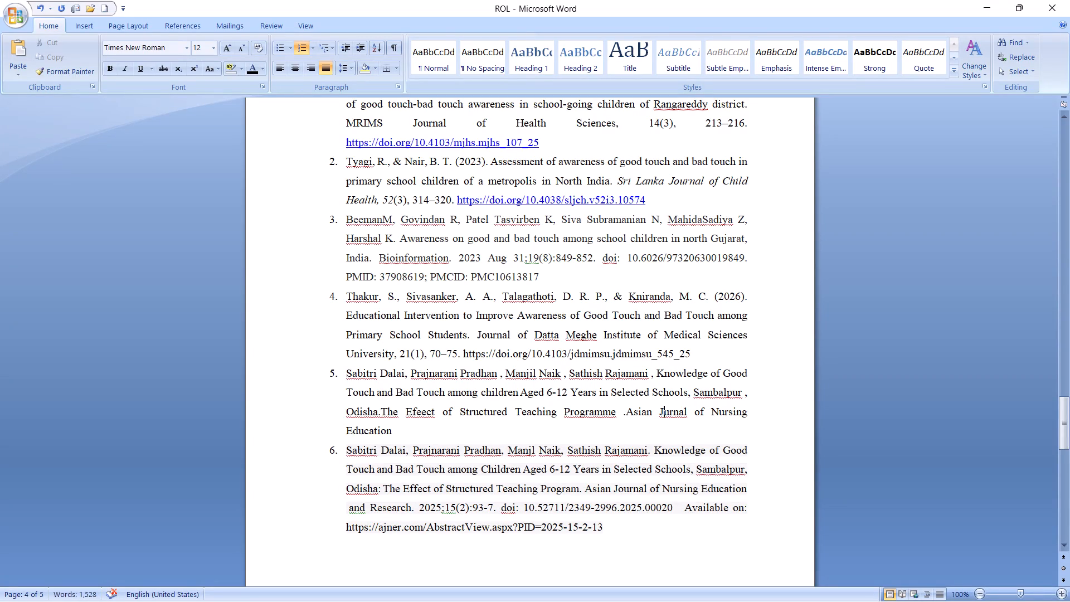
pyautogui.press('o')
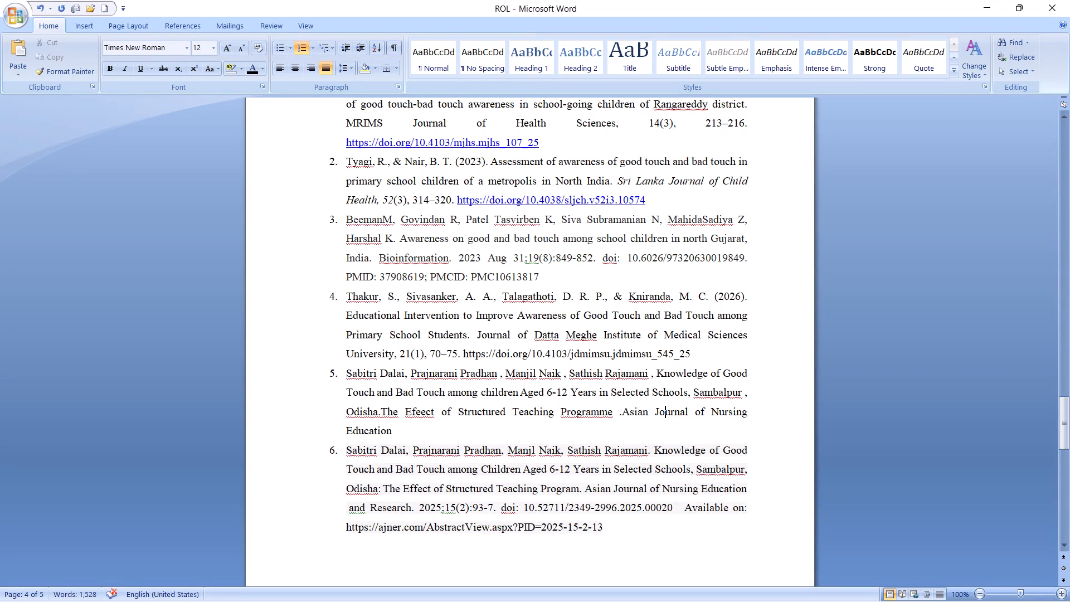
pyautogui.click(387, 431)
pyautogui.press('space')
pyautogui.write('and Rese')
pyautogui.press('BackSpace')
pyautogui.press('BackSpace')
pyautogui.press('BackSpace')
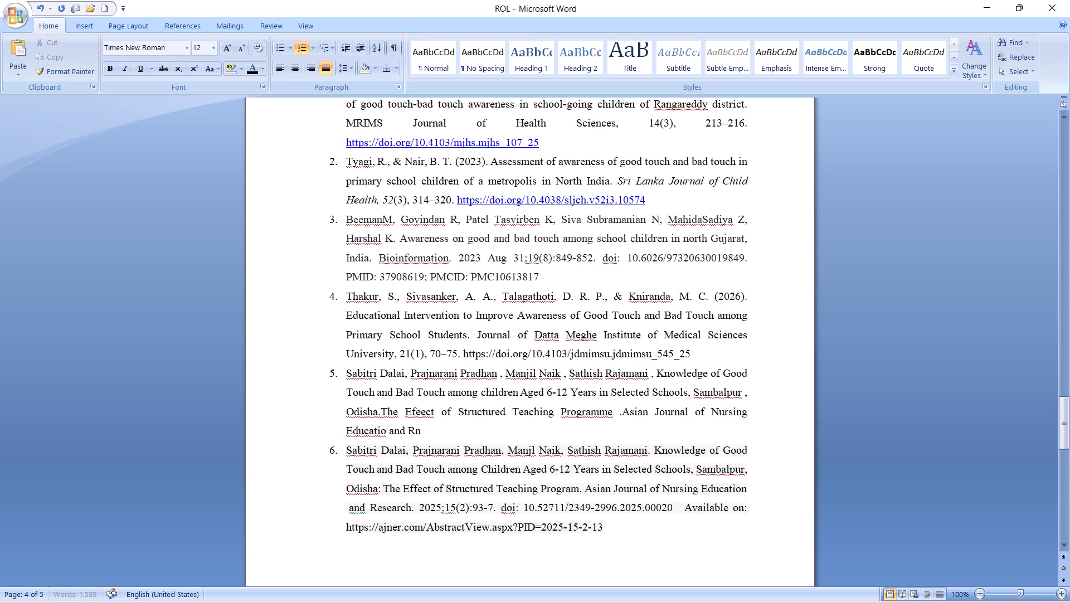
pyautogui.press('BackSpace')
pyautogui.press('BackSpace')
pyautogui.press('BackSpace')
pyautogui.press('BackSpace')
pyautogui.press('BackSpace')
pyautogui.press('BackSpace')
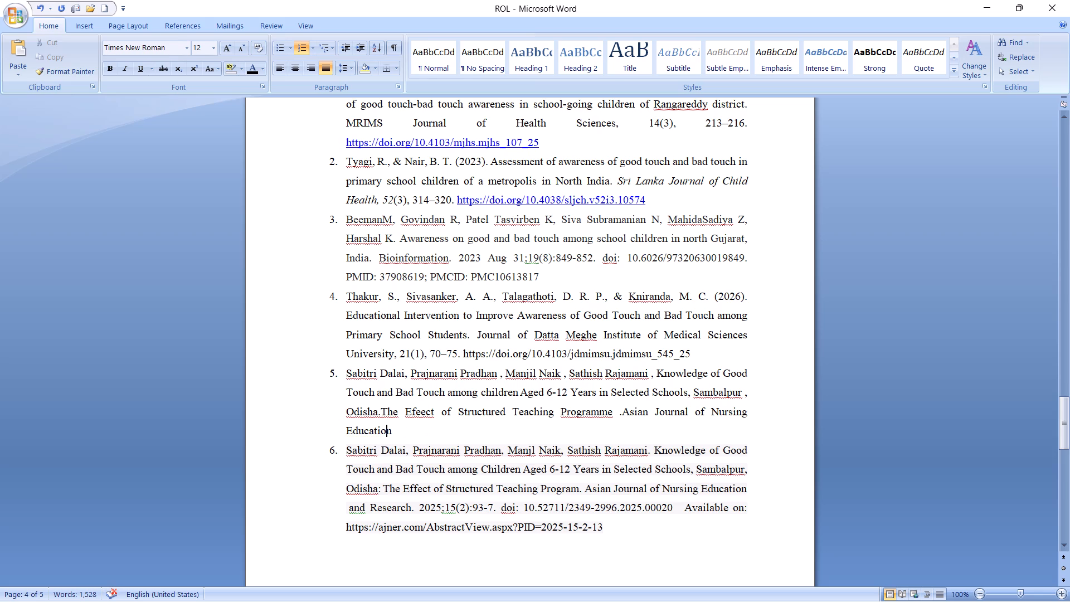
# Complete the journal name in the new reference 5 by adding "and Research" after "Education".
pyautogui.click(392, 431)
pyautogui.press('n')
pyautogui.press('BackSpace')
pyautogui.press('space')
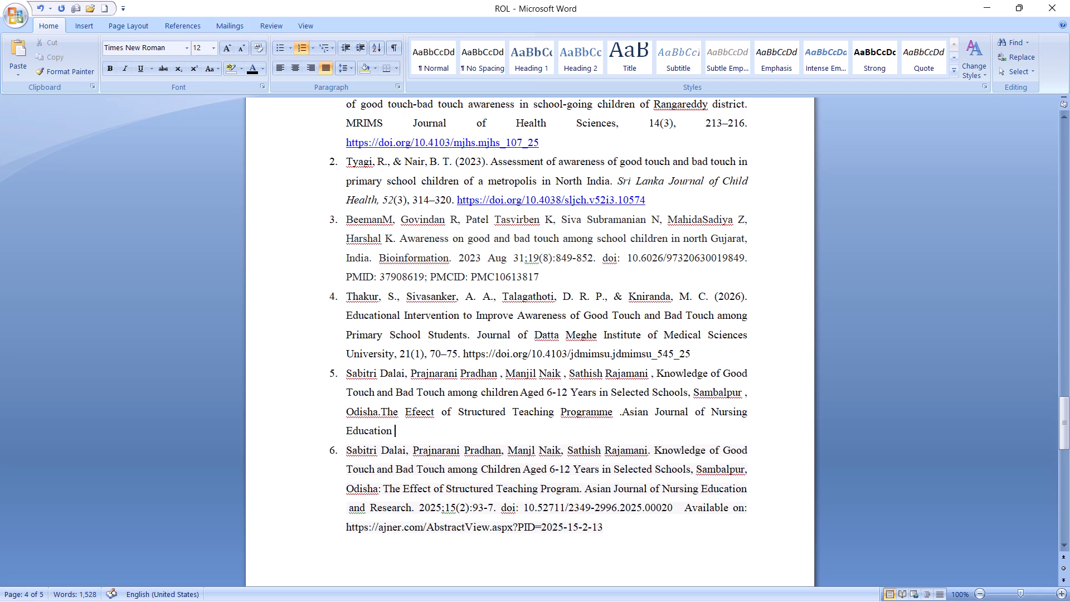
pyautogui.write('and')
pyautogui.press('space')
pyautogui.write('Research')
pyautogui.press('space')
pyautogui.press('BackSpace')
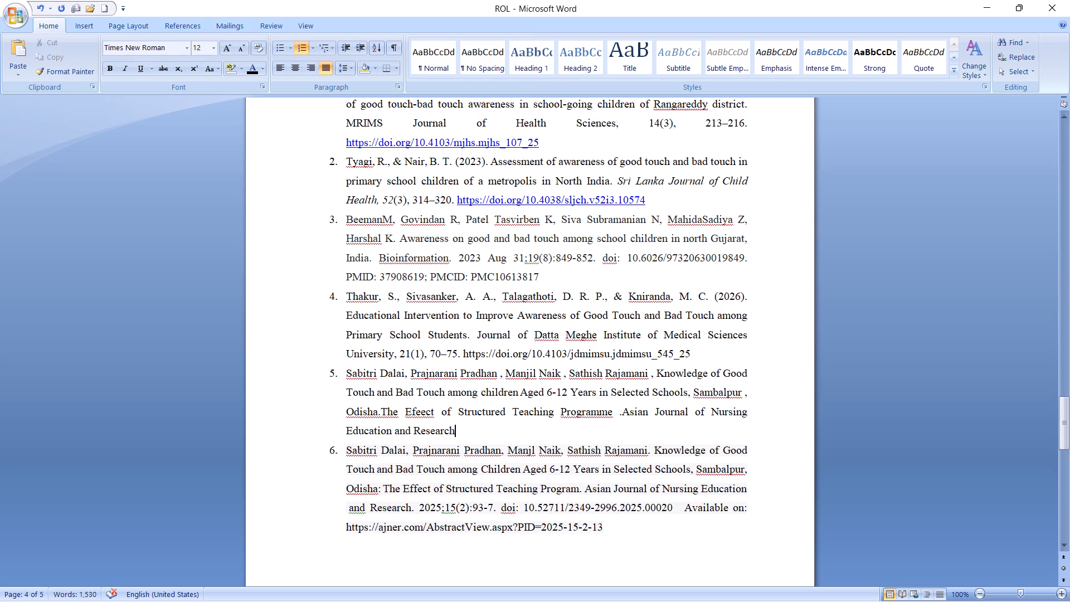
# Add a period and the year, volume, issue and pages "2025;15(2):93-7." after the journal name in the new reference 5.
pyautogui.write('. 2025')
pyautogui.hotkey('shift', ':')
pyautogui.press('BackSpace')
pyautogui.press(';')
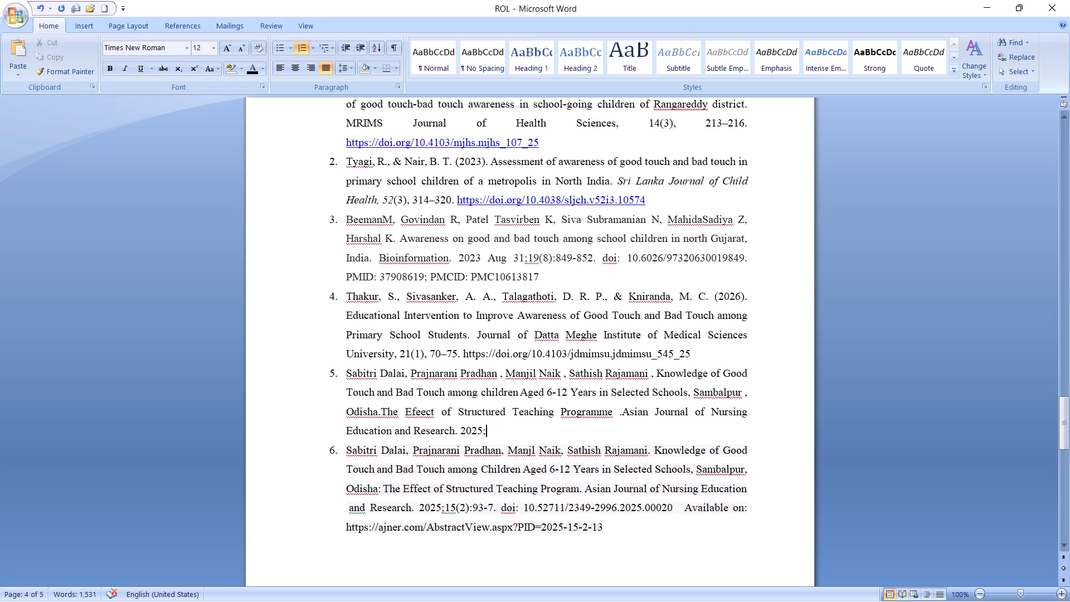
pyautogui.write('15')
pyautogui.hotkey('shift', '{')
pyautogui.press('BackSpace')
pyautogui.hotkey('shift', '(')
pyautogui.press('2')
pyautogui.hotkey('shift', ')')
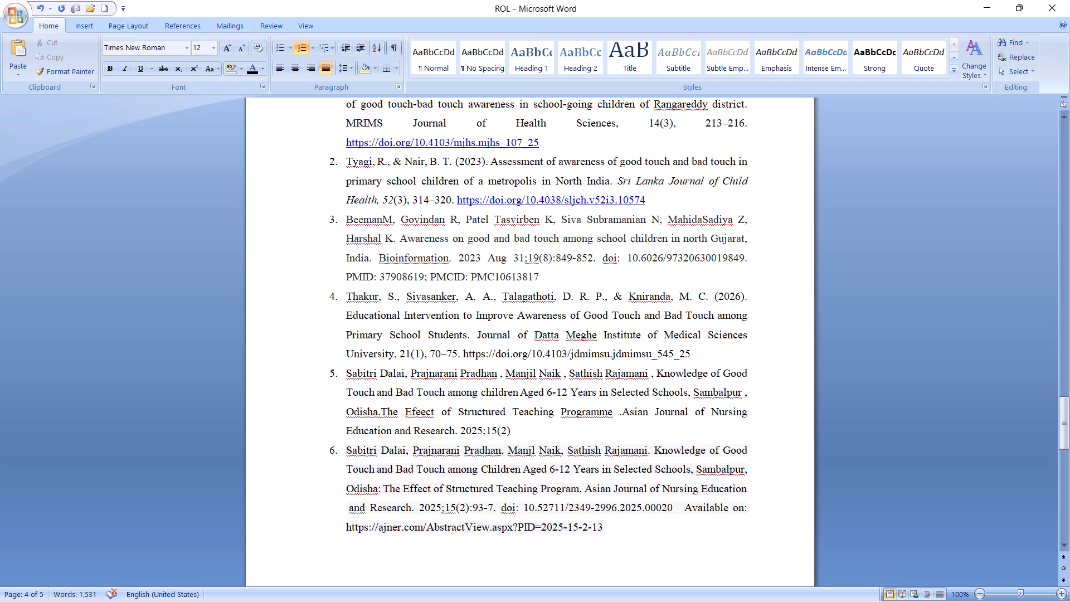
pyautogui.hotkey('shift', ':')
pyautogui.write('93')
pyautogui.press('-')
pyautogui.press('7')
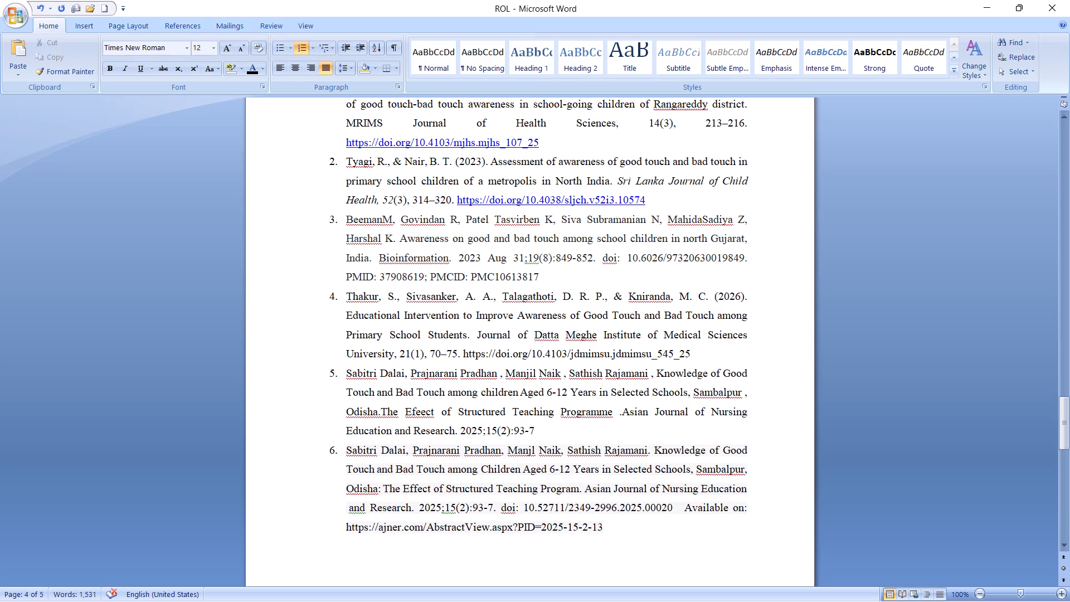
pyautogui.press('.')
pyautogui.press('space')
# Add the DOI "Doi:10.52711/2349-2996.2025.00020" after the page range in the new reference 5.
pyautogui.write('do')
pyautogui.press('i')
pyautogui.hotkey('shift', ':')
pyautogui.write('10.')
pyautogui.write('52')
pyautogui.write('711')
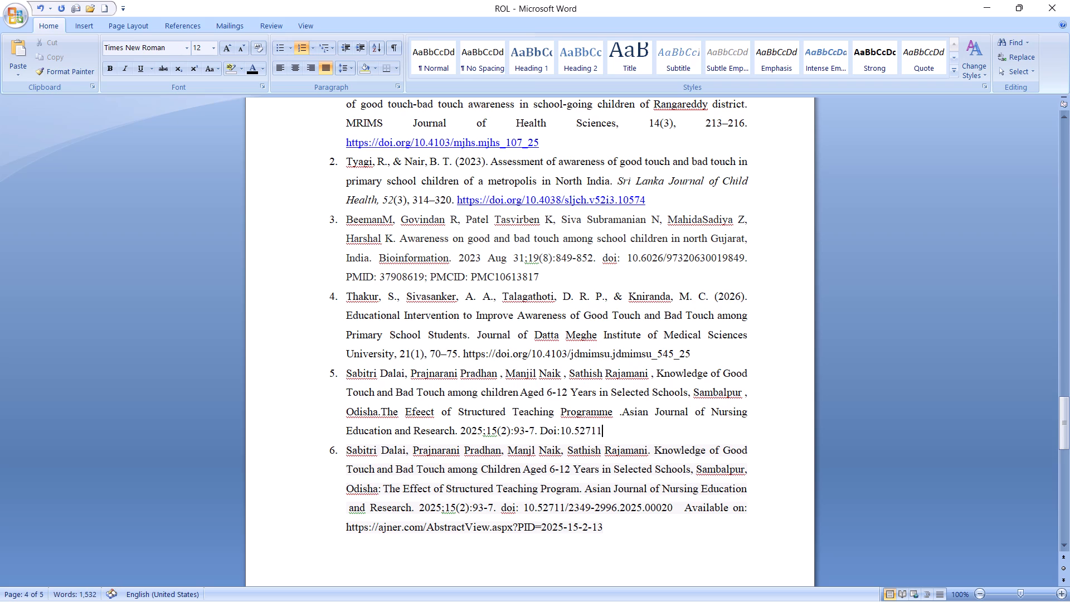
pyautogui.hotkey('shift', '?')
pyautogui.press('BackSpace')
pyautogui.press('/')
pyautogui.write('2349')
pyautogui.press('-')
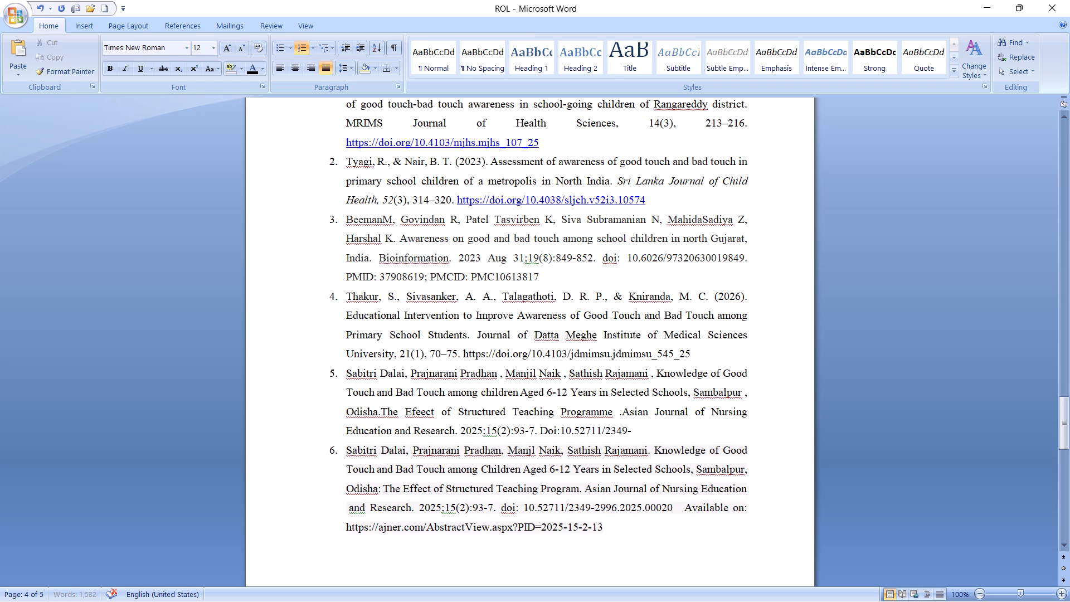
pyautogui.write('299')
pyautogui.press('6')
pyautogui.press('-')
pyautogui.press('BackSpace')
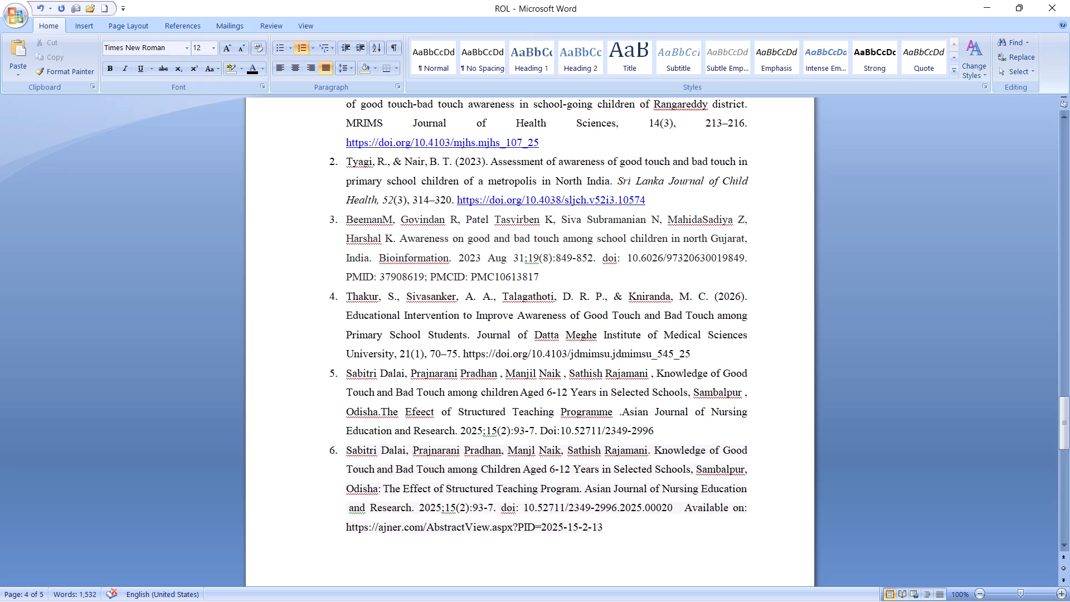
pyautogui.press('.')
pyautogui.write('2025.00020')
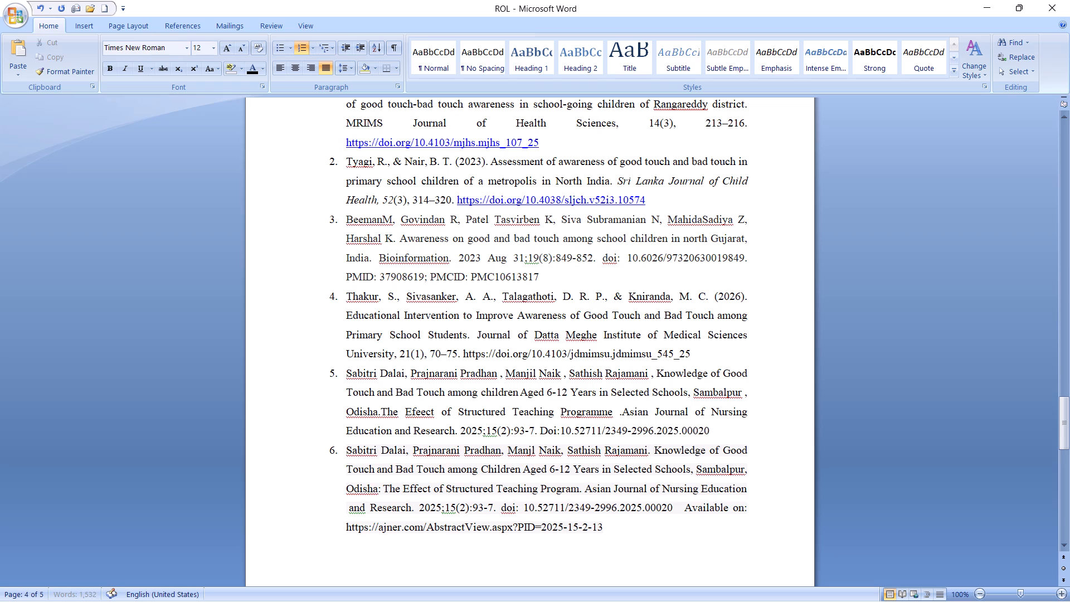
# Add the words "Availabe On" after the DOI in the new reference 5.
pyautogui.press('space')
pyautogui.write('Availabe')
pyautogui.press('space')
pyautogui.write('On')
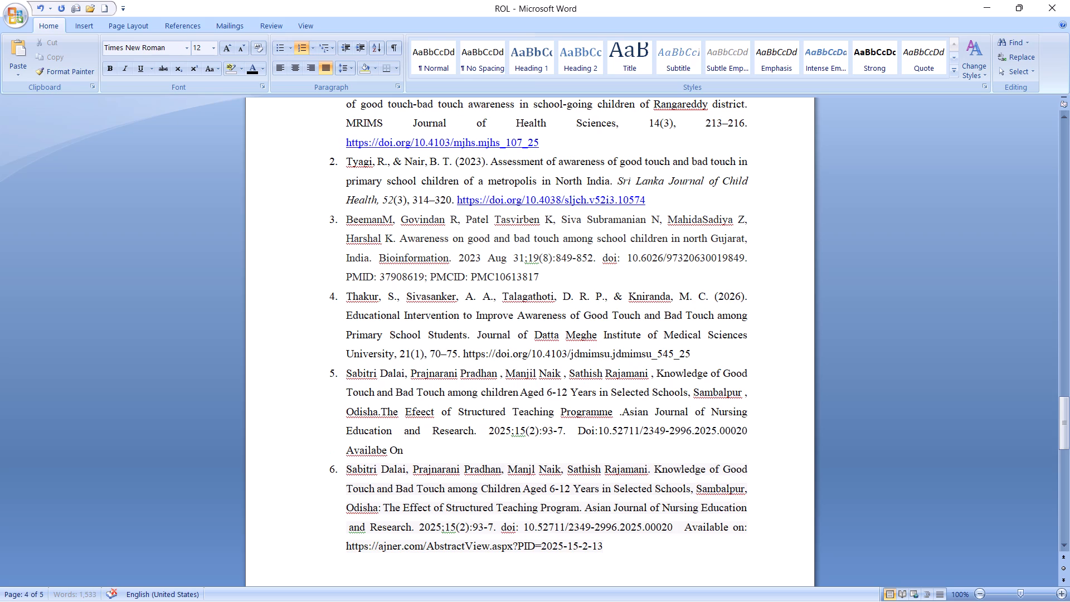
pyautogui.press('space')
# Copy the ajner.com article link from the end of reference 6 and paste it after "Availabe On" in reference 5.
pyautogui.moveTo(604, 548); pyautogui.dragTo(512, 550)
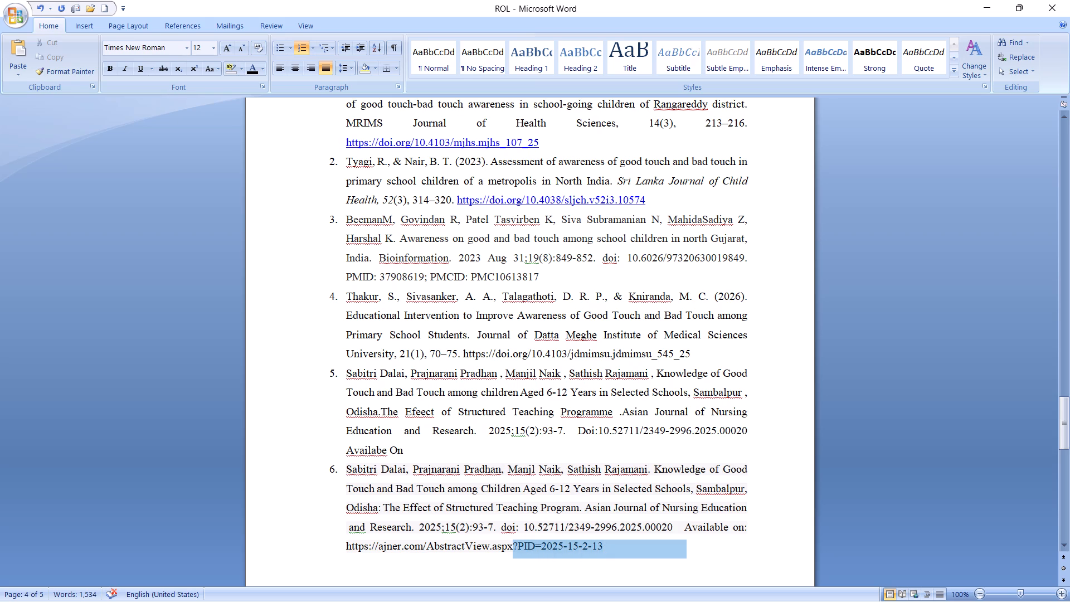
pyautogui.moveTo(512, 550); pyautogui.dragTo(356, 548)
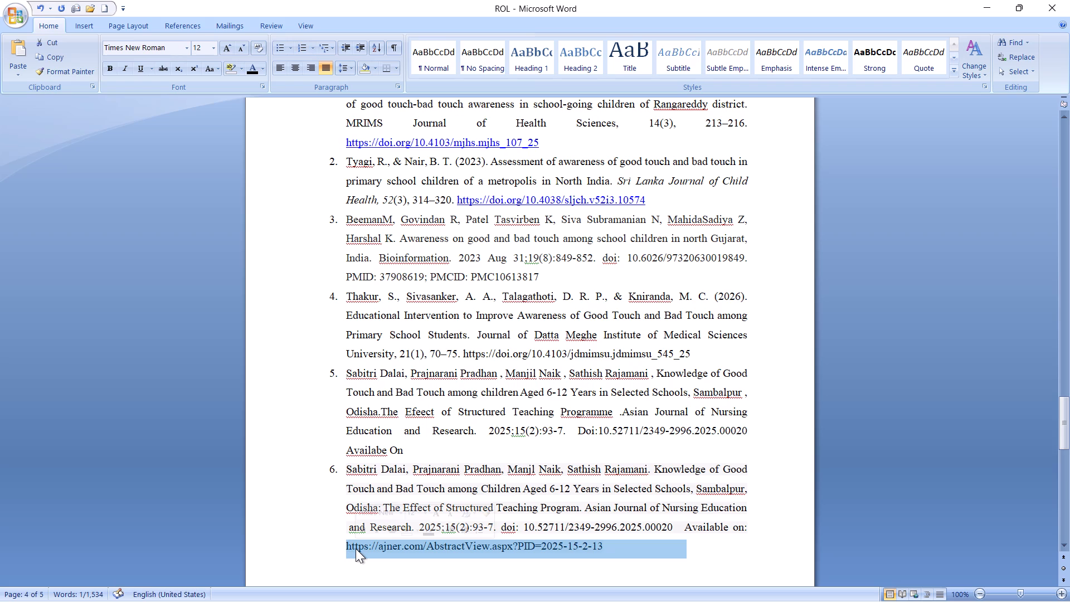
pyautogui.hotkey('ctrl', 'c')
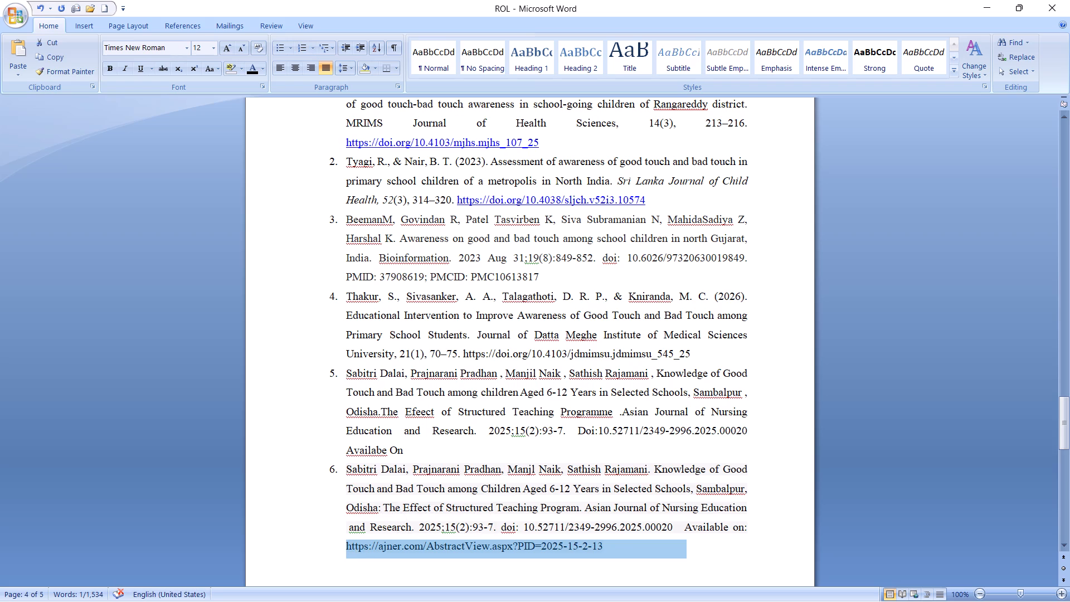
pyautogui.click(411, 453)
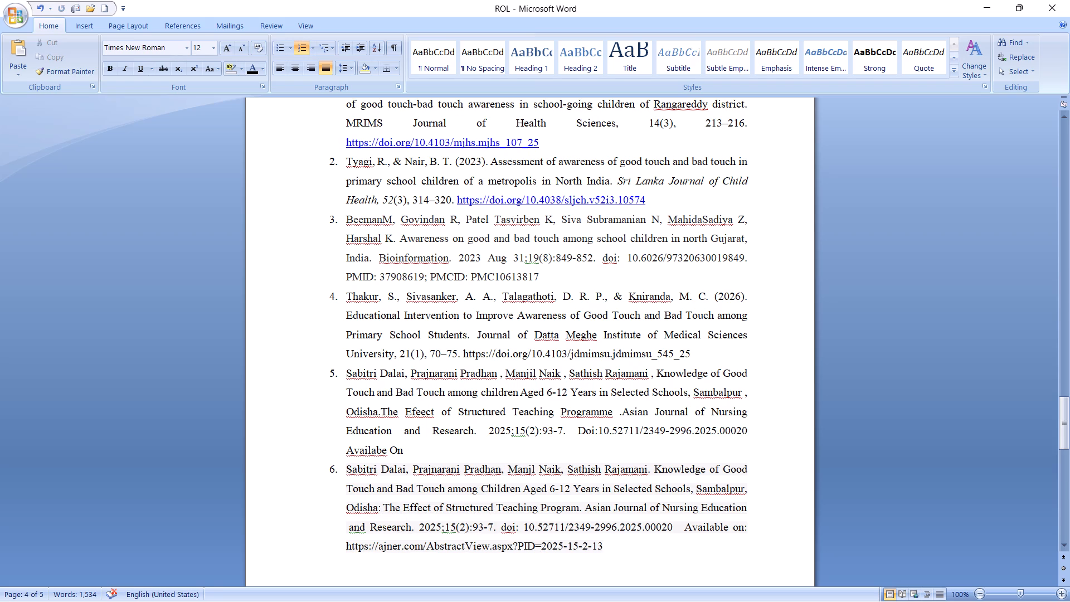
pyautogui.hotkey('ctrl', 'v')
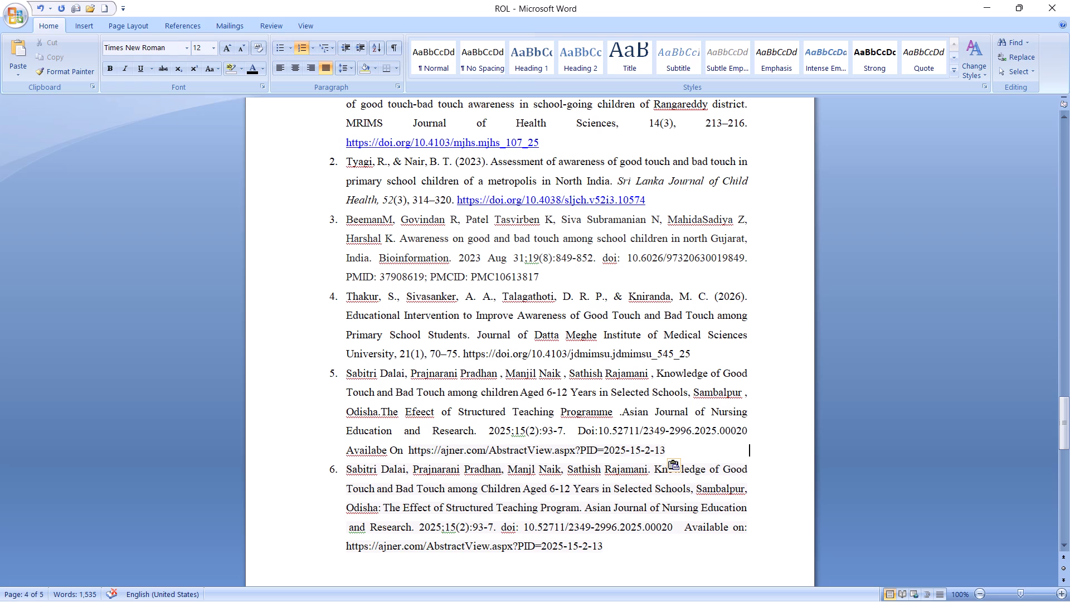
# Insert a colon after "Availabe On" in reference 5, before the link.
pyautogui.click(403, 448)
pyautogui.press('space')
pyautogui.press('BackSpace')
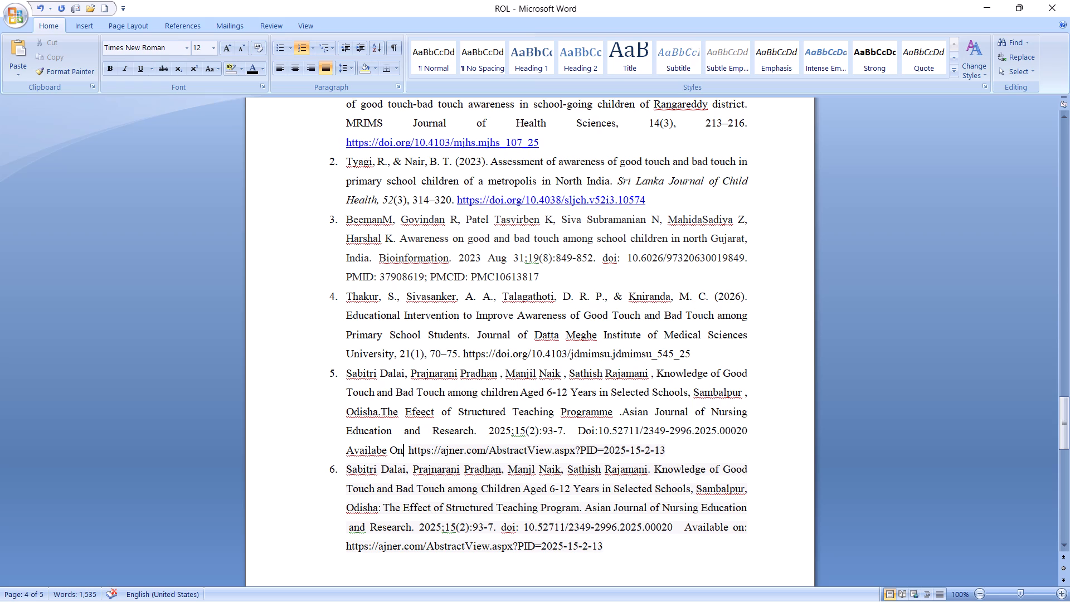
pyautogui.click(406, 448)
pyautogui.press('Left')
pyautogui.press(';')
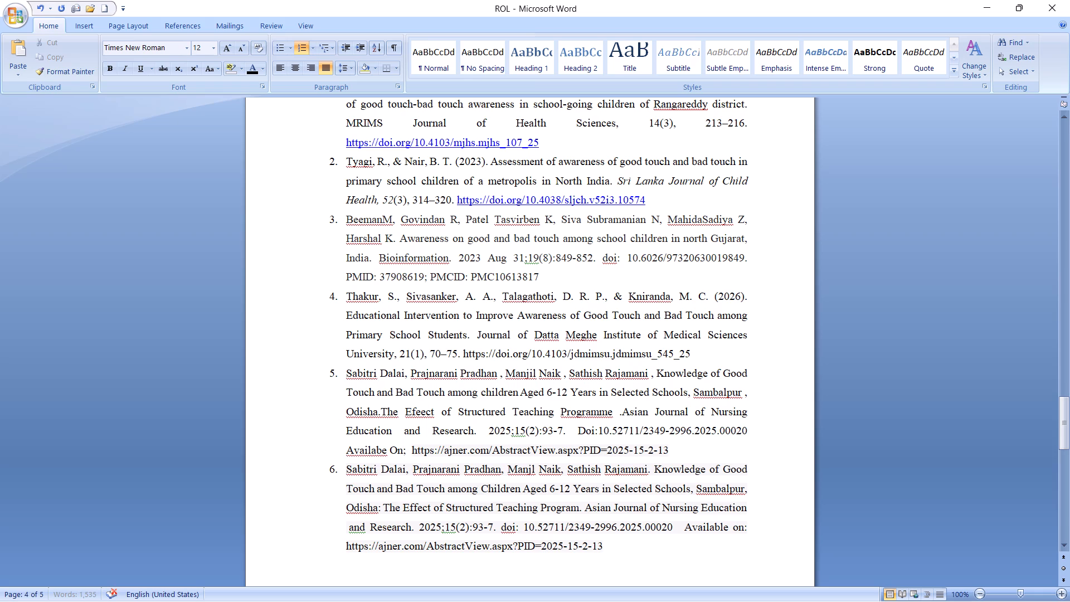
pyautogui.press('BackSpace')
pyautogui.write(':-')
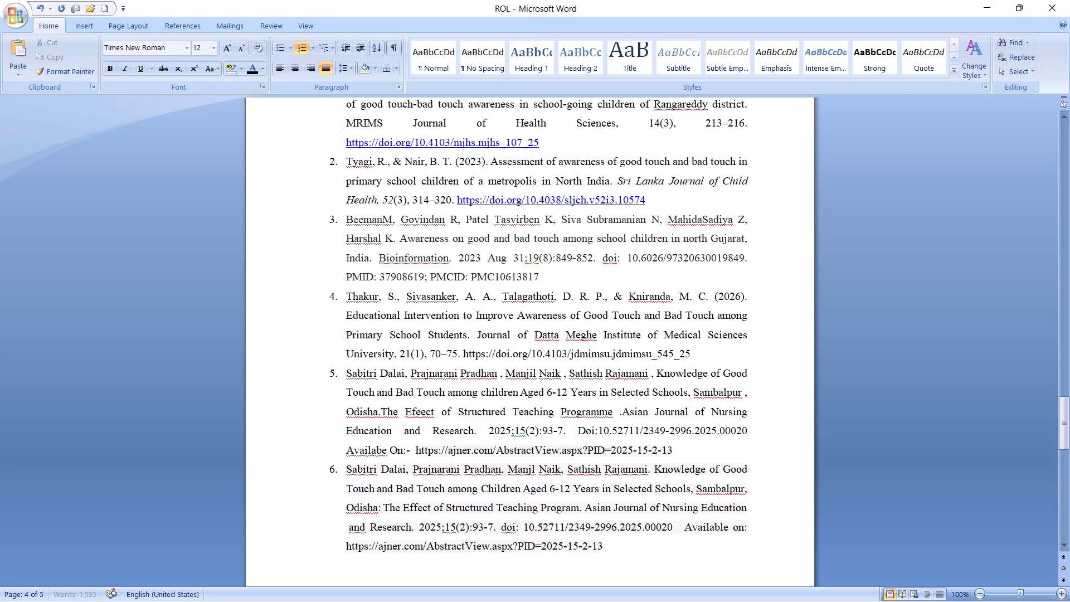
pyautogui.press('BackSpace')
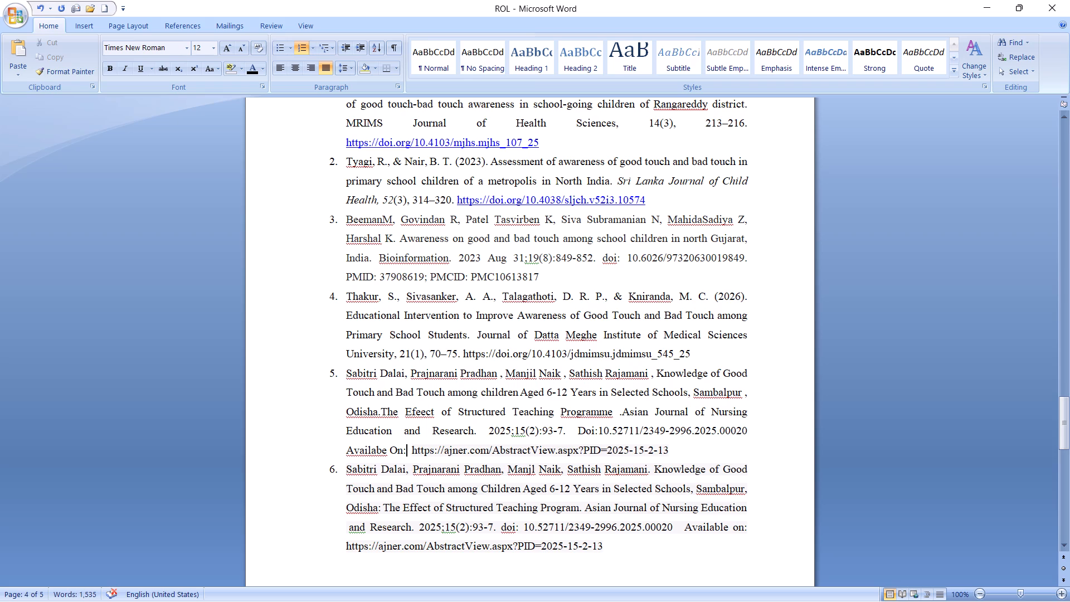
pyautogui.click(767, 453)
# Cut the full text of the old duplicate reference 6, below the retyped reference 5.
pyautogui.scroll(-2, 550, 518)
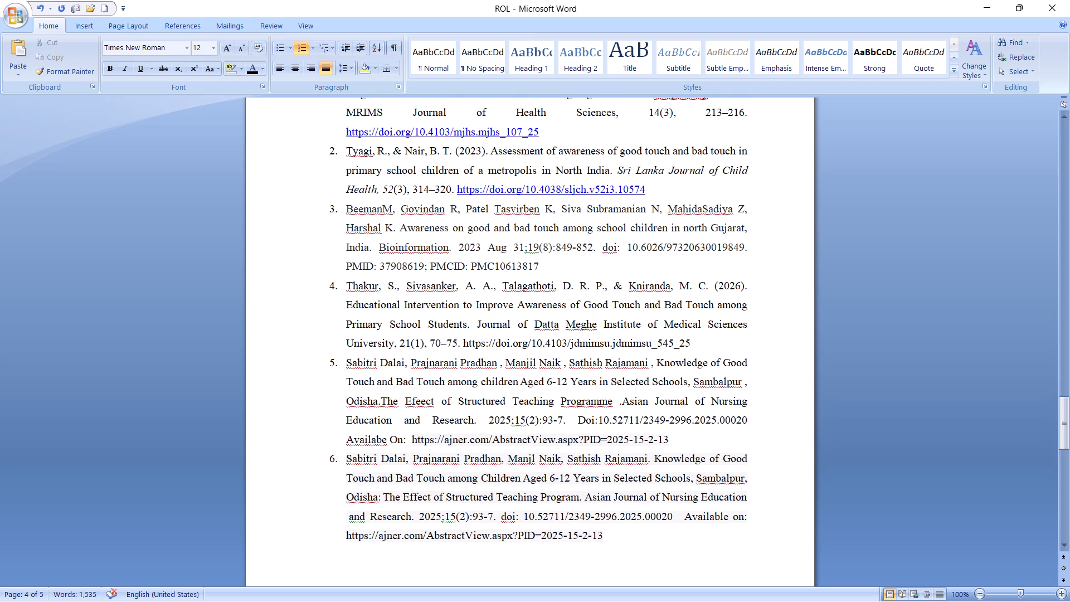
pyautogui.moveTo(347, 456); pyautogui.dragTo(634, 530)
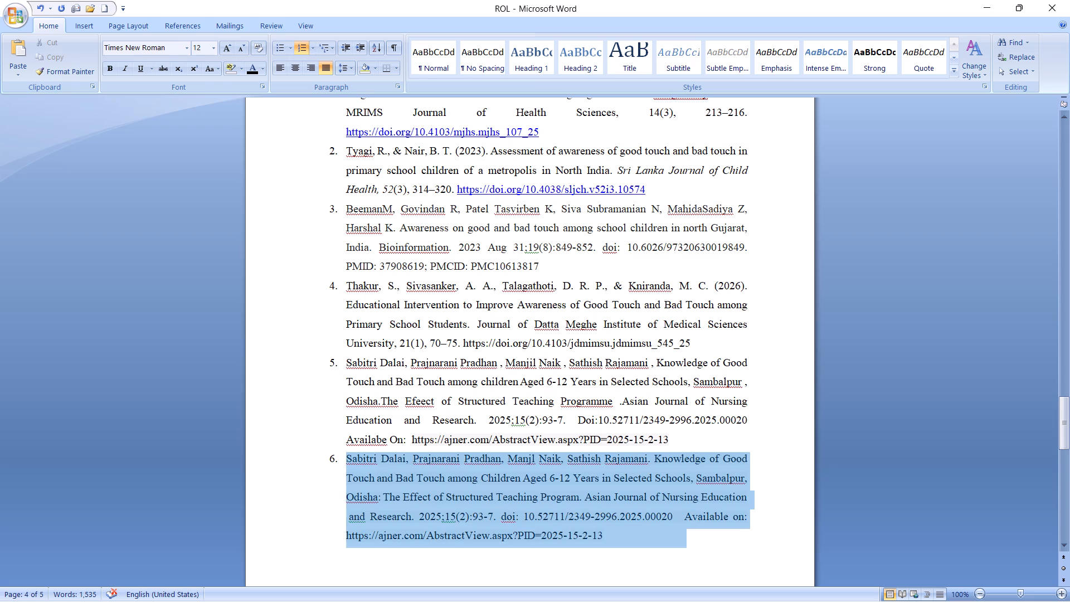
pyautogui.moveTo(634, 530); pyautogui.dragTo(614, 538)
pyautogui.rightClick(614, 538)
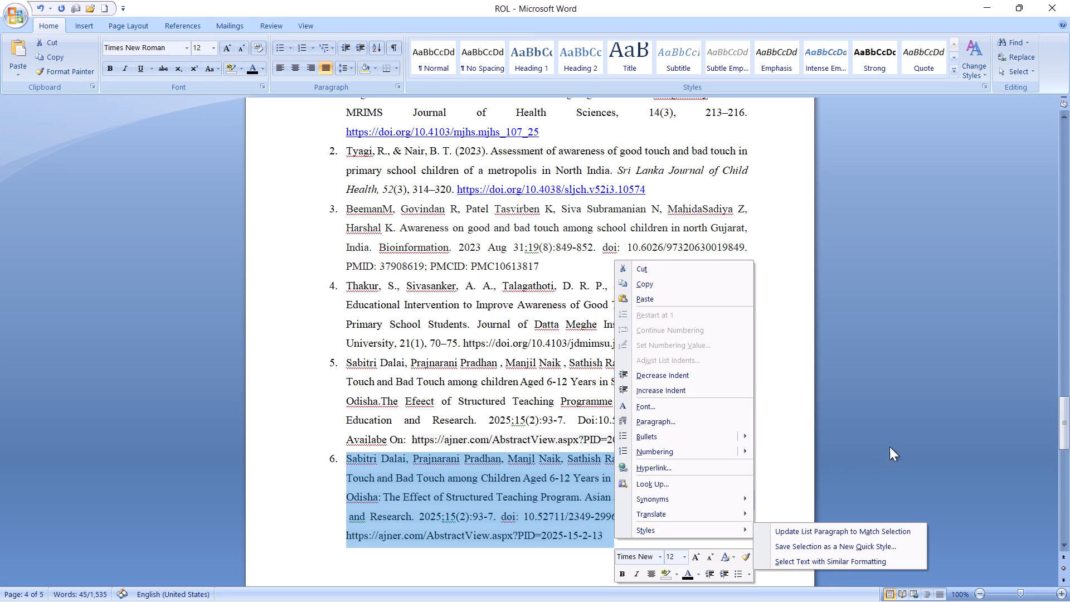
pyautogui.hotkey('ctrl', 'd')
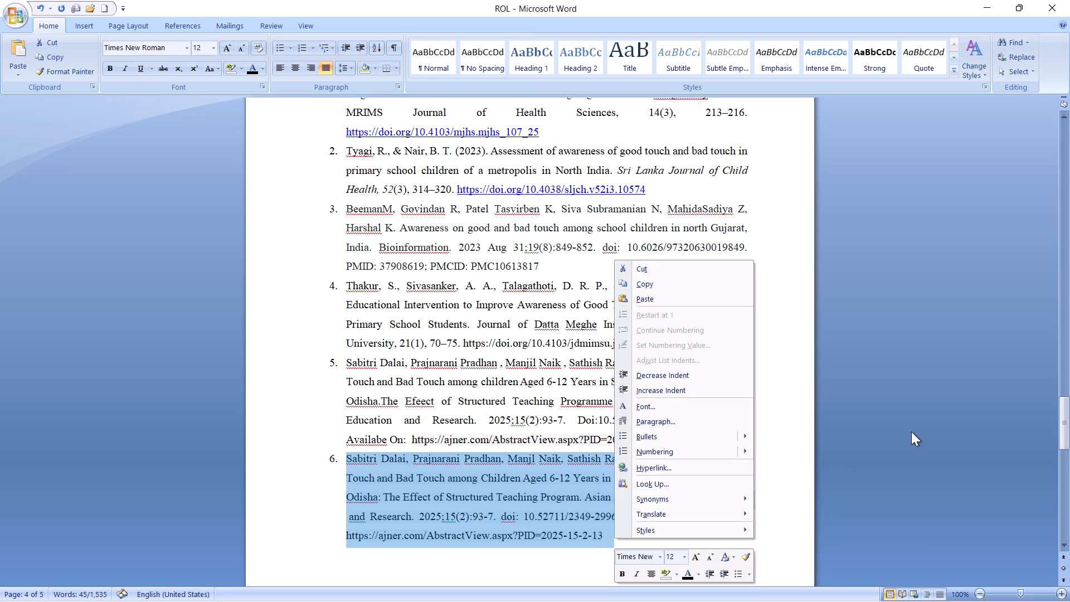
pyautogui.click(901, 435)
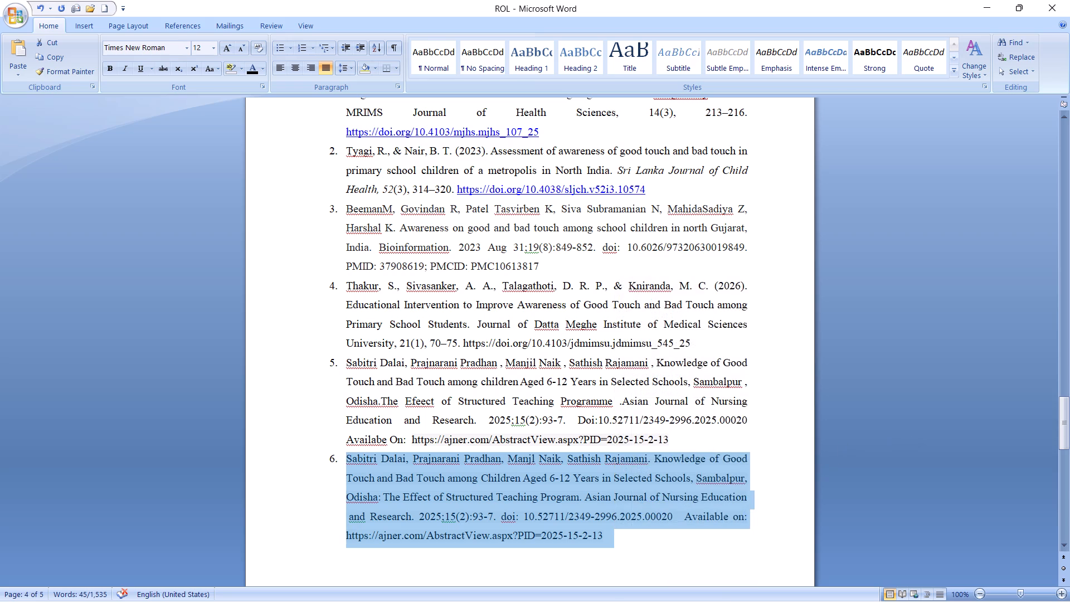
pyautogui.hotkey('ctrl', 'd')
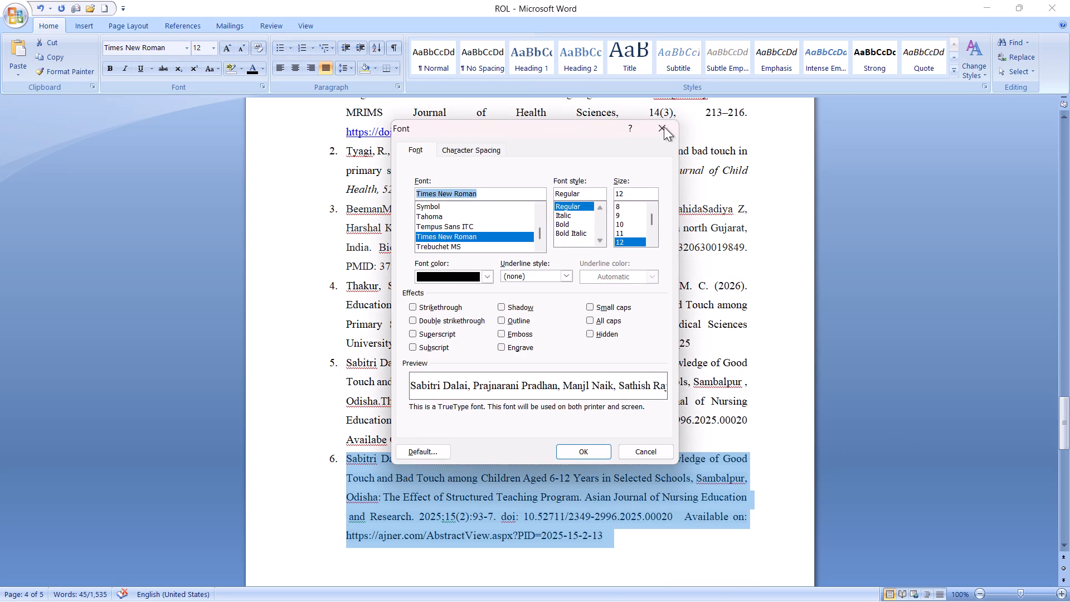
pyautogui.click(663, 127)
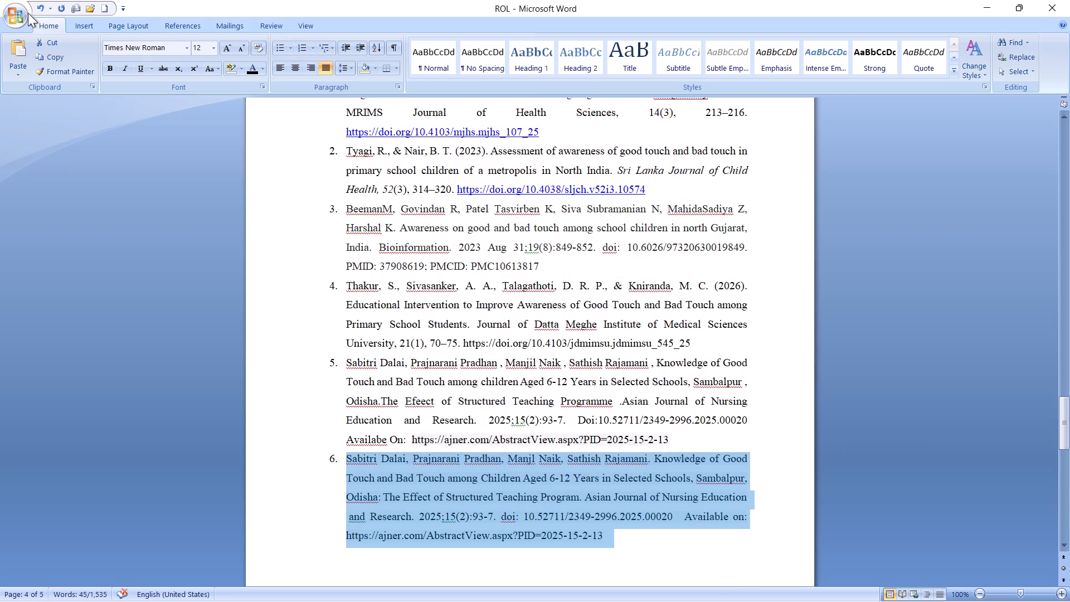
pyautogui.click(27, 14)
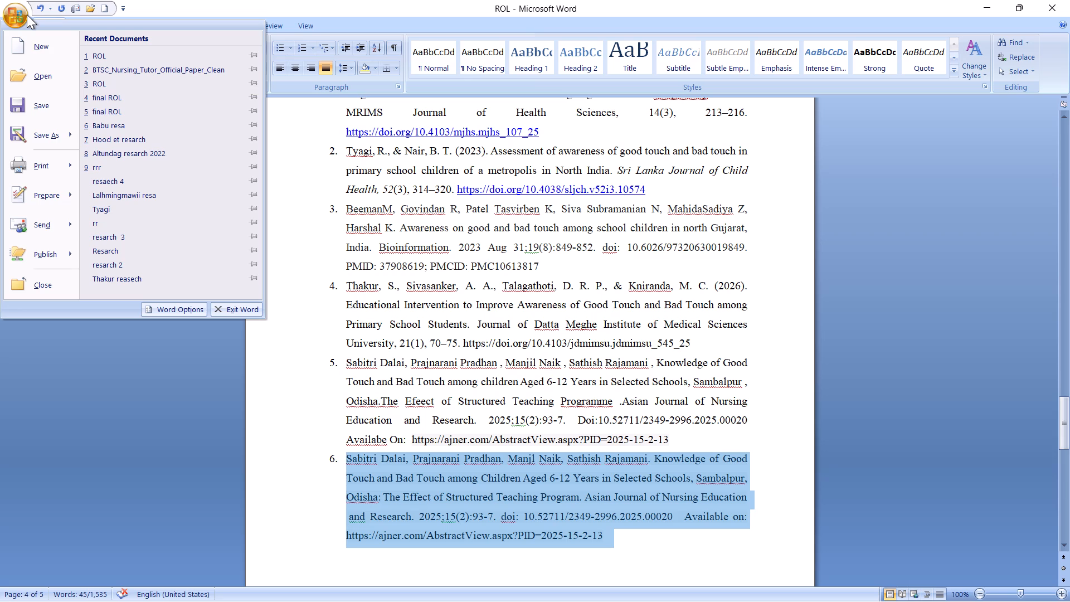
pyautogui.click(27, 14)
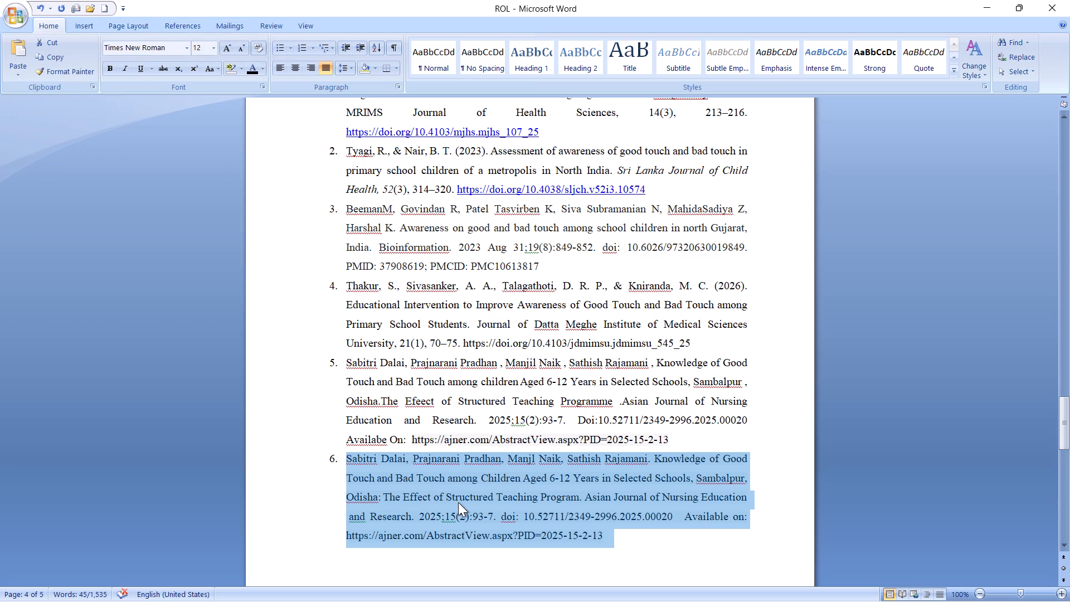
pyautogui.hotkey('ctrl', 'x')
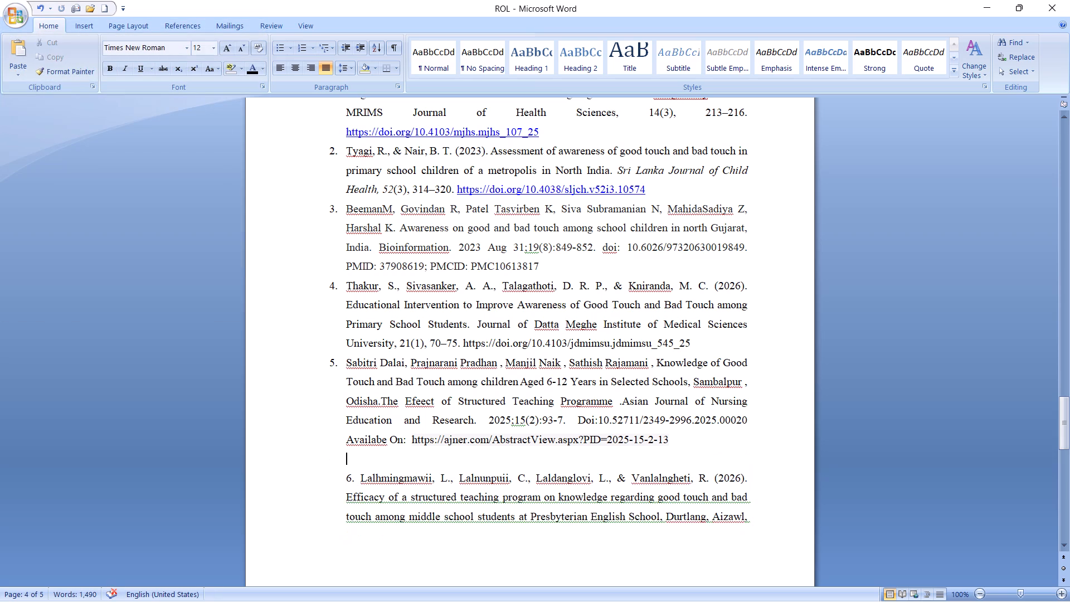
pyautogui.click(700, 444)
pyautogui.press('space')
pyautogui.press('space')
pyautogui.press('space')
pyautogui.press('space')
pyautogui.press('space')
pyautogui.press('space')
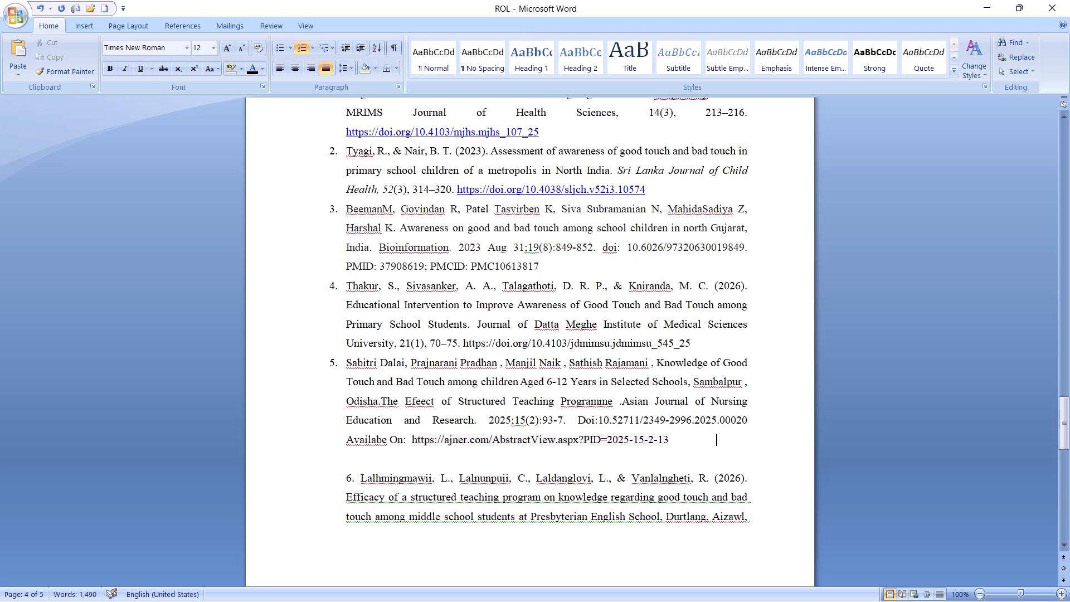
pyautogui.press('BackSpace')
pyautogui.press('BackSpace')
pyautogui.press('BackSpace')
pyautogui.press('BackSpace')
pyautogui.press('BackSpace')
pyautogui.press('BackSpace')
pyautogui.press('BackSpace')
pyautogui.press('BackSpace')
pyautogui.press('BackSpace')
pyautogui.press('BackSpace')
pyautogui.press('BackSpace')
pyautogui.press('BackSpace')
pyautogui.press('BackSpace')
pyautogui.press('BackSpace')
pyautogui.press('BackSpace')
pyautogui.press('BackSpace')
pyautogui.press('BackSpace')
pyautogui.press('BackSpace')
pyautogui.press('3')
# Remove the blank line between references 5 and 6, bringing reference 6 directly beneath reference 5.
pyautogui.click(365, 463)
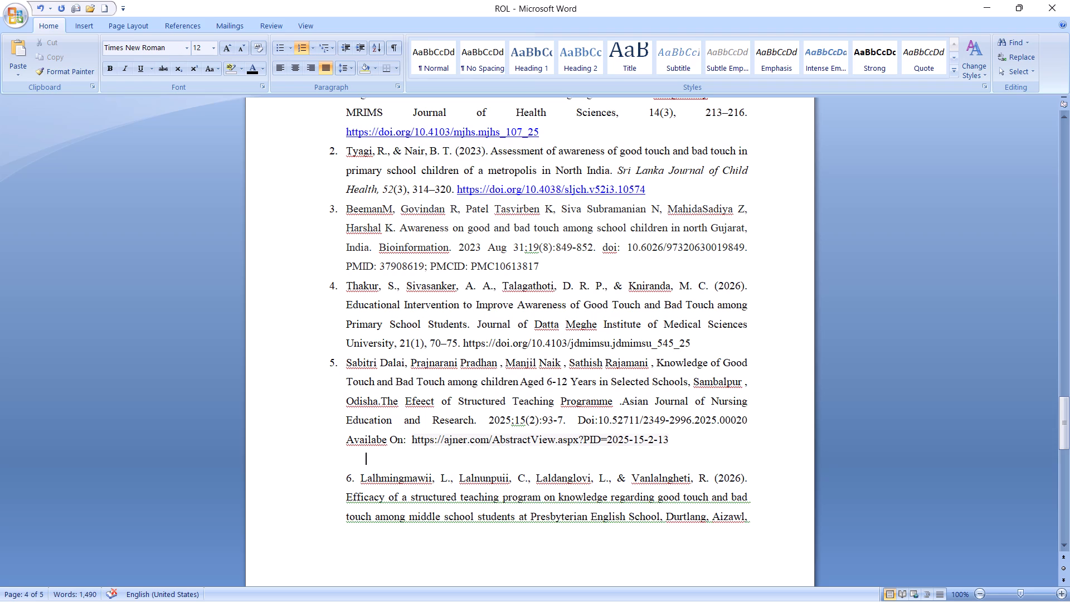
pyautogui.press('BackSpace')
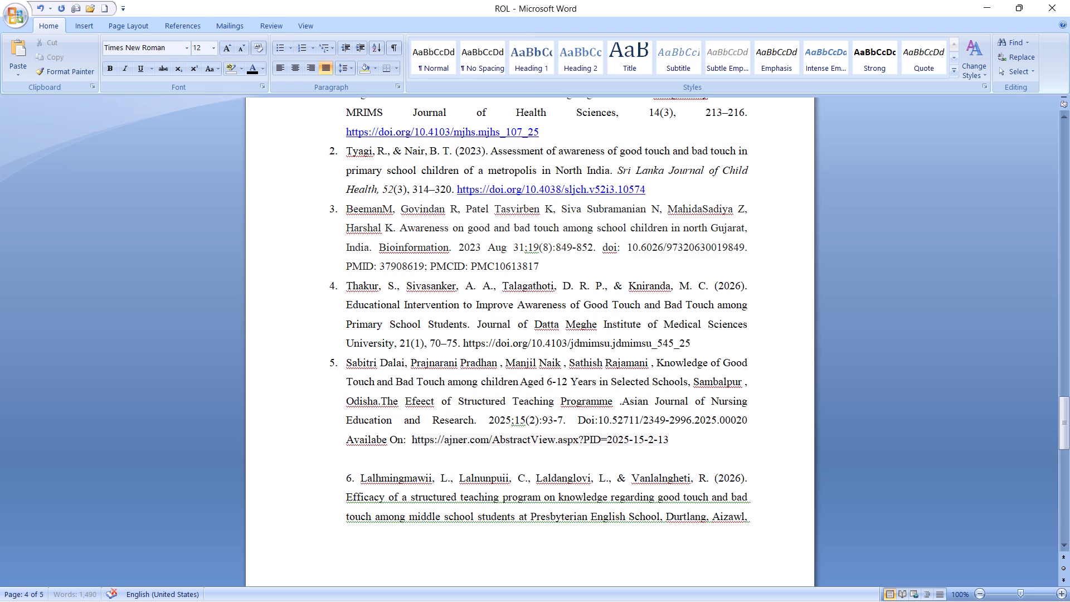
pyautogui.press('BackSpace')
pyautogui.press('BackSpace')
pyautogui.press('BackSpace')
pyautogui.press('BackSpace')
pyautogui.click(331, 480)
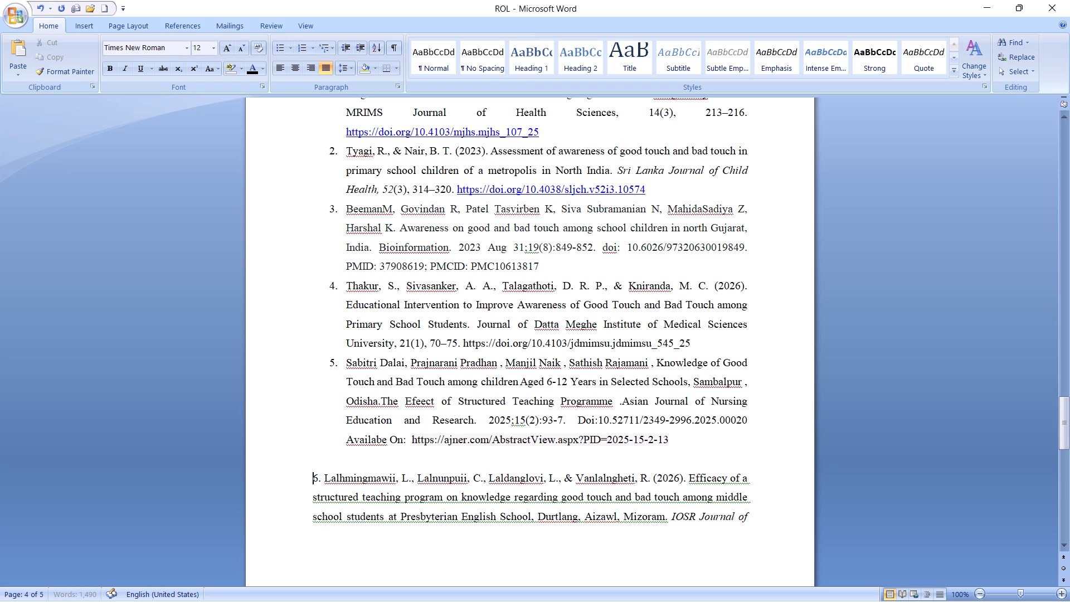
pyautogui.press('BackSpace')
pyautogui.press('BackSpace')
pyautogui.press('BackSpace')
pyautogui.press('BackSpace')
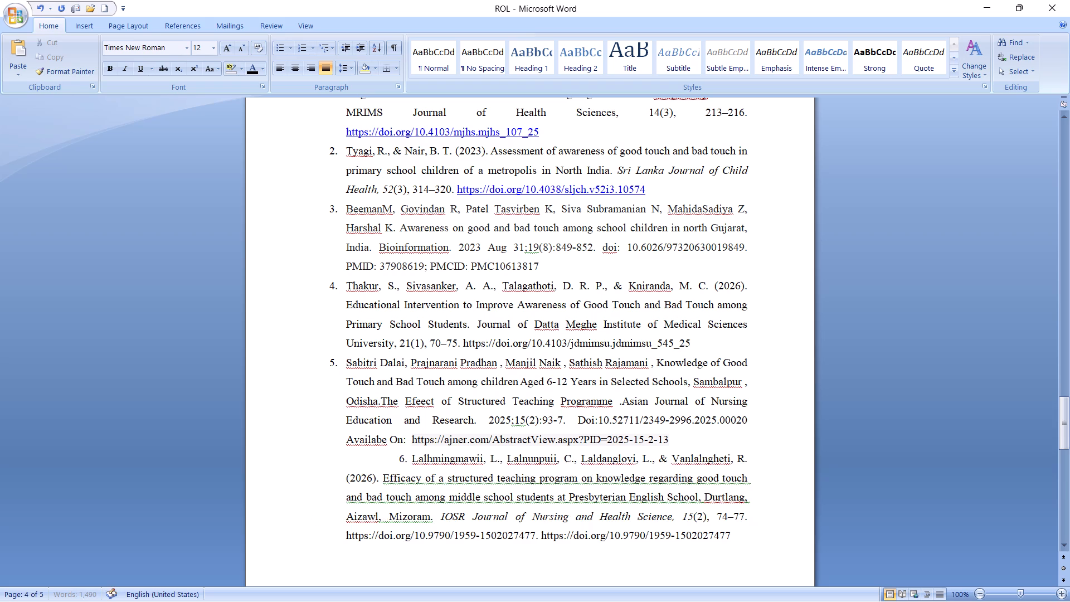
# Delete the extra spacing before the typed number 6 and reduce the paragraph's indent, leaving one space before the number.
pyautogui.press('BackSpace')
pyautogui.press('BackSpace')
pyautogui.press('BackSpace')
pyautogui.press('BackSpace')
pyautogui.press('BackSpace')
pyautogui.press('BackSpace')
pyautogui.press('BackSpace')
pyautogui.press('BackSpace')
pyautogui.press('BackSpace')
pyautogui.press('BackSpace')
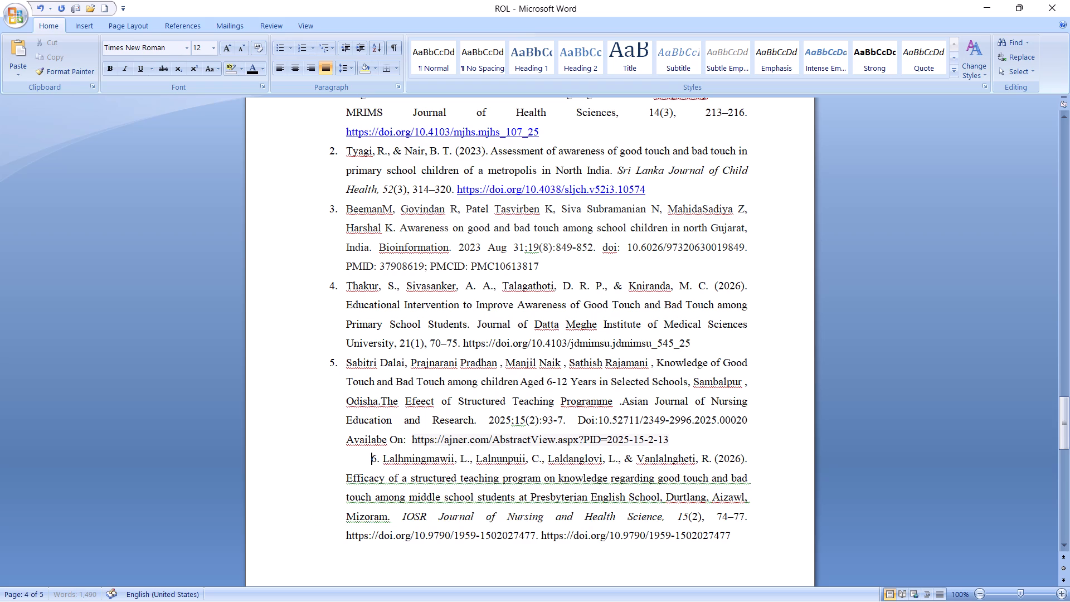
pyautogui.press('BackSpace')
pyautogui.press('BackSpace')
pyautogui.press('BackSpace')
pyautogui.press('BackSpace')
pyautogui.press('BackSpace')
pyautogui.press('BackSpace')
pyautogui.press('BackSpace')
pyautogui.press('BackSpace')
pyautogui.press('BackSpace')
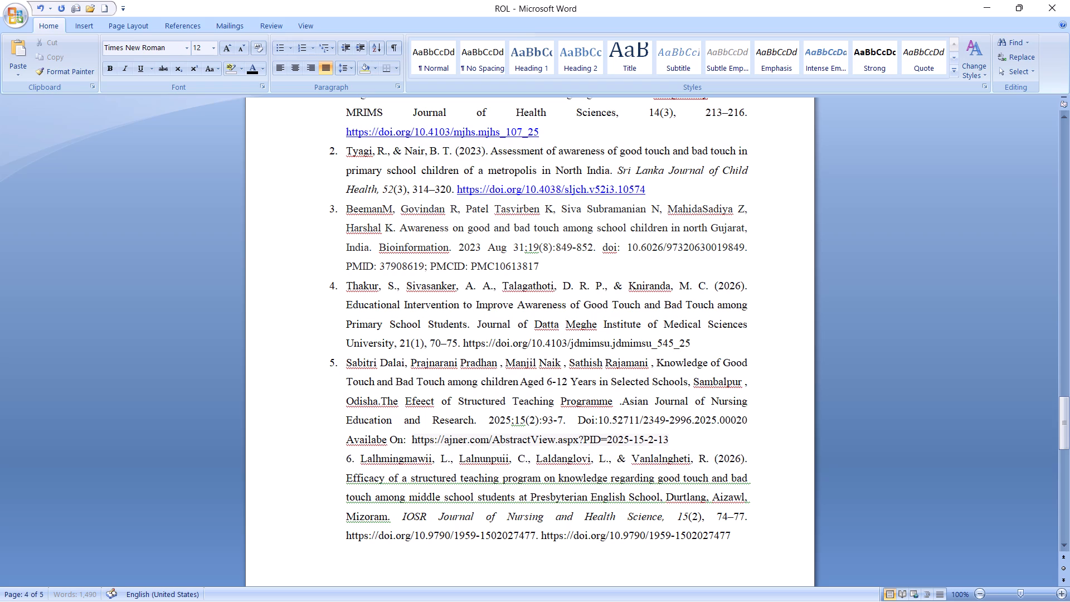
pyautogui.press('BackSpace')
pyautogui.press('space')
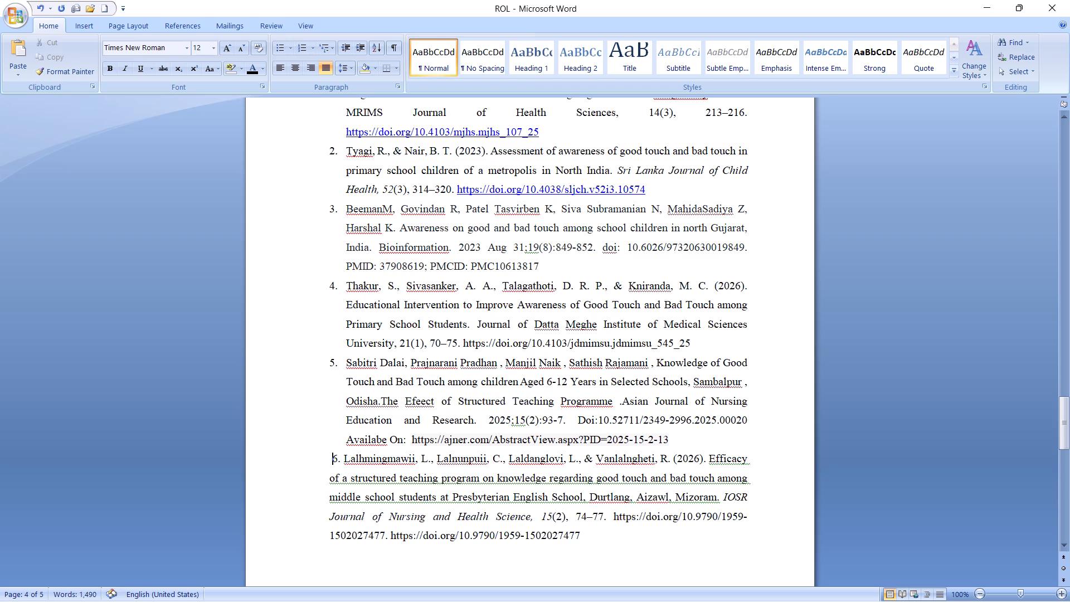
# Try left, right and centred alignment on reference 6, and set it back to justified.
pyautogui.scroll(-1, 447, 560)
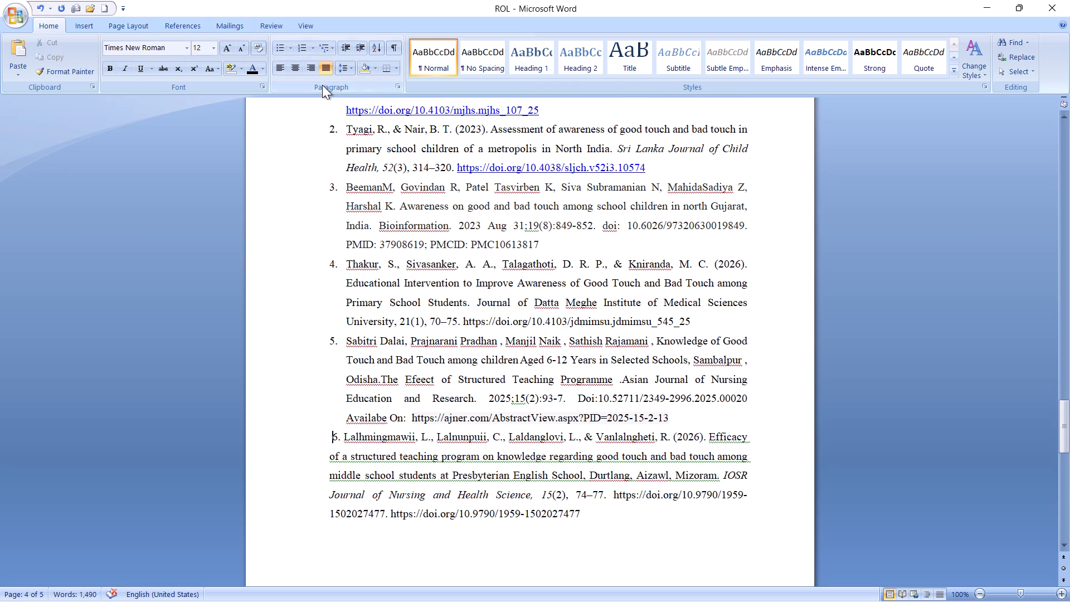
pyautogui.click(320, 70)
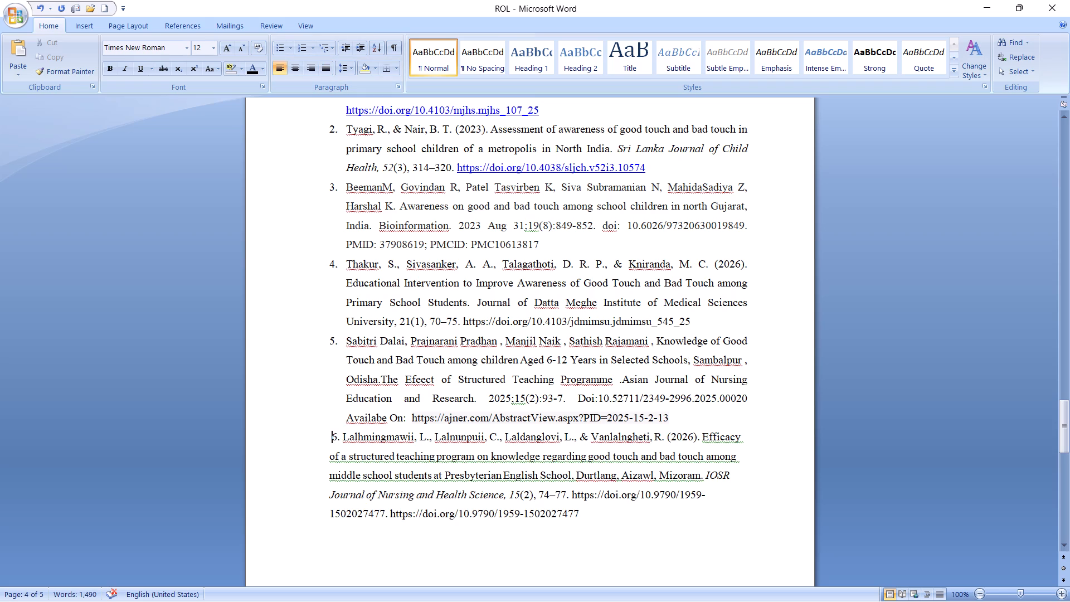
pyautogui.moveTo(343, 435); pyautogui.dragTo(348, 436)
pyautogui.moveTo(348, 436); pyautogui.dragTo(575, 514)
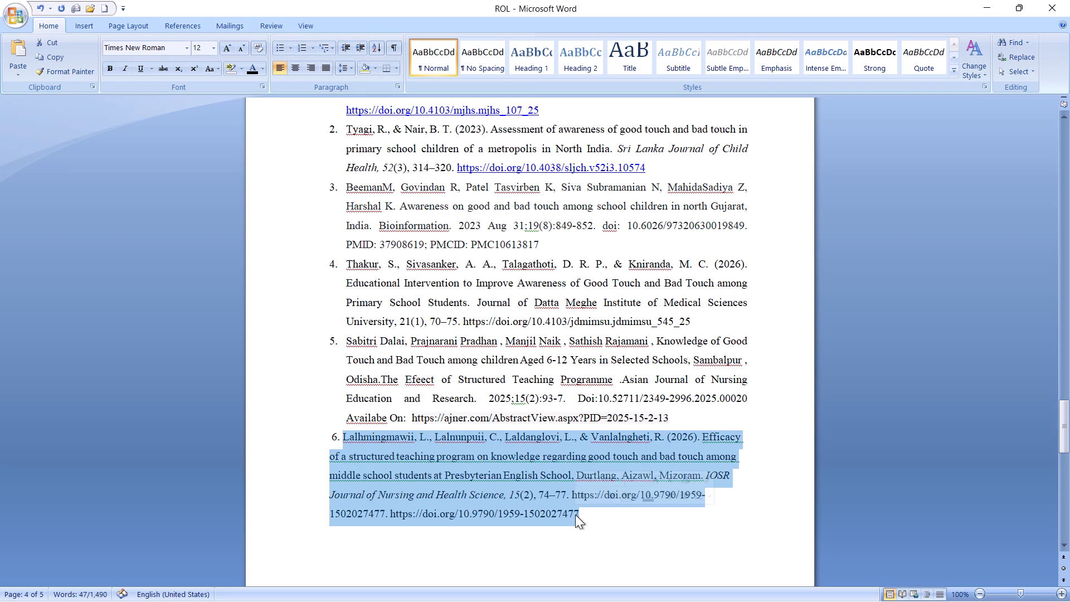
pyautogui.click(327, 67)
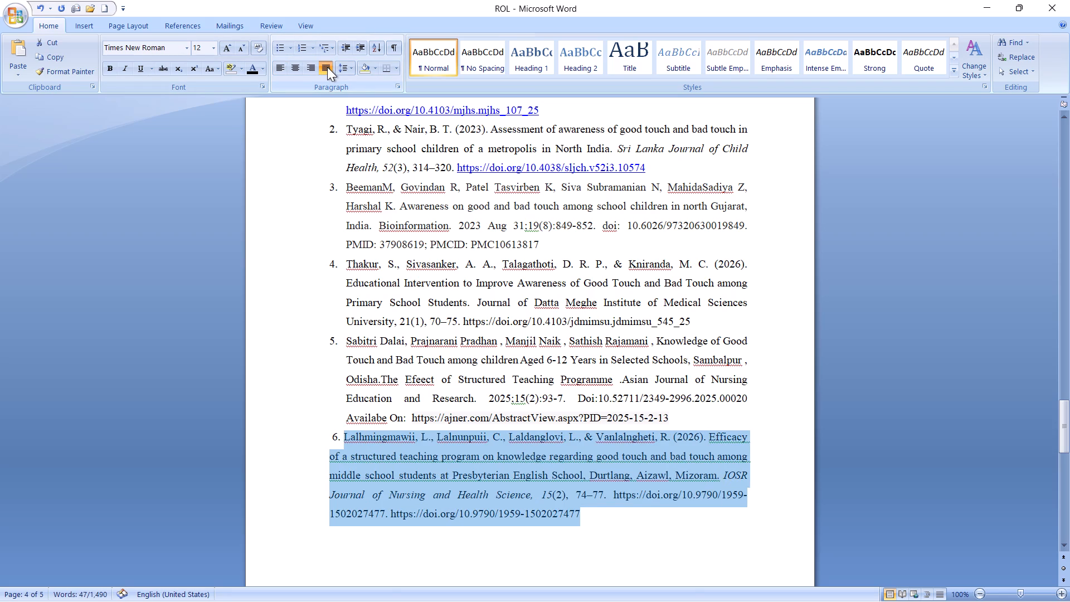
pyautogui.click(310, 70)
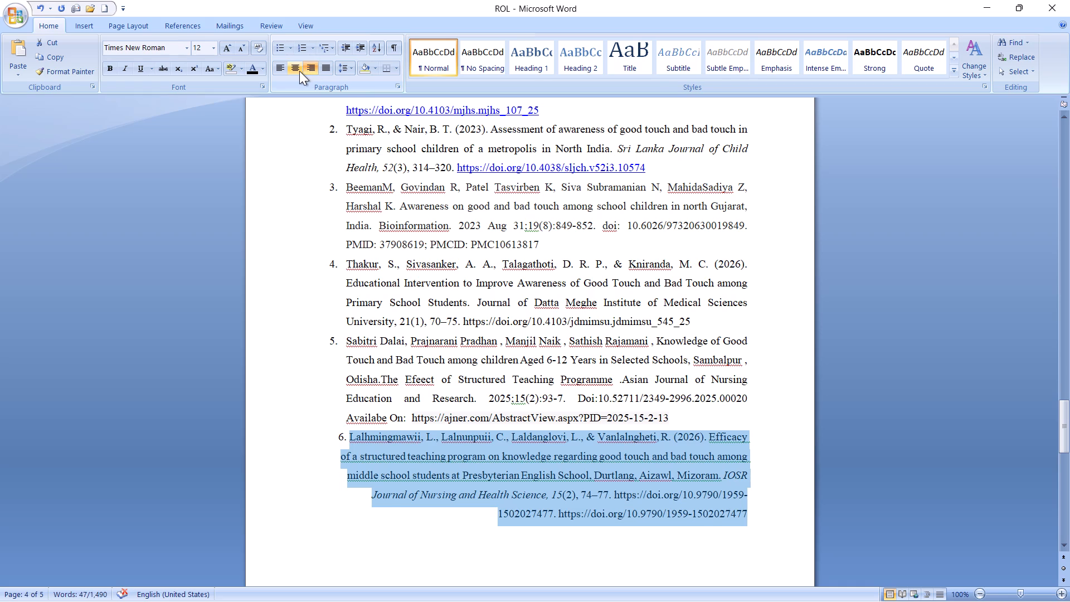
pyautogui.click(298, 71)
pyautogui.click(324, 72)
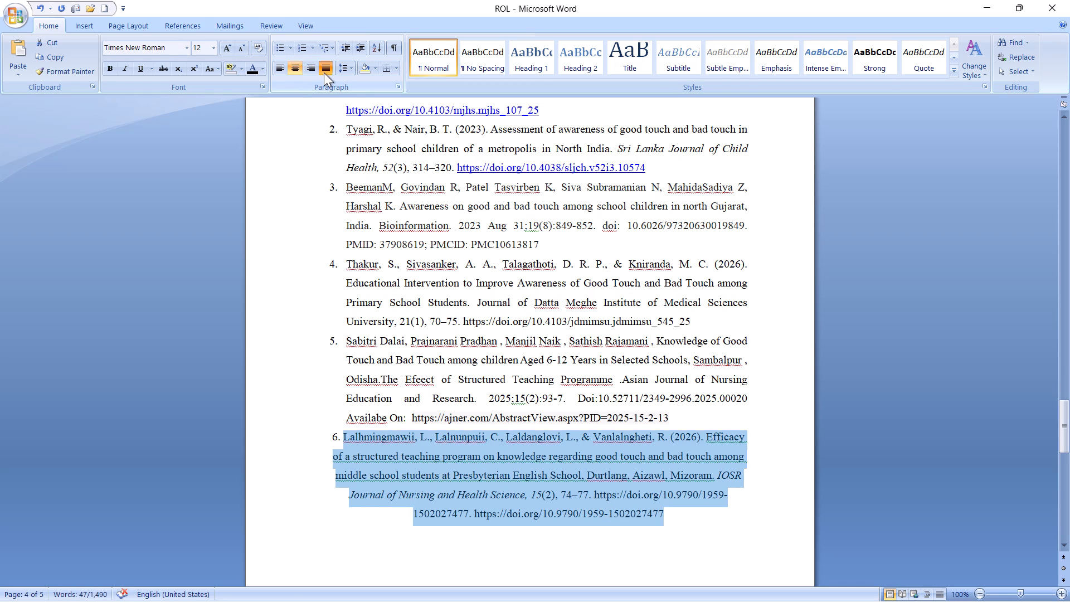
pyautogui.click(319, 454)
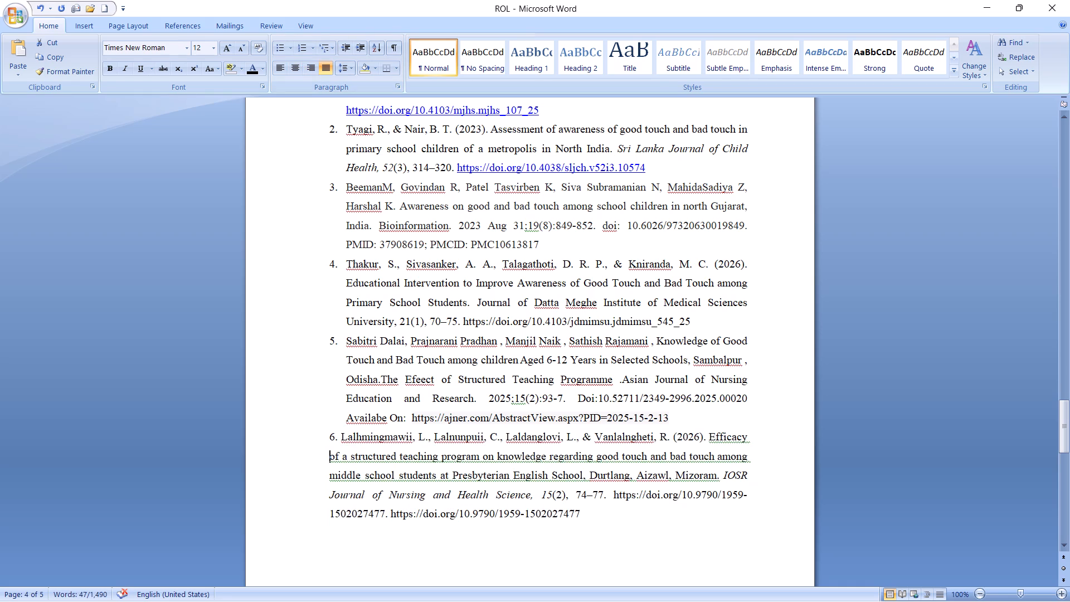
# Merge reference 6 into the end of reference 5's paragraph and split it off again as automatically numbered item 6.
pyautogui.scroll(-4, 521, 538)
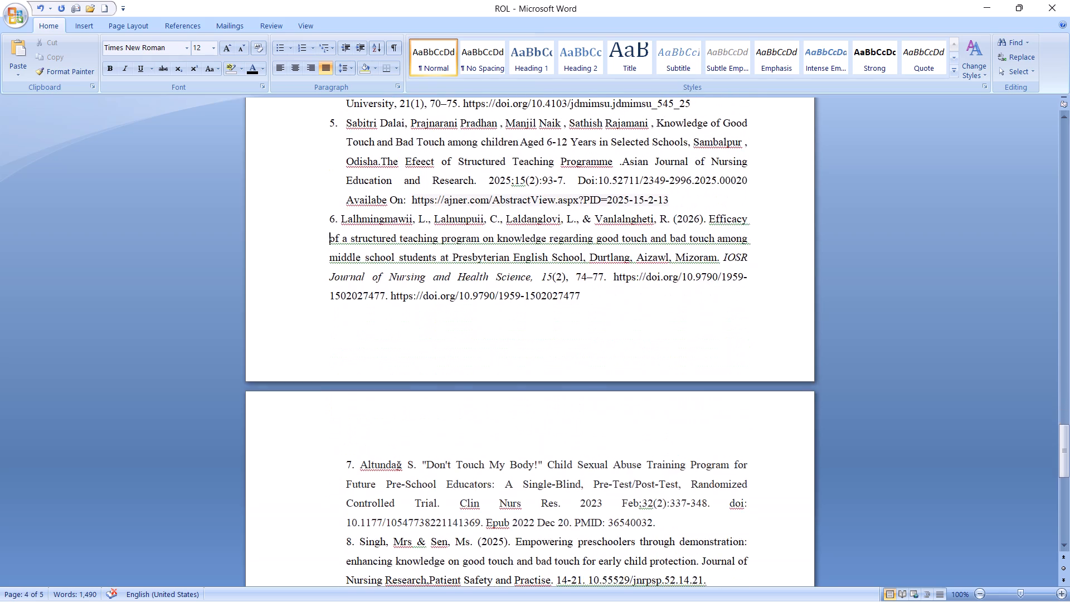
pyautogui.scroll(-1, 521, 538)
pyautogui.scroll(2, 521, 538)
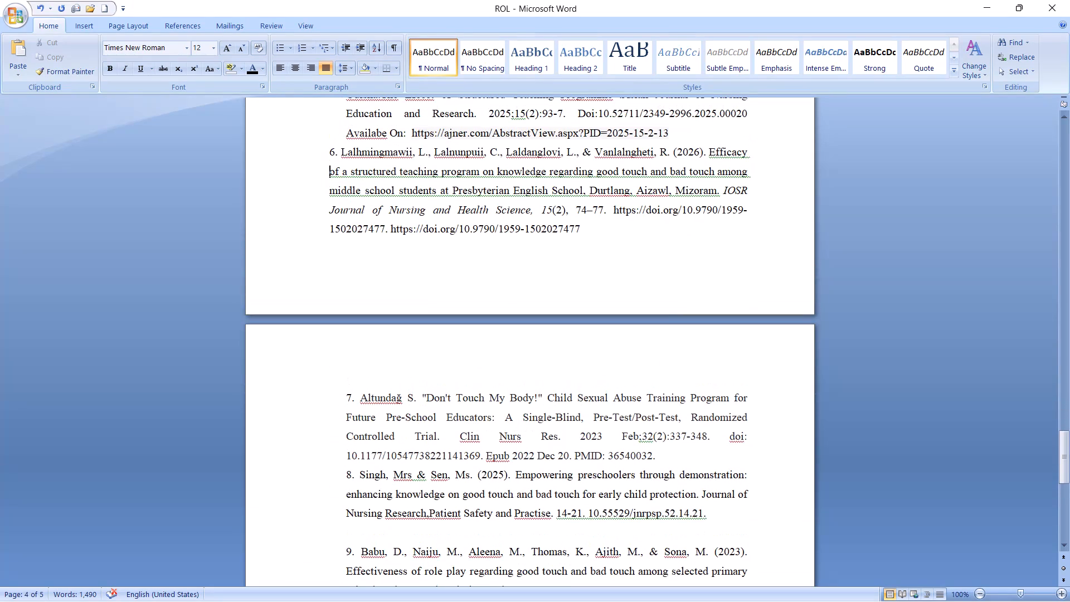
pyautogui.click(327, 163)
pyautogui.press('BackSpace')
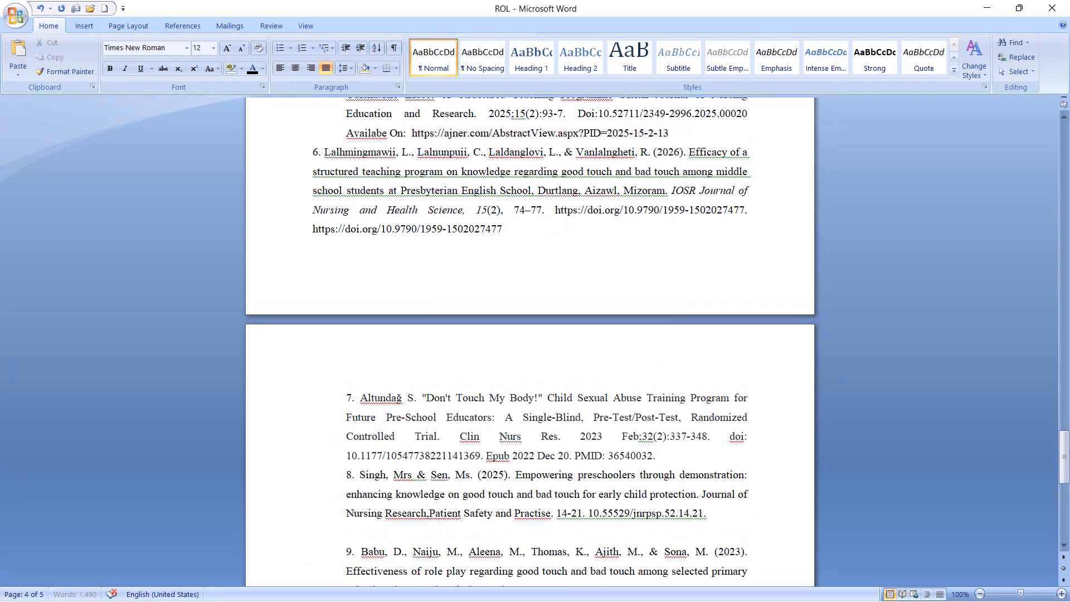
pyautogui.press('BackSpace')
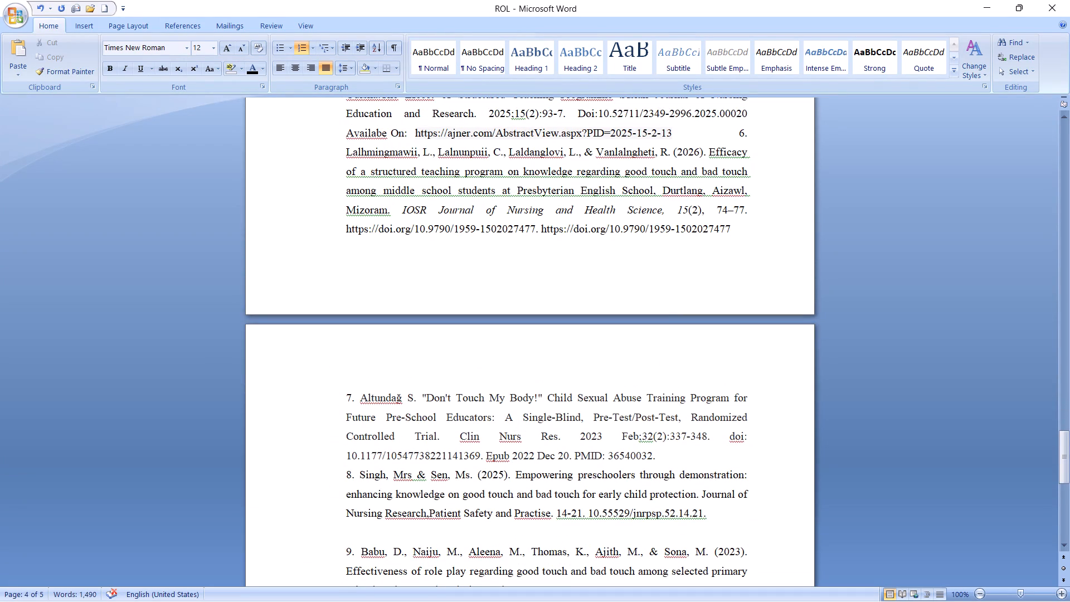
pyautogui.press('BackSpace')
pyautogui.press('BackSpace')
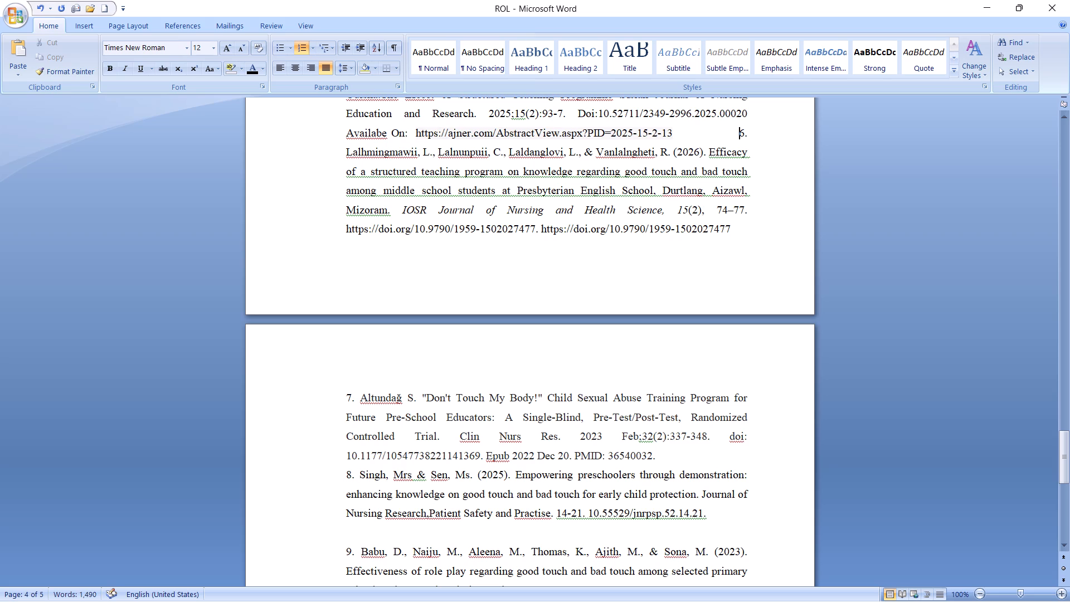
pyautogui.press('space')
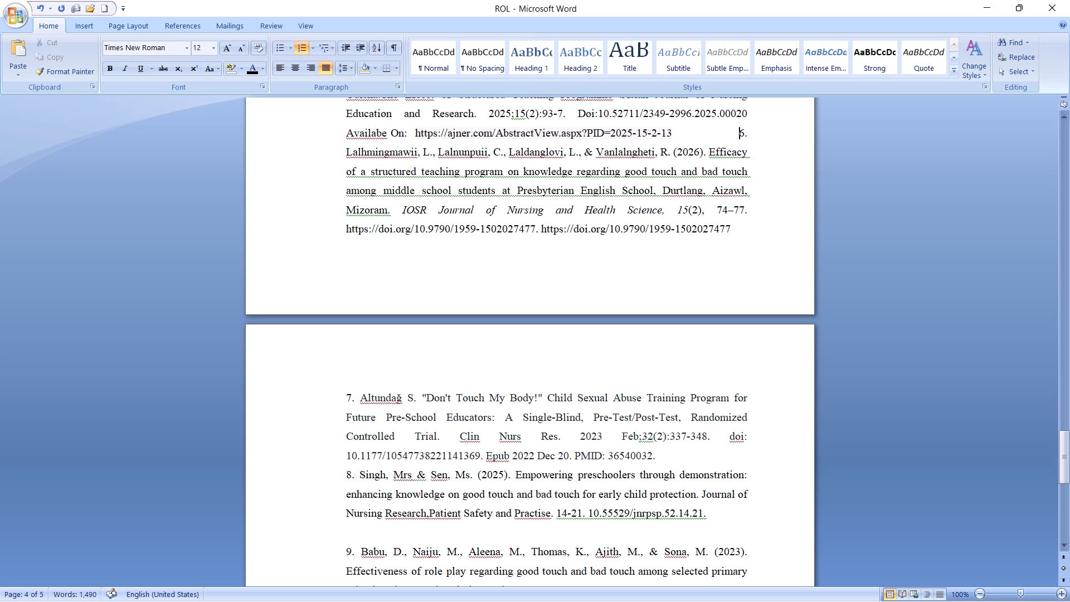
pyautogui.press('BackSpace')
pyautogui.press('BackSpace')
pyautogui.press('BackSpace')
pyautogui.press('BackSpace')
pyautogui.press('BackSpace')
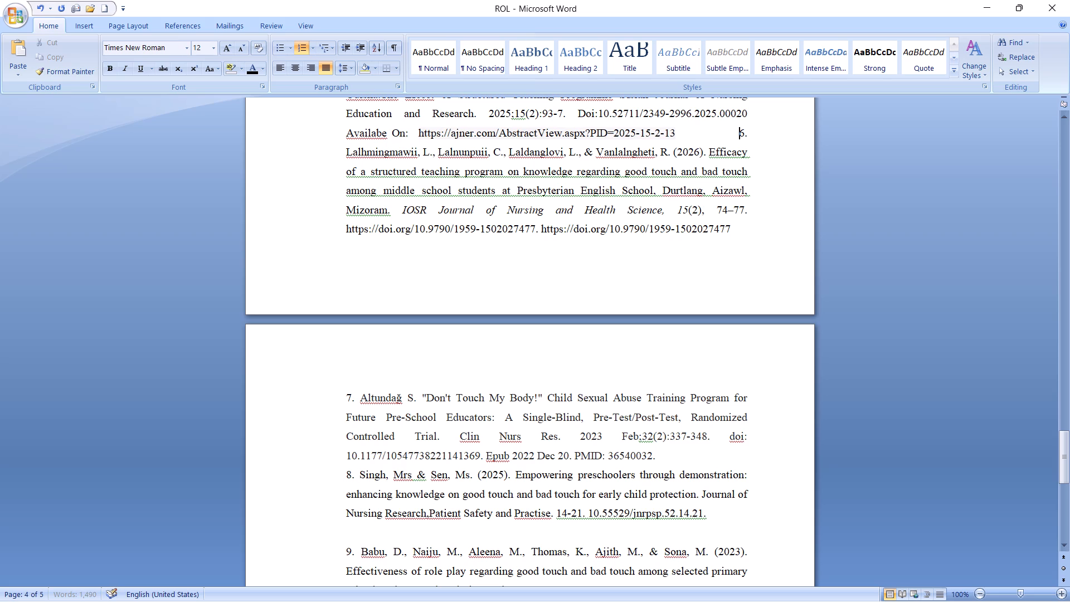
pyautogui.press('BackSpace')
pyautogui.scroll(4, 691, 126)
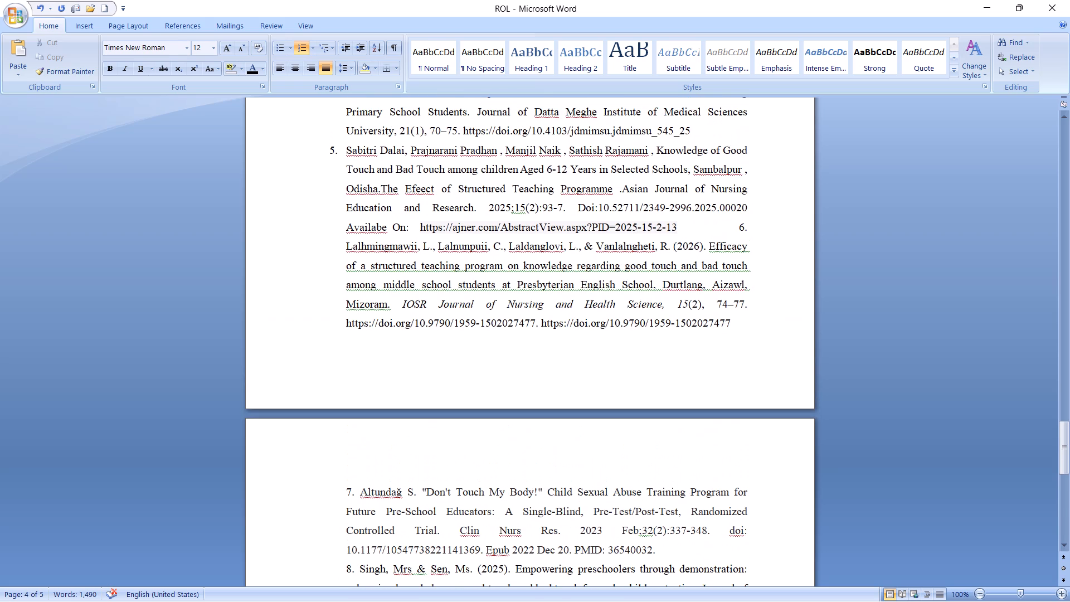
pyautogui.scroll(1, 691, 126)
pyautogui.press('Return')
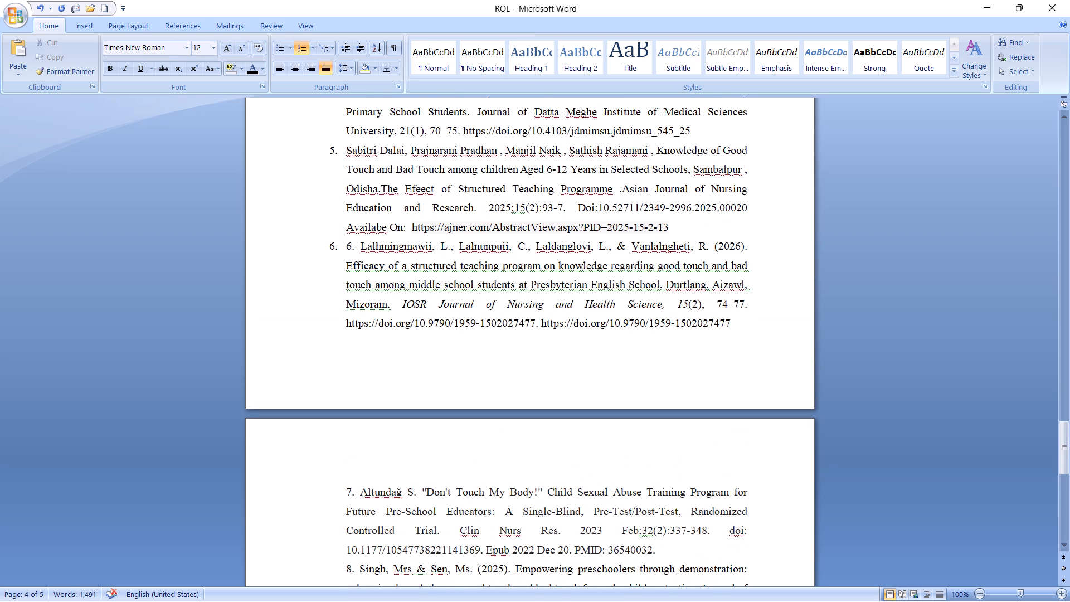
# Look over references 7 to 10 and the study summaries that precede the reference list.
pyautogui.scroll(-2, 691, 126)
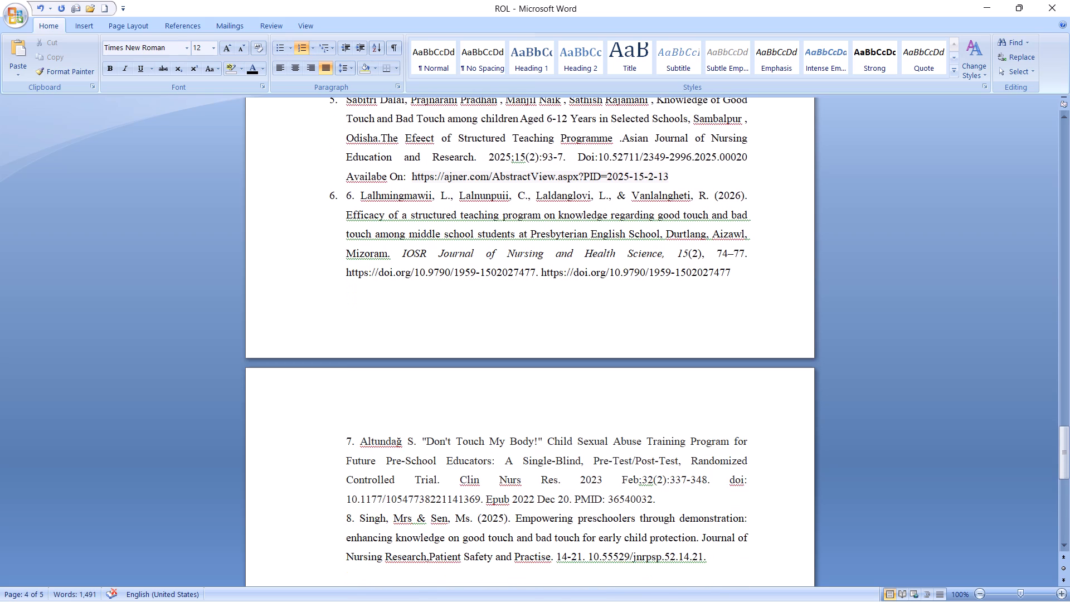
pyautogui.scroll(-3, 703, 227)
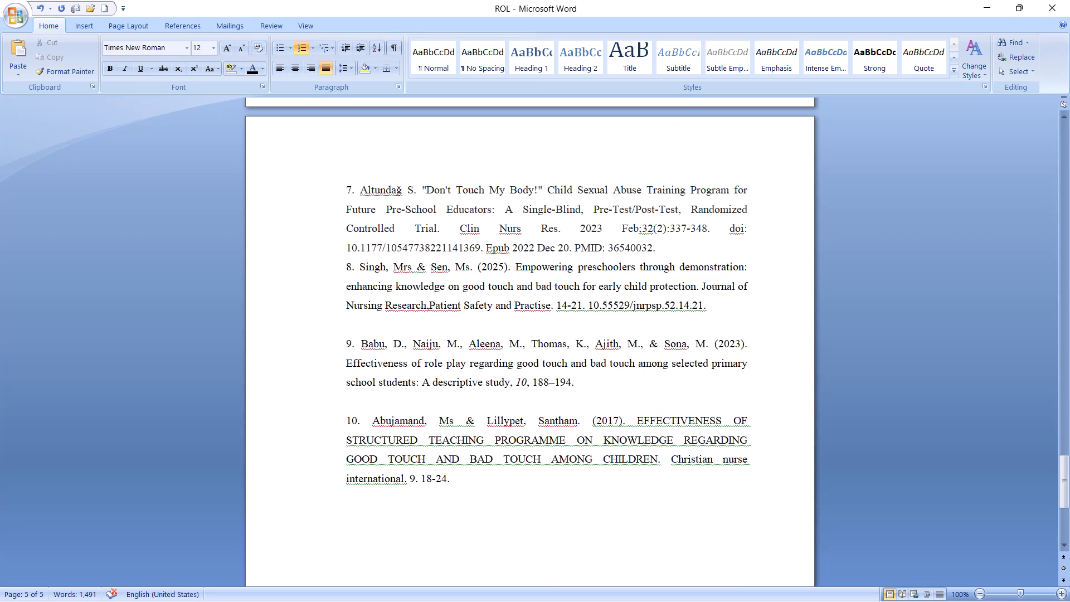
pyautogui.scroll(12, 703, 227)
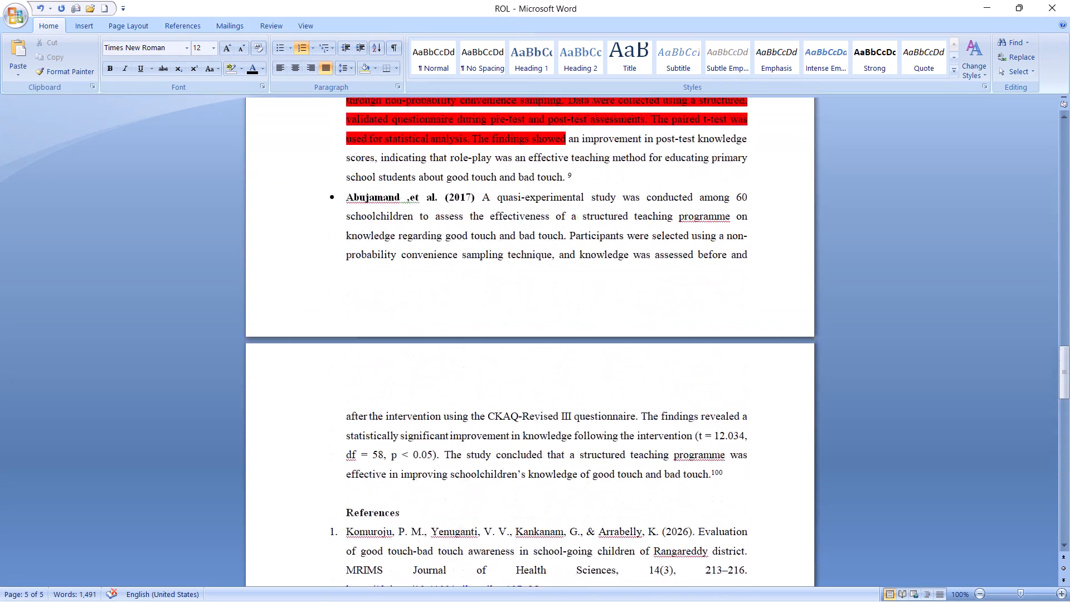
pyautogui.scroll(5, 703, 227)
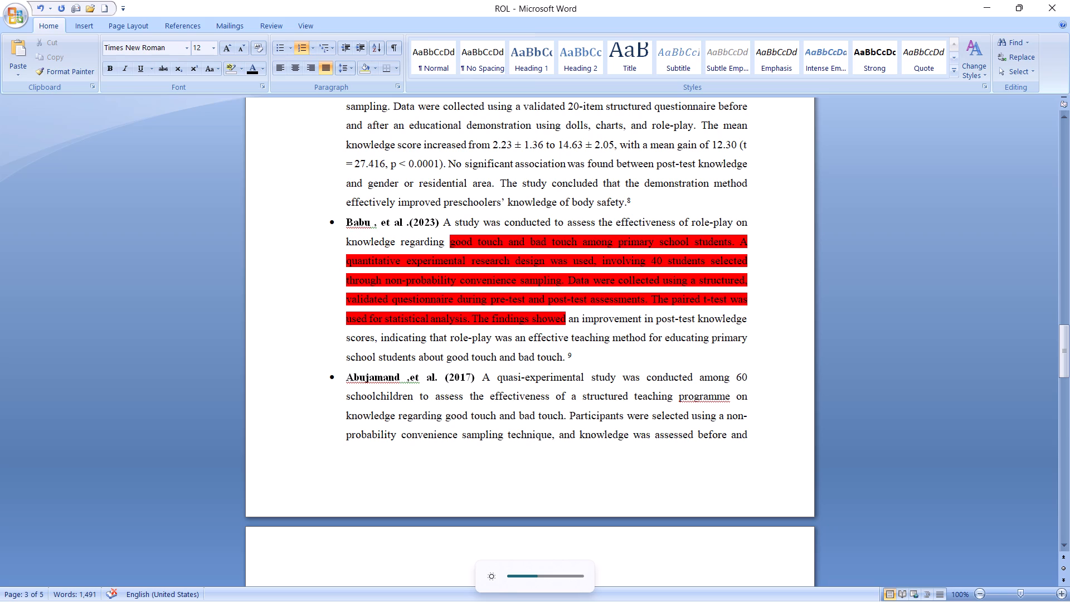
pyautogui.scroll(-3, 625, 318)
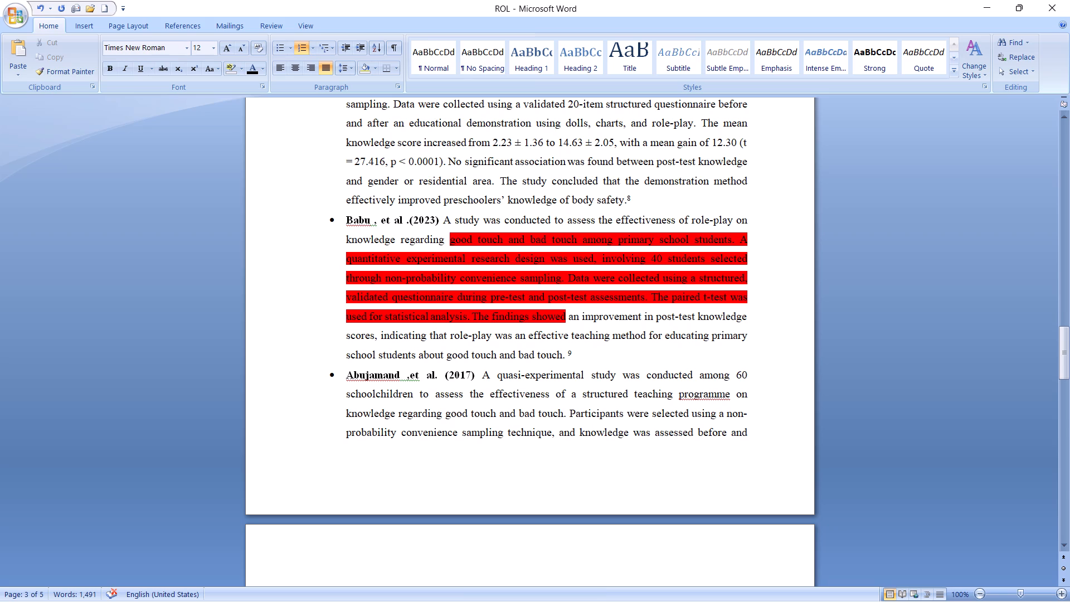
pyautogui.scroll(-9, 625, 318)
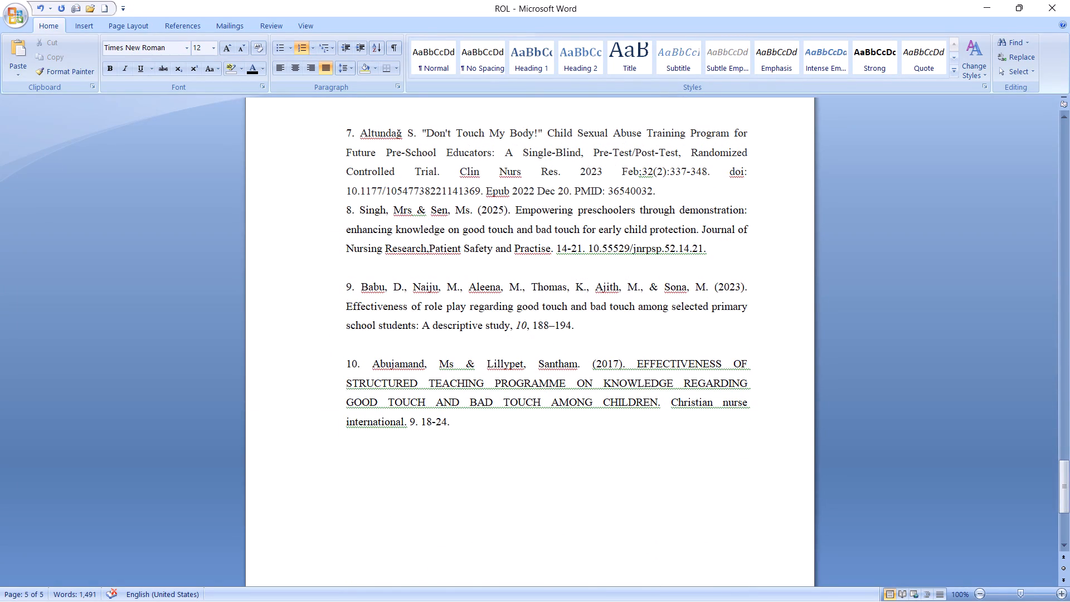
# Copy the full citation text of reference 9 (Babu et al., 2023) and search Google for it in Chrome.
pyautogui.moveTo(360, 282); pyautogui.dragTo(519, 324)
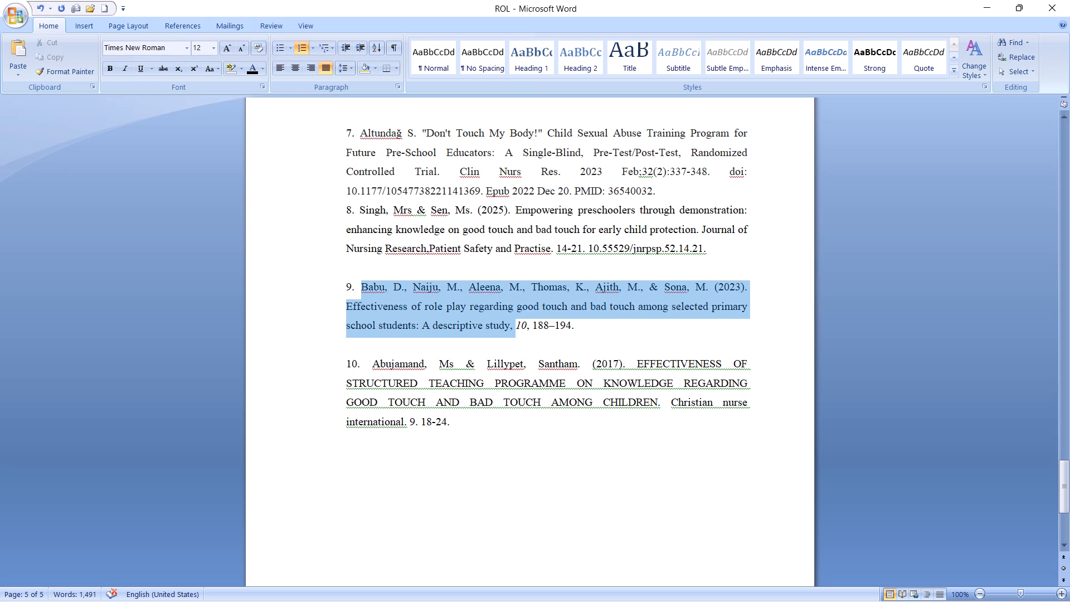
pyautogui.moveTo(519, 324); pyautogui.dragTo(573, 322)
pyautogui.rightClick(573, 322)
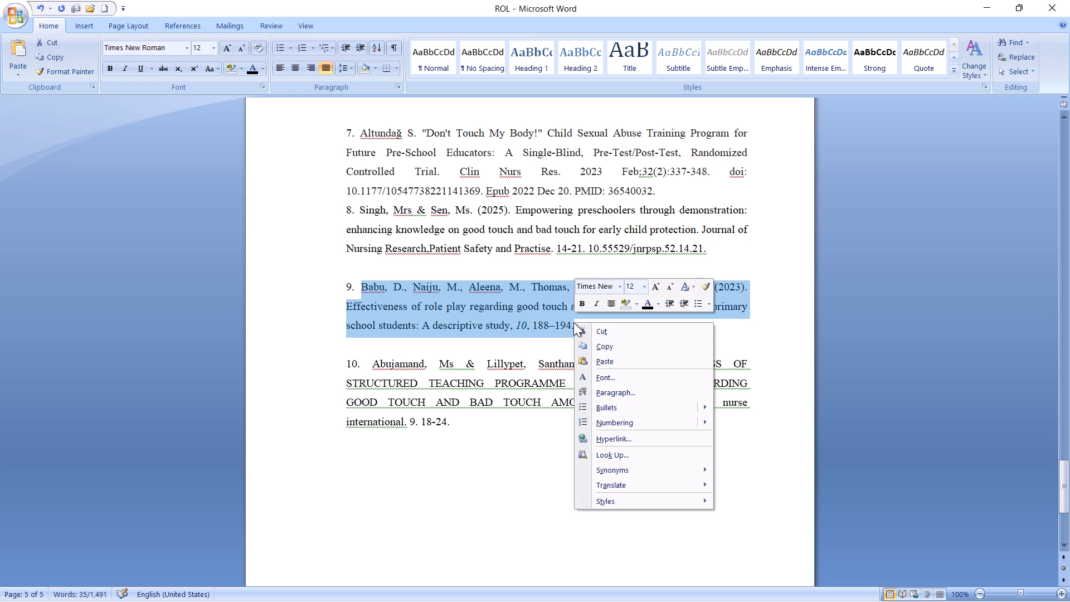
pyautogui.click(624, 342)
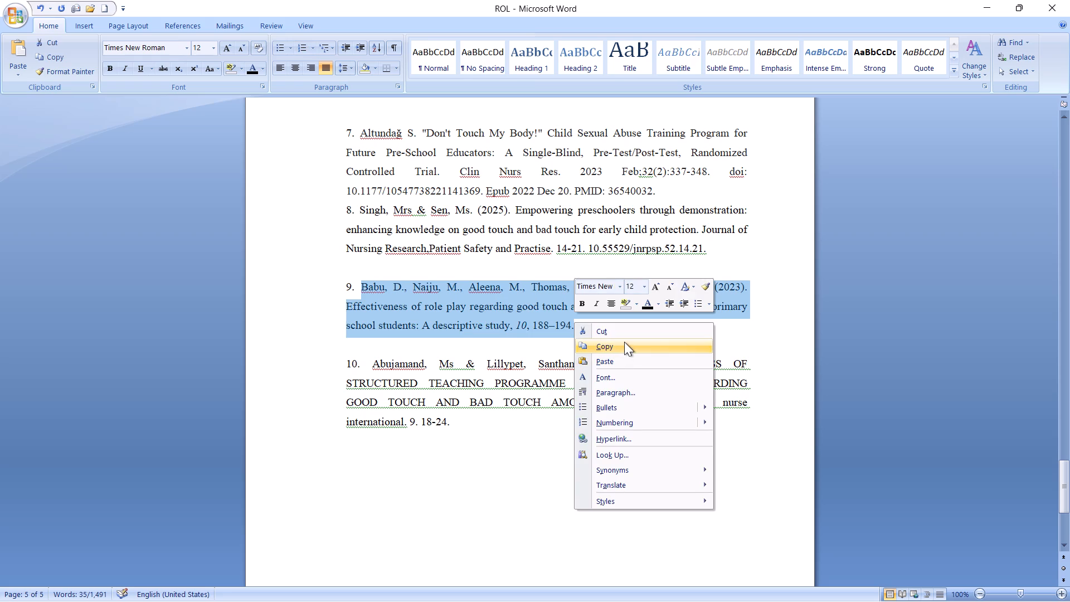
pyautogui.click(985, 3)
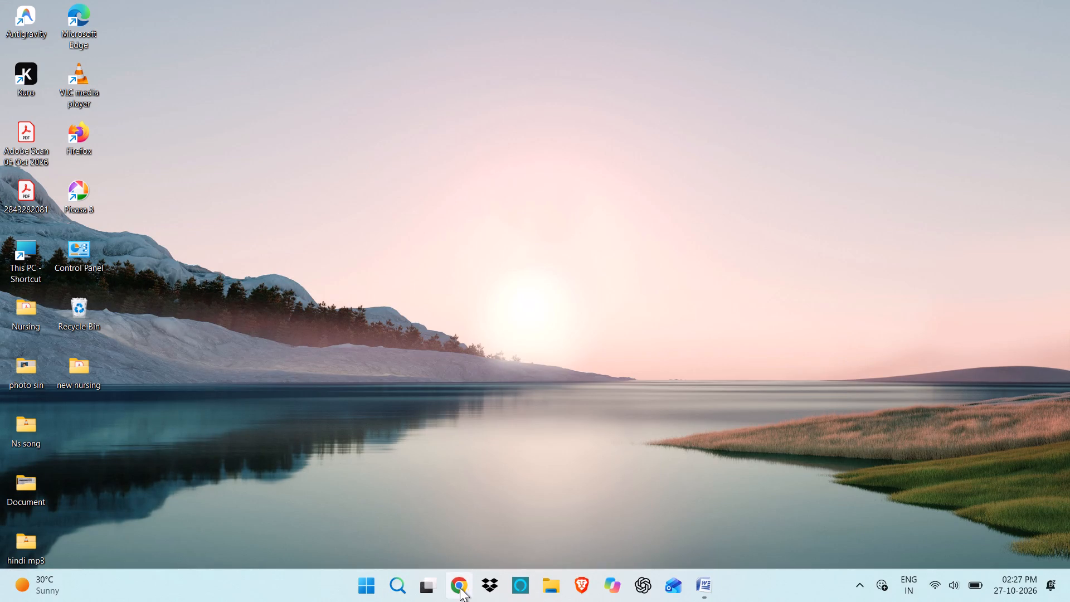
pyautogui.click(464, 588)
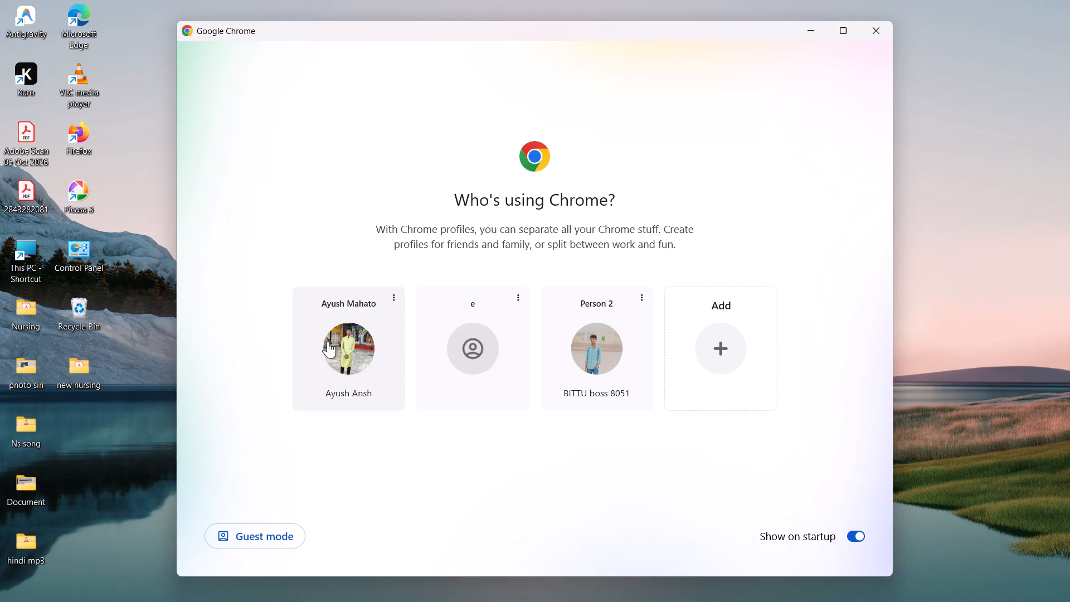
pyautogui.doubleClick(328, 341)
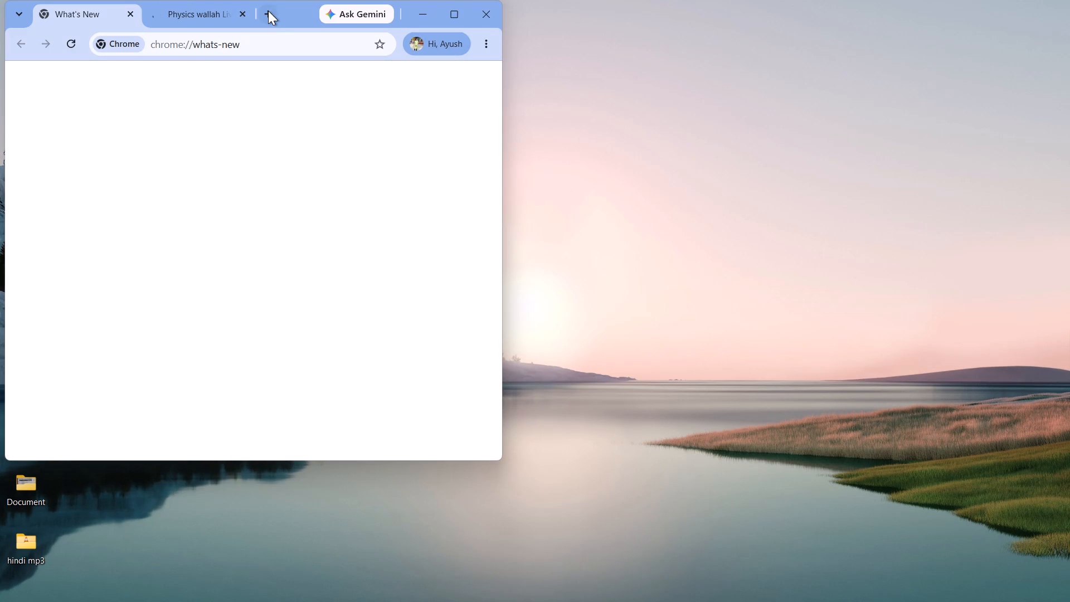
pyautogui.click(263, 11)
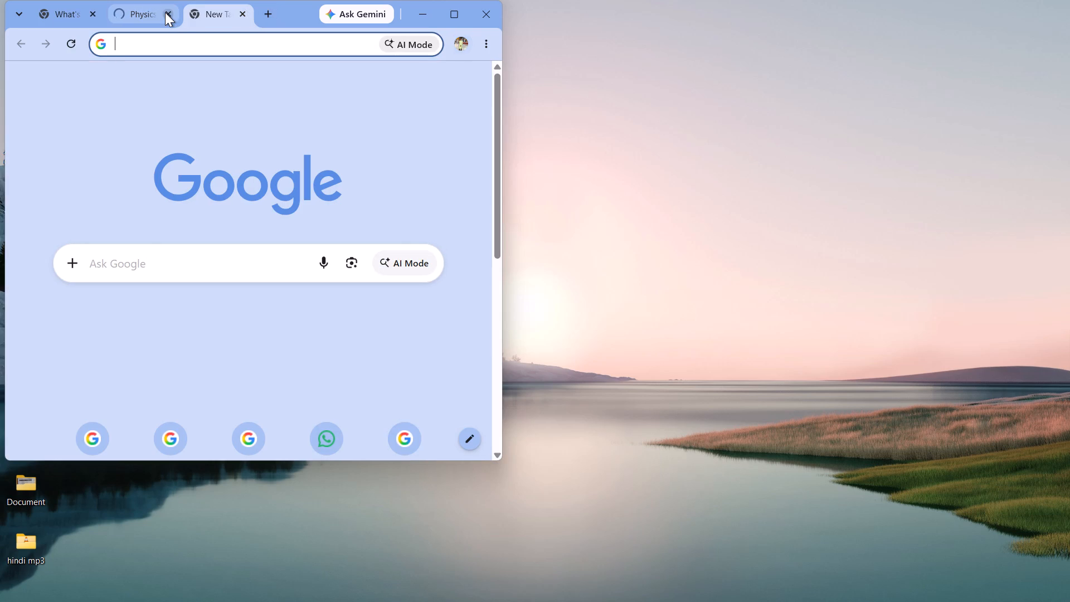
pyautogui.click(165, 12)
pyautogui.click(224, 271)
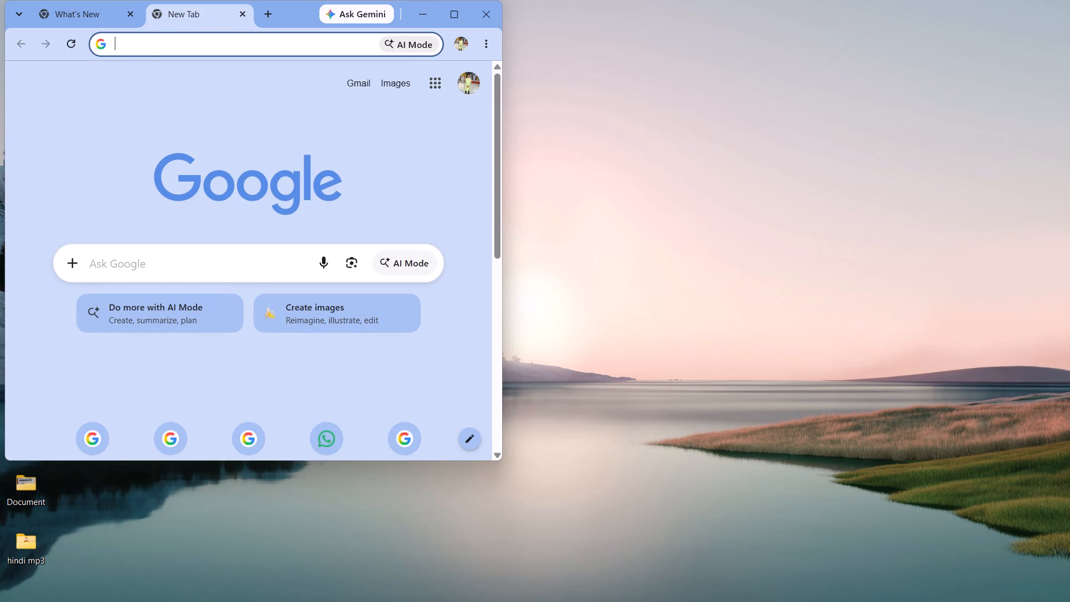
pyautogui.hotkey('ctrl', 'v')
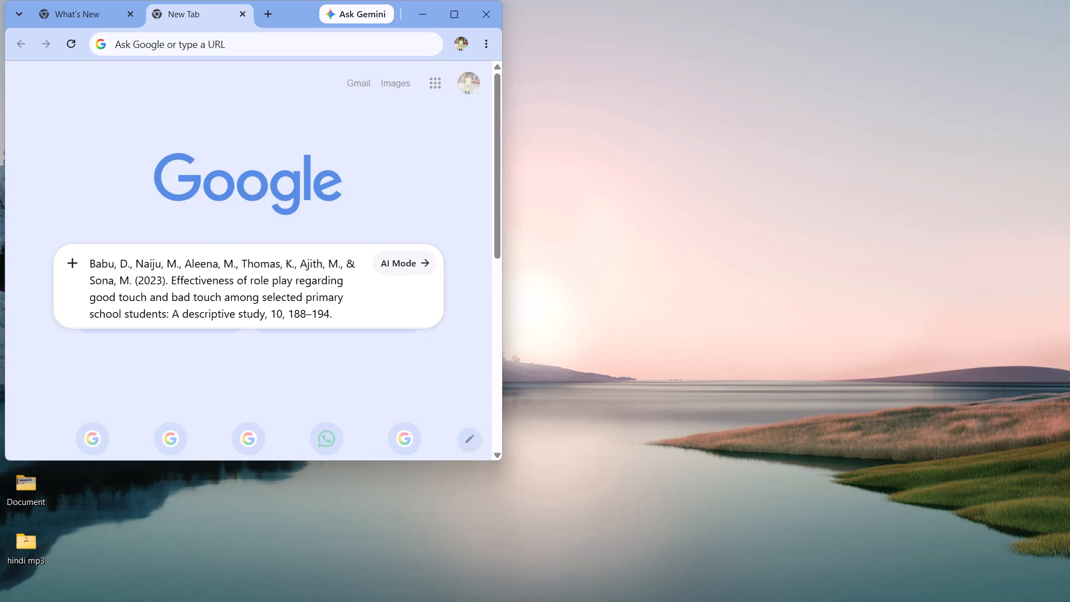
pyautogui.press('Return')
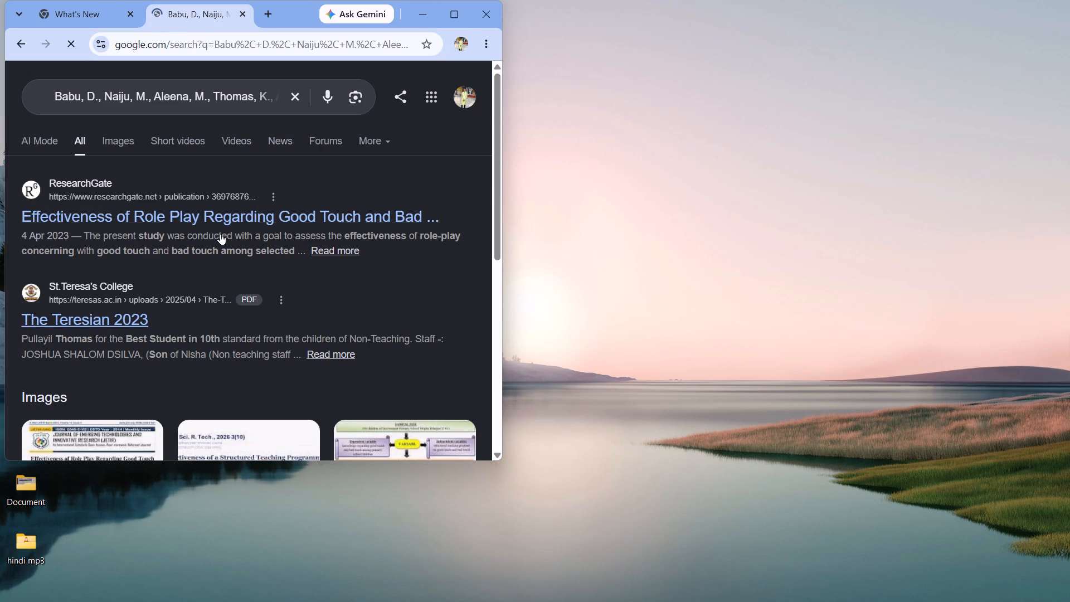
# Open the ResearchGate article on role play regarding good touch and bad touch, and examine its abstract for the statistical results.
pyautogui.click(242, 218)
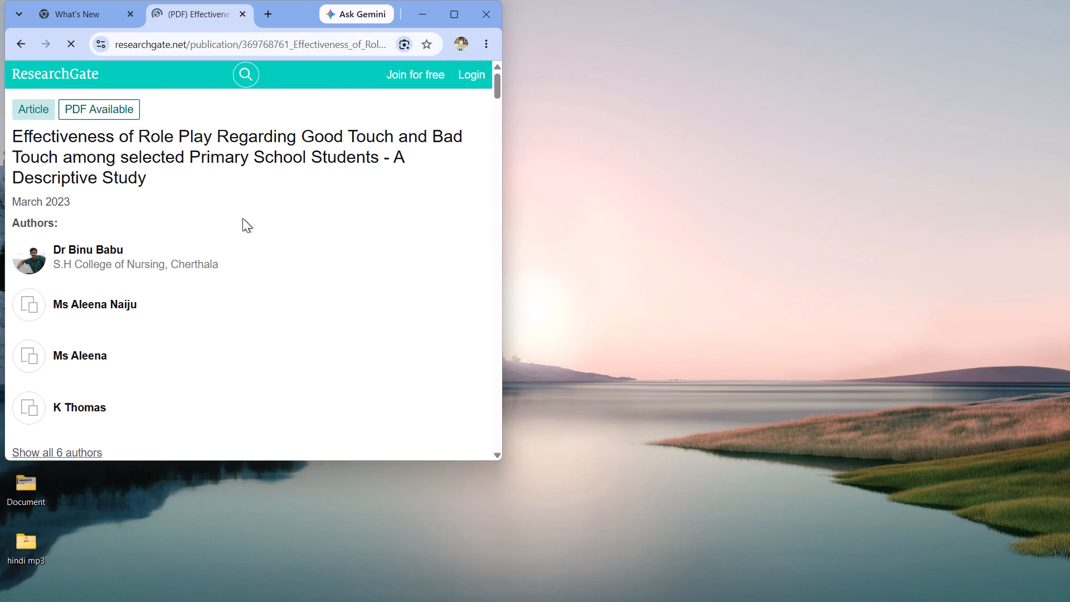
pyautogui.scroll(-1, 242, 218)
pyautogui.click(448, 9)
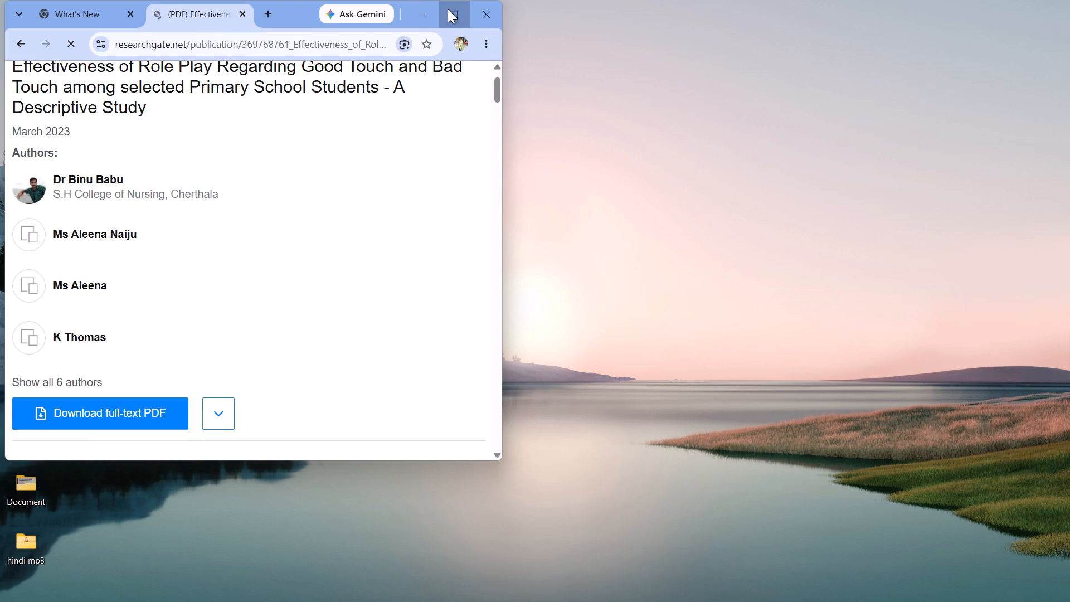
pyautogui.scroll(-3, 411, 353)
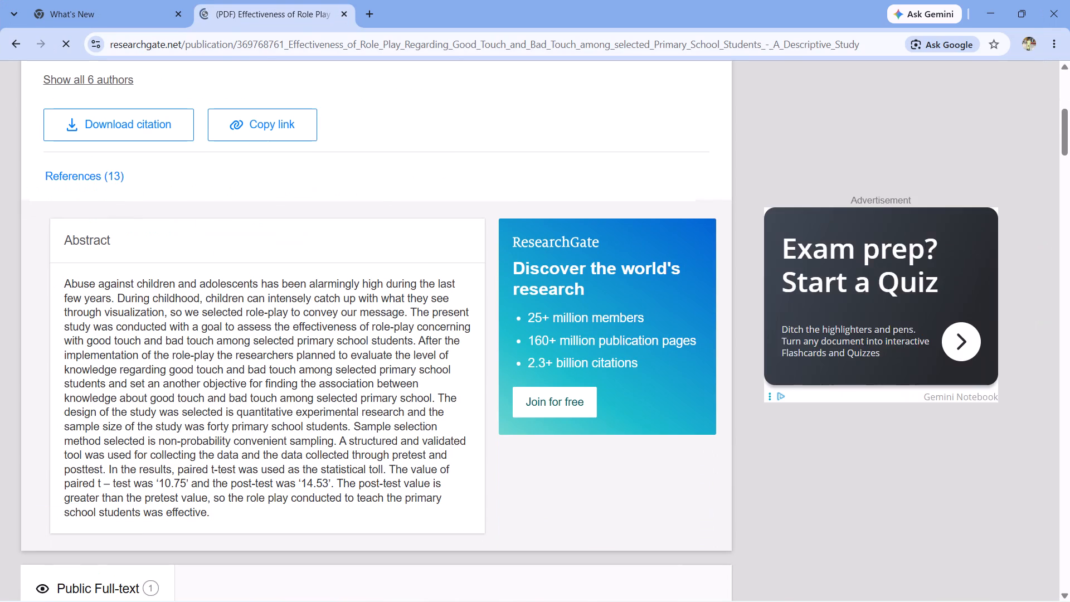
pyautogui.scroll(-1, 411, 353)
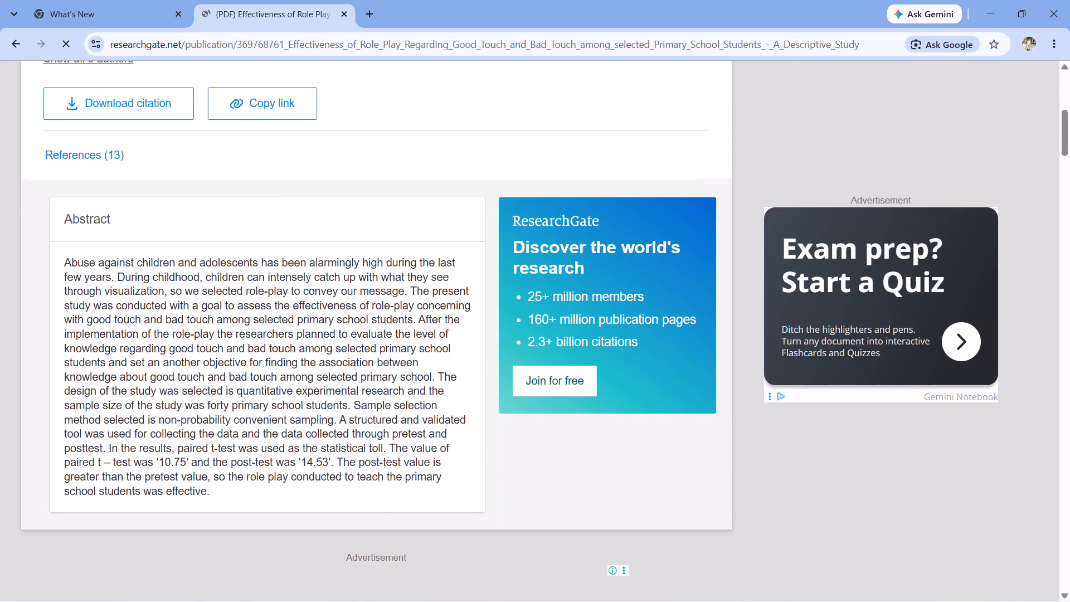
pyautogui.scroll(-1, 411, 353)
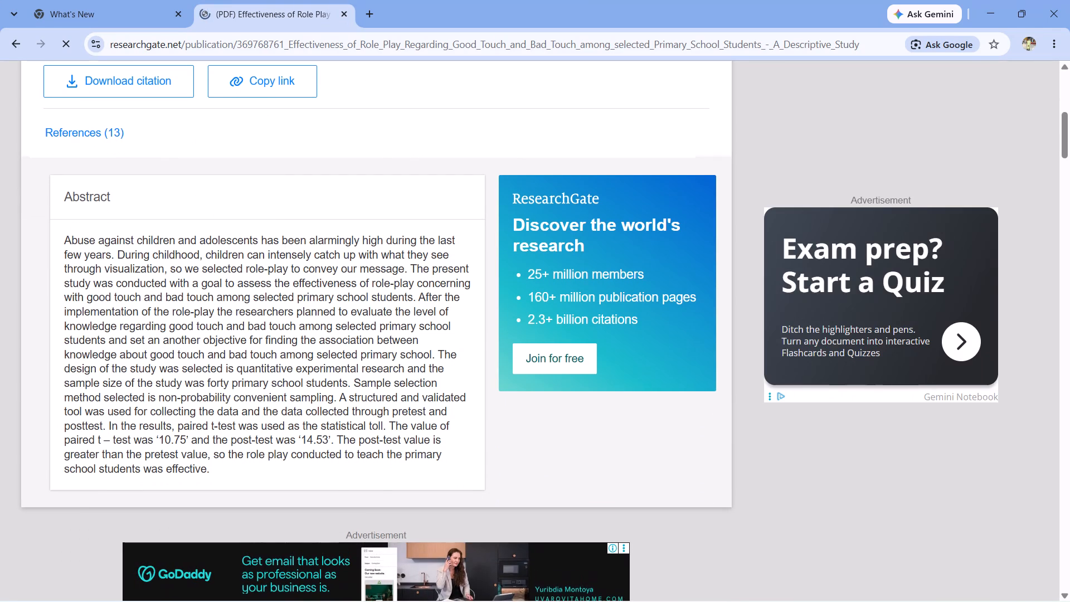
pyautogui.scroll(-1, 411, 353)
pyautogui.scroll(3, 411, 353)
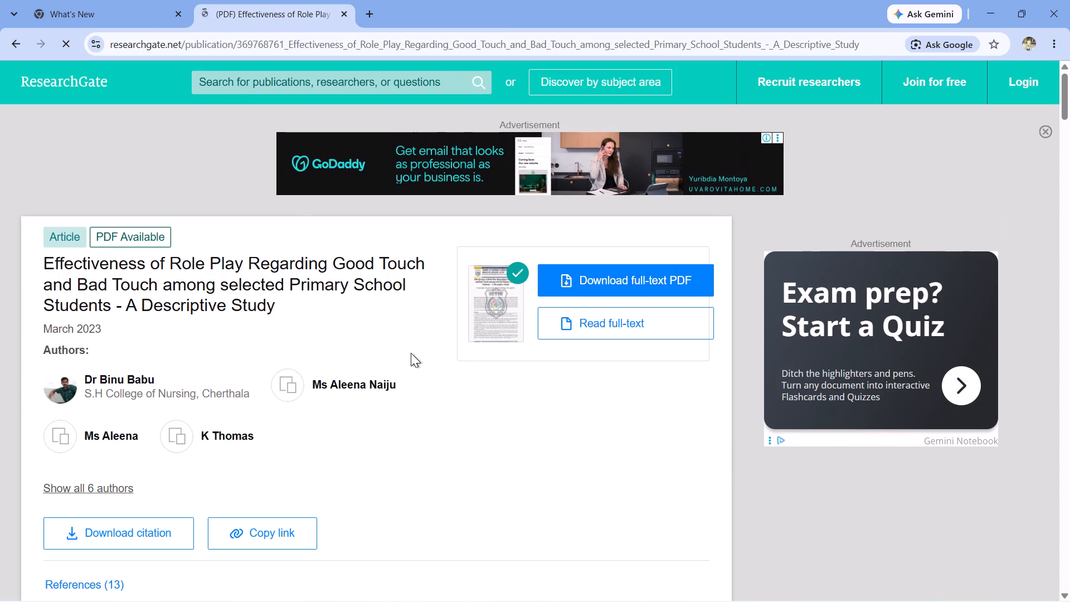
pyautogui.scroll(-3, 411, 402)
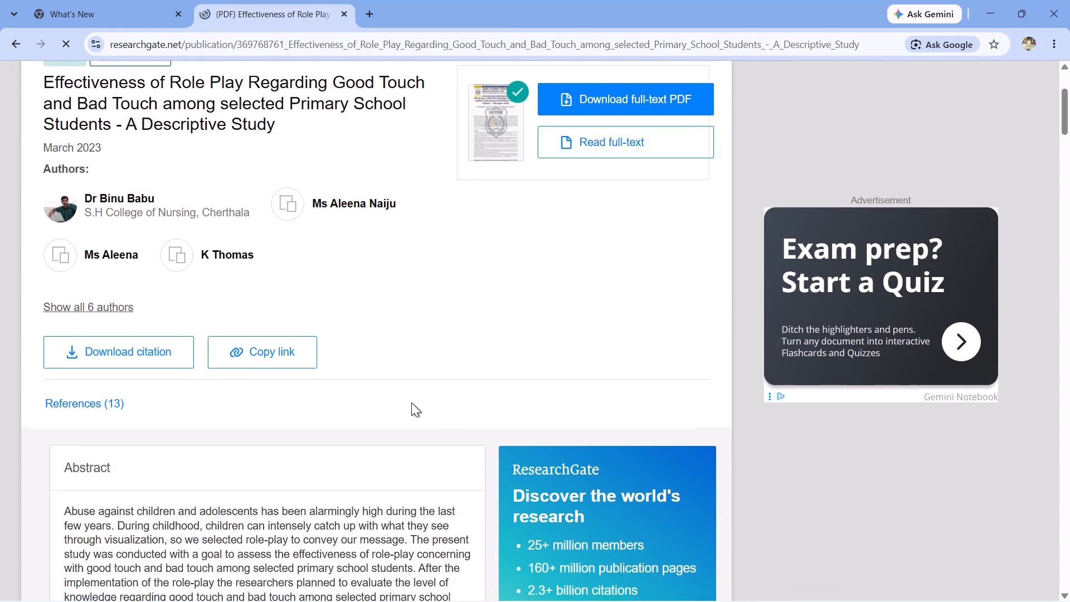
pyautogui.scroll(-1, 411, 402)
pyautogui.scroll(-1, 128, 383)
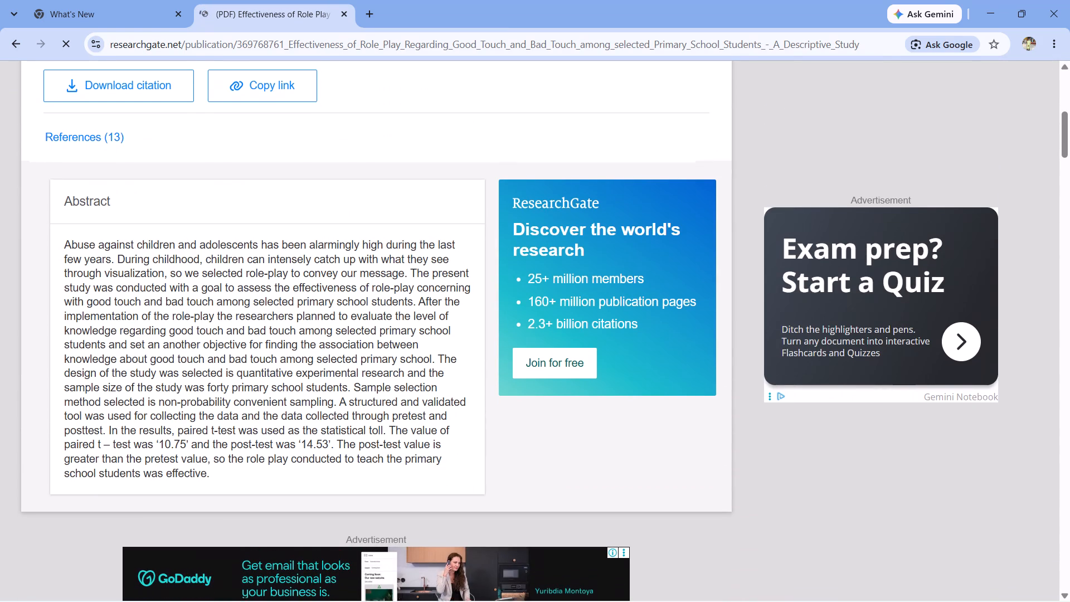
pyautogui.scroll(-2, 128, 383)
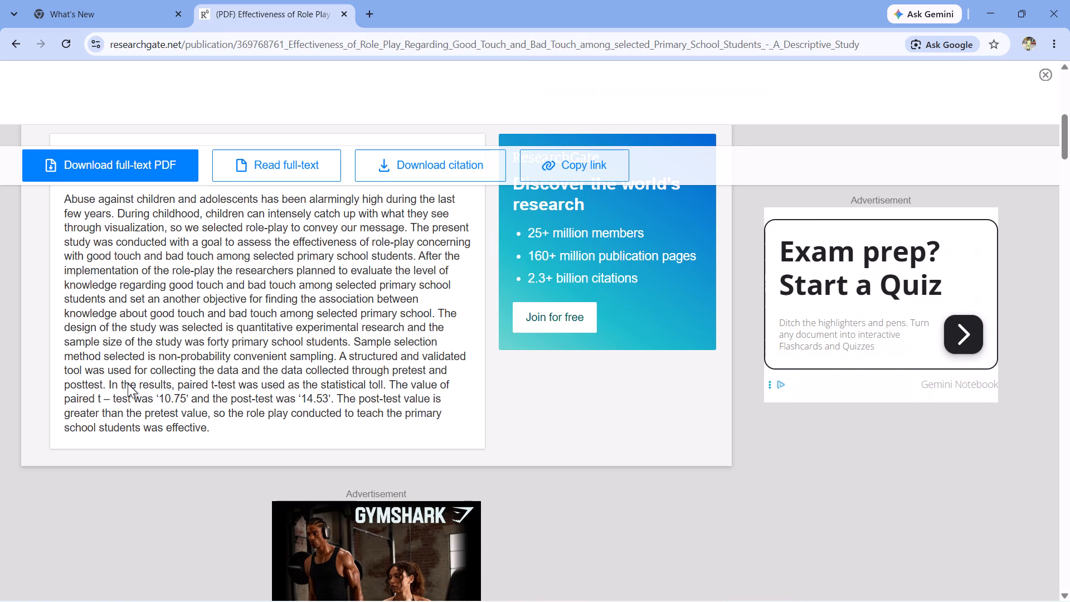
# Copy the abstract sentence "The value of paired t – test was '10.75' and the post-test was '14.53'.".
pyautogui.click(128, 383)
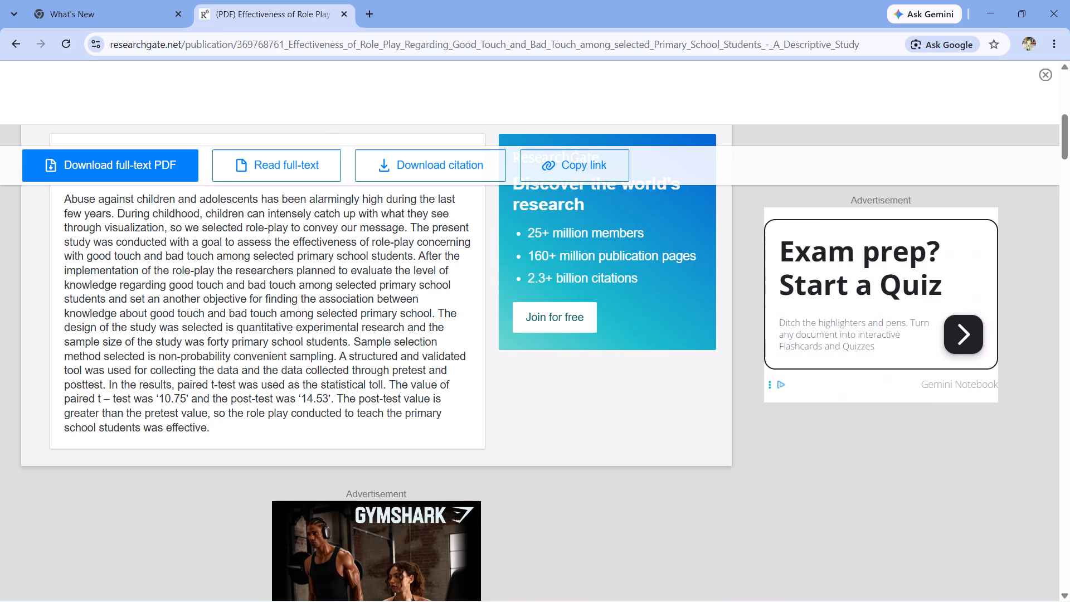
pyautogui.moveTo(388, 382); pyautogui.dragTo(408, 388)
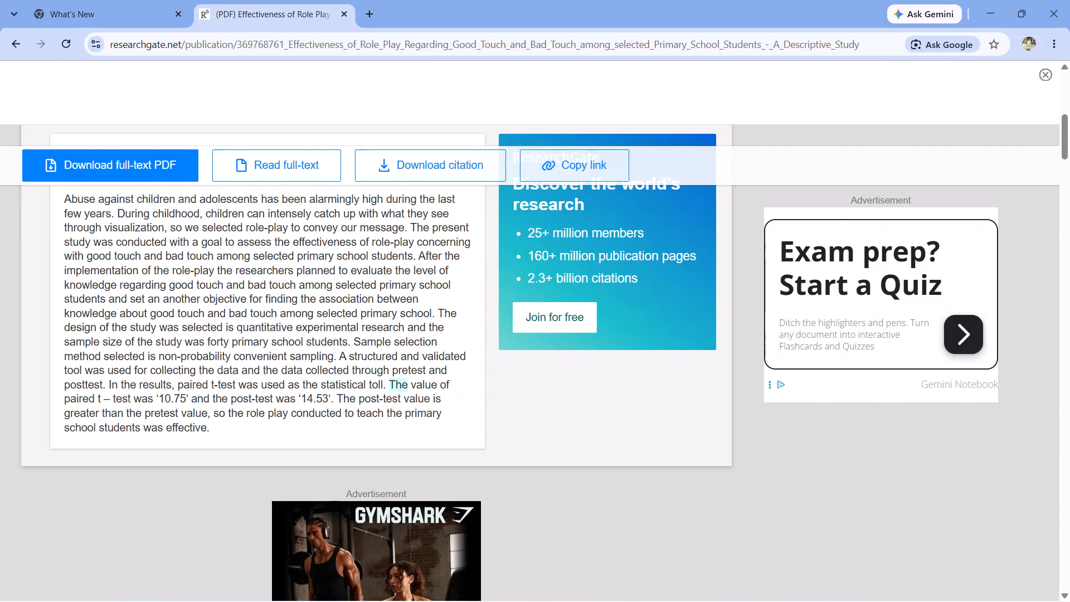
pyautogui.moveTo(408, 388); pyautogui.dragTo(441, 395)
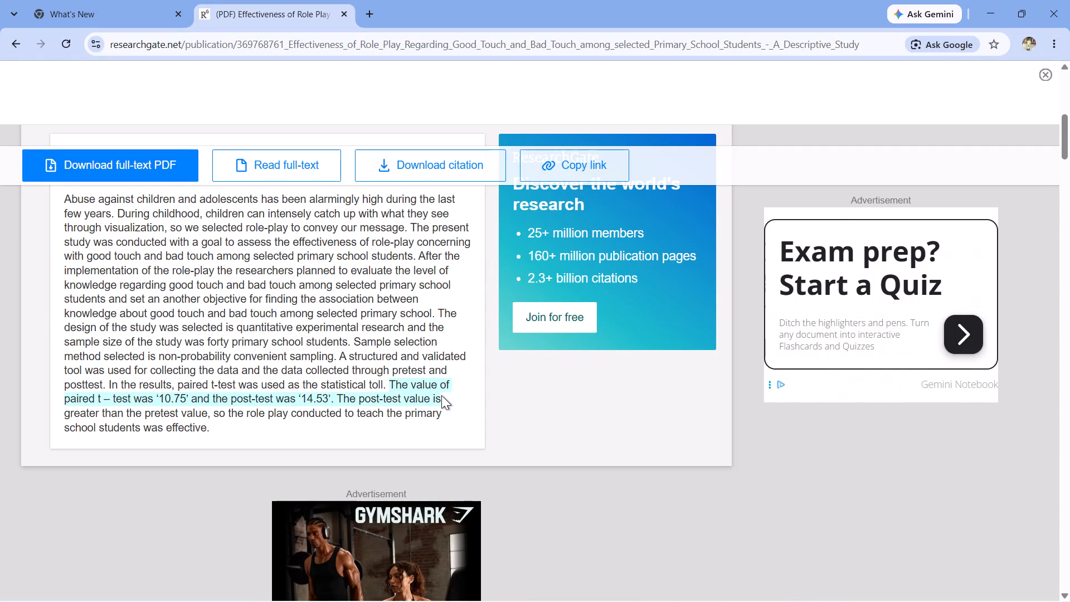
pyautogui.moveTo(441, 395); pyautogui.dragTo(340, 399)
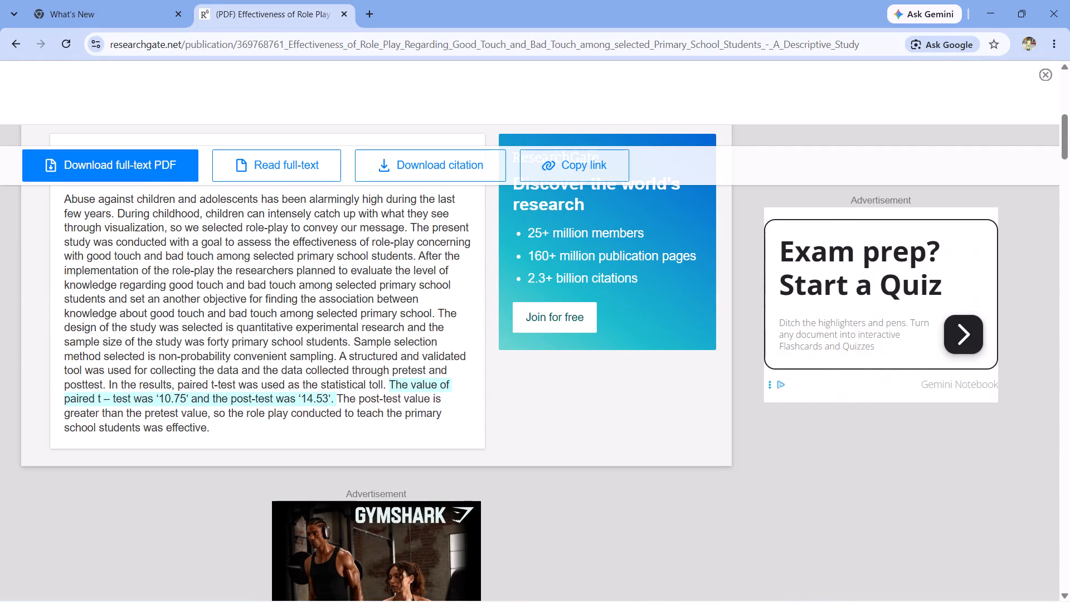
pyautogui.moveTo(340, 399); pyautogui.dragTo(333, 396)
pyautogui.rightClick(333, 396)
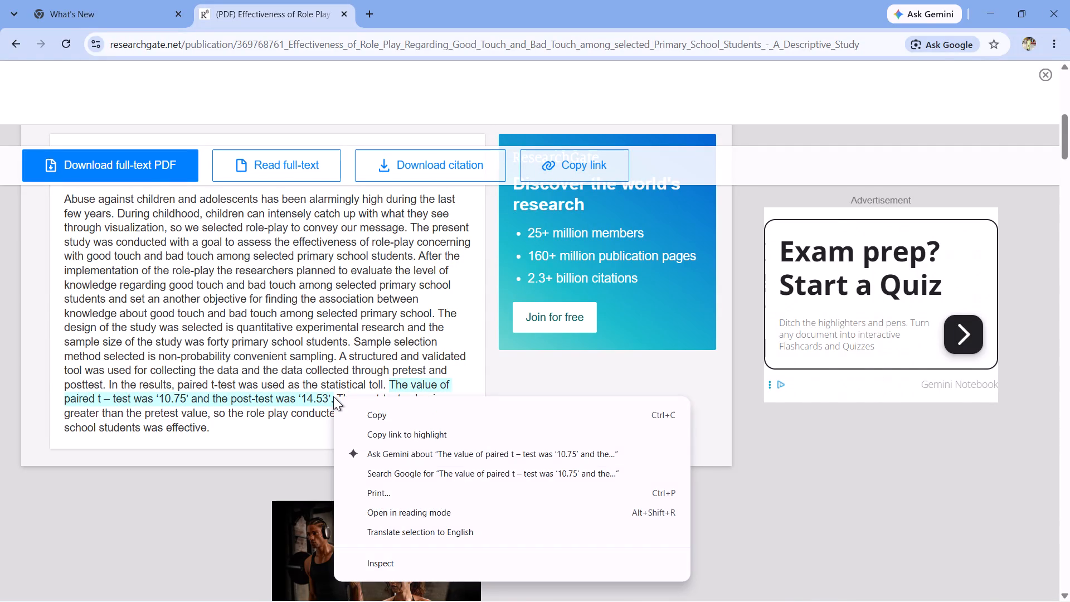
pyautogui.click(394, 417)
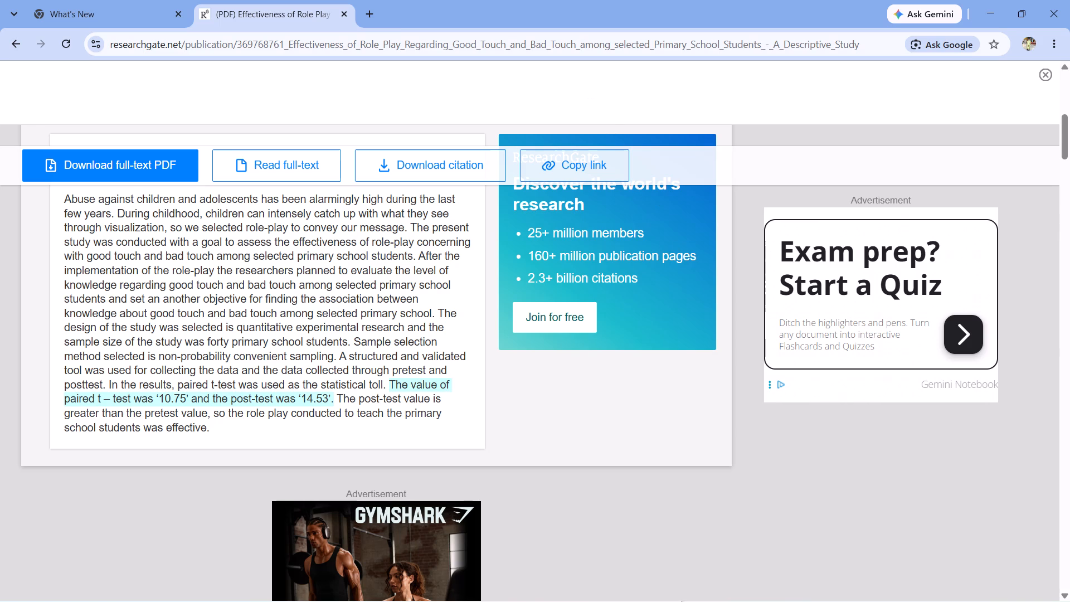
# Switch to the ROL document in Word and remove the red highlighting from the Babu et al. (2023) study summary.
pyautogui.click(702, 579)
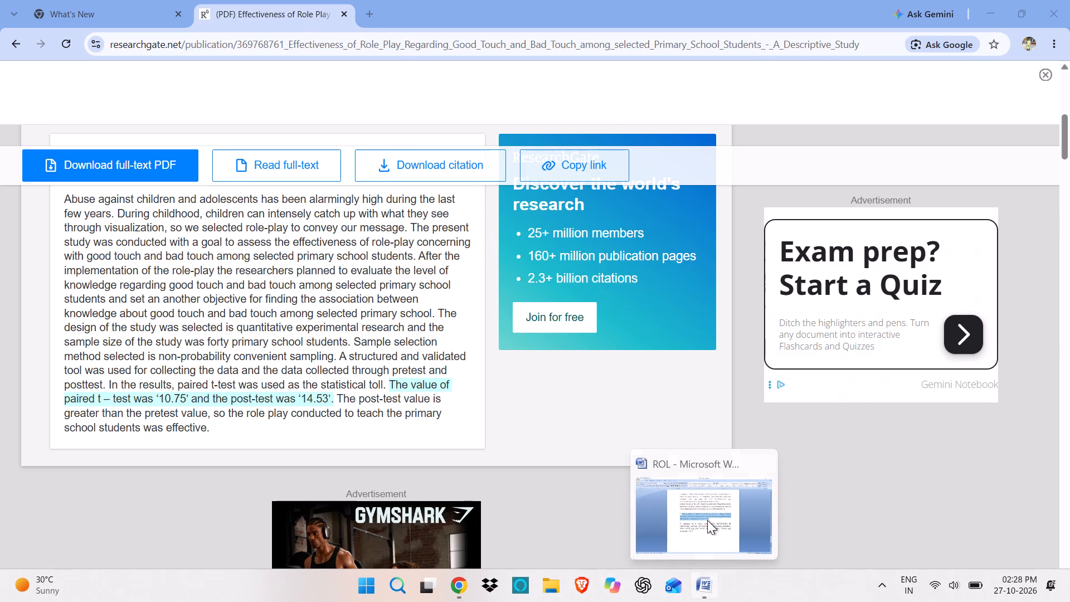
pyautogui.click(711, 499)
pyautogui.scroll(10, 612, 269)
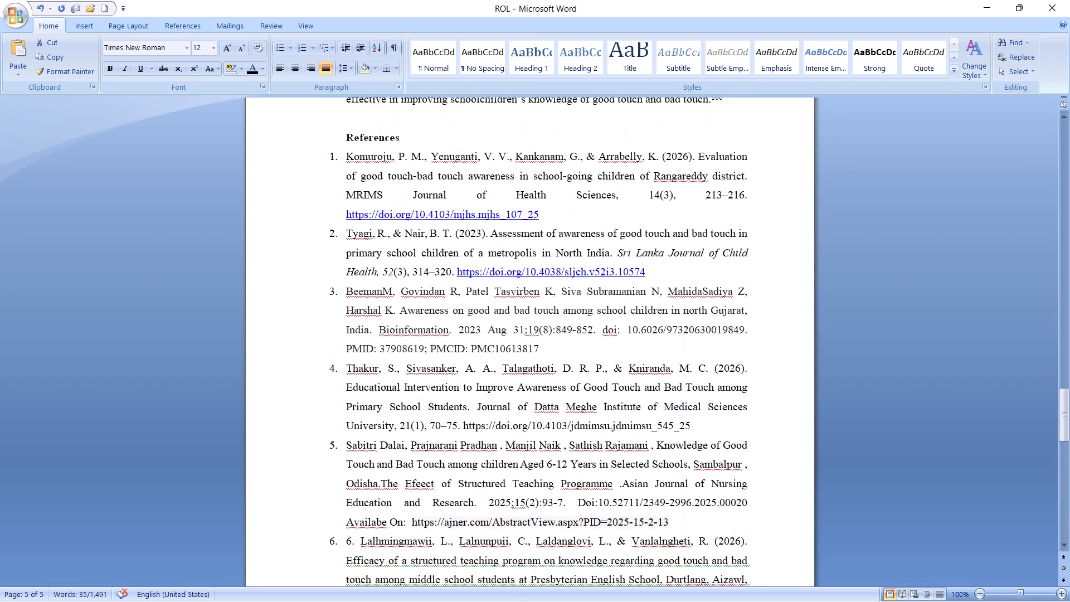
pyautogui.scroll(5, 612, 269)
pyautogui.scroll(-6, 612, 269)
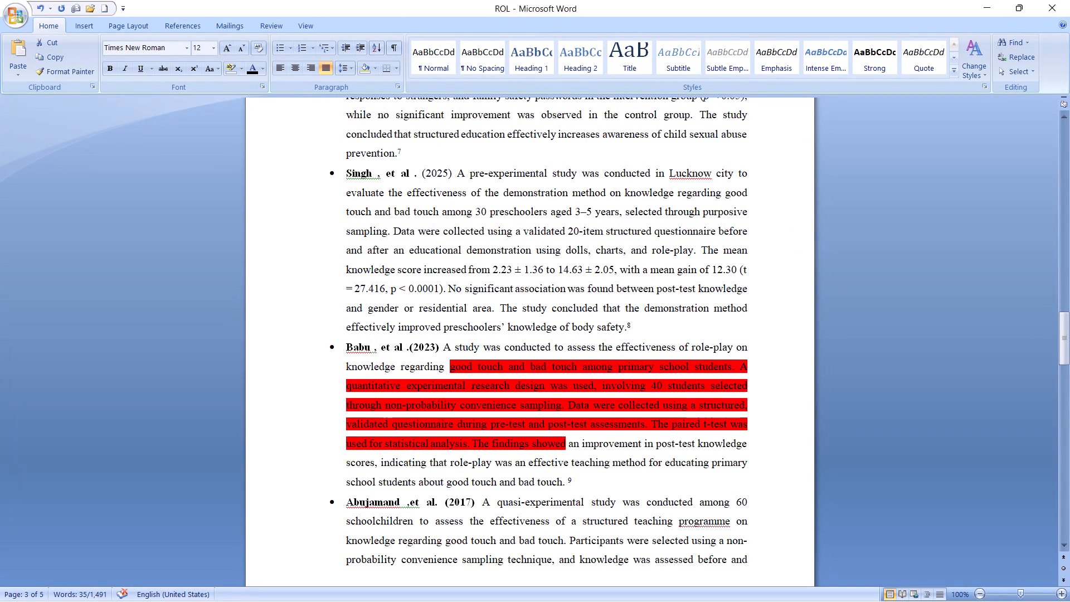
pyautogui.click(736, 433)
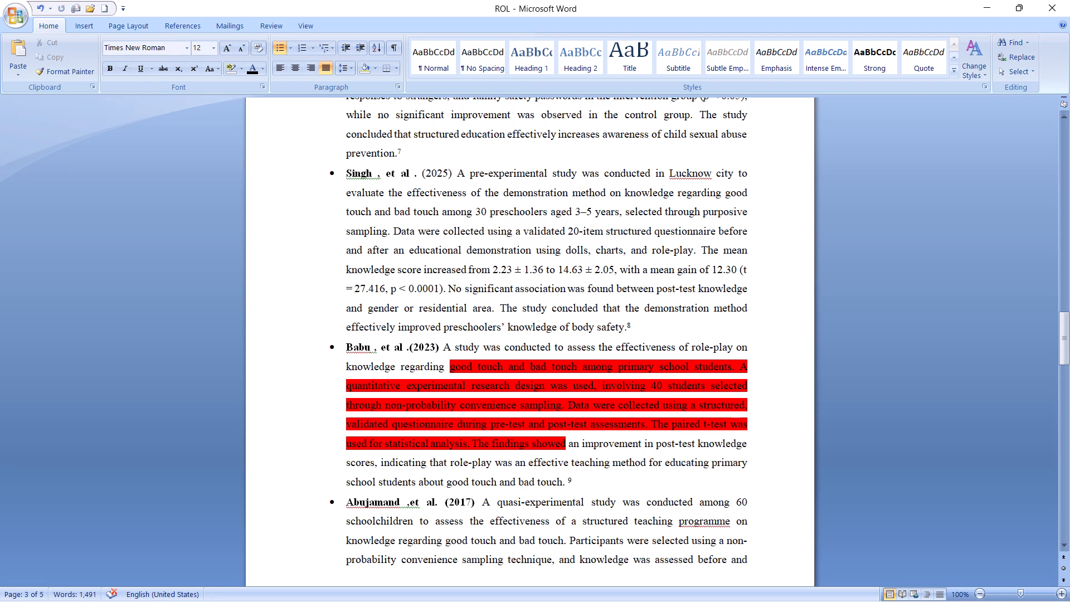
pyautogui.moveTo(450, 362); pyautogui.dragTo(566, 441)
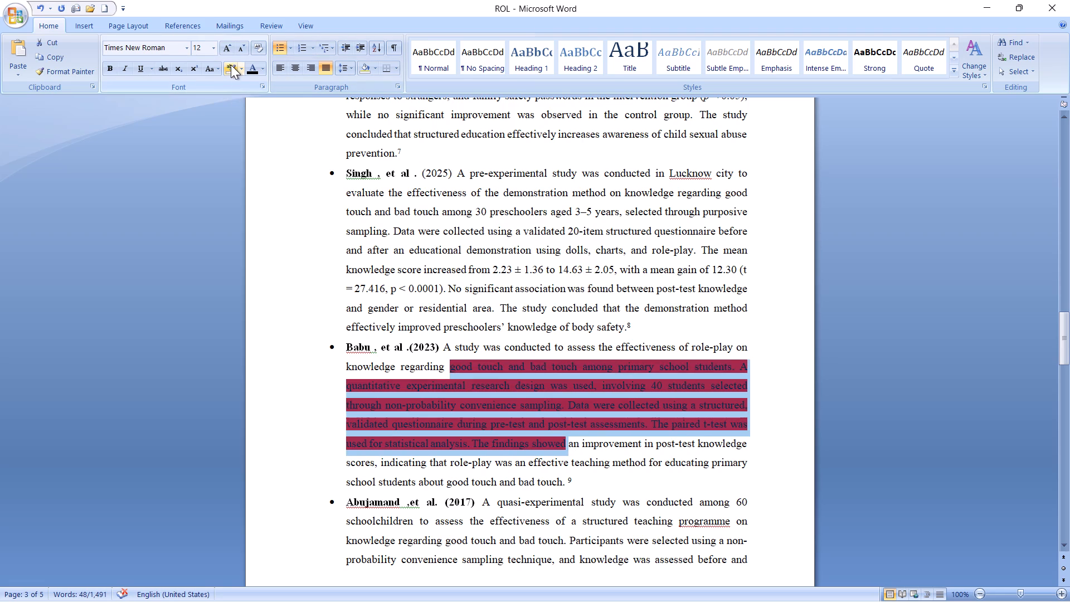
pyautogui.click(231, 65)
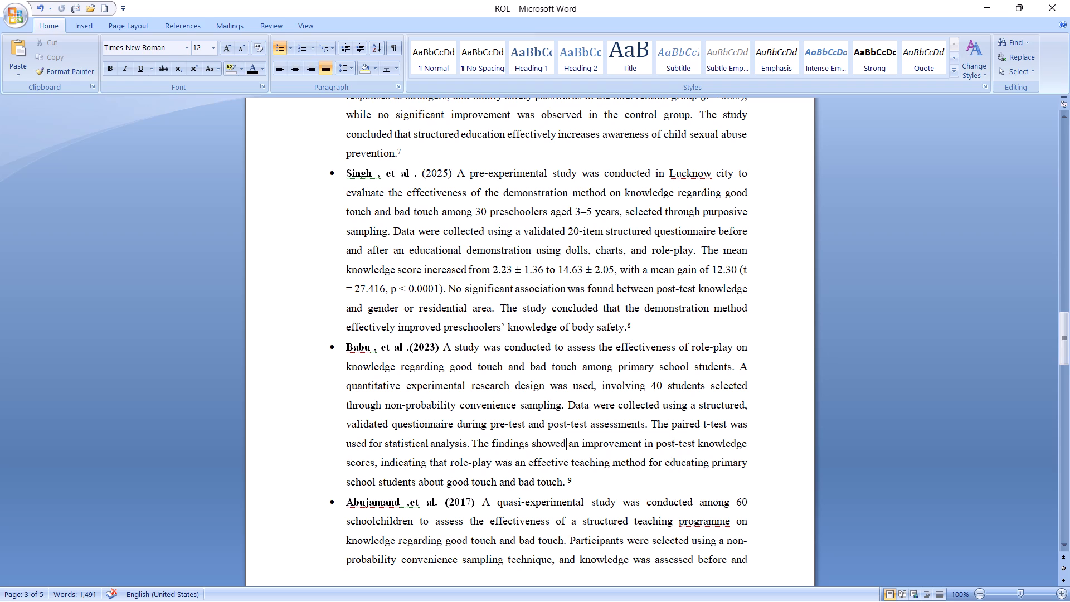
# Paste the copied t-test sentence after "used for statistical analysis." in the Babu et al. (2023) summary.
pyautogui.click(468, 442)
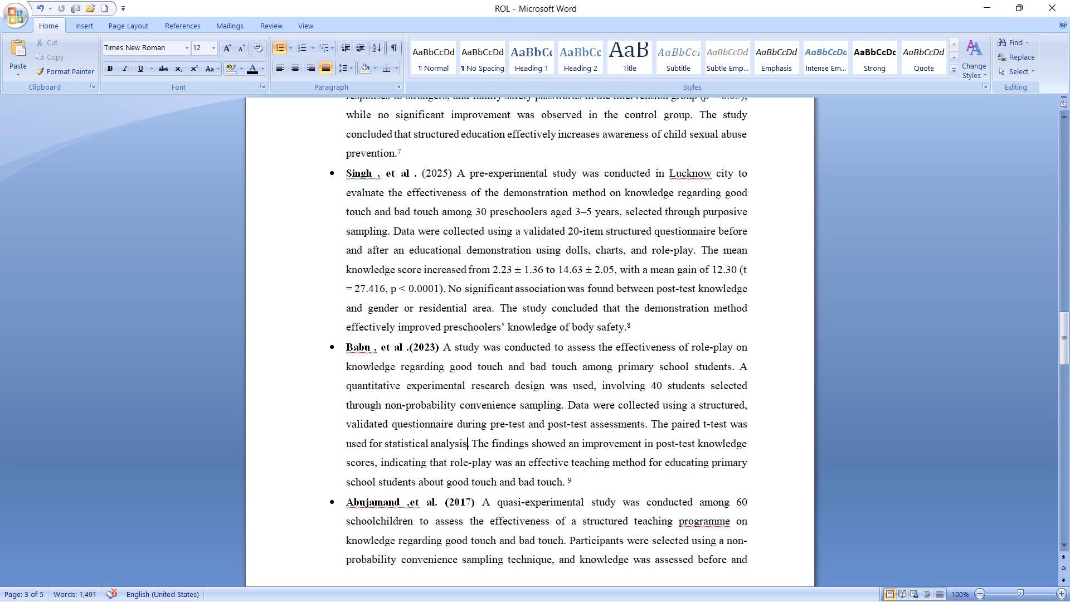
pyautogui.click(469, 442)
pyautogui.hotkey('ctrl', 'v')
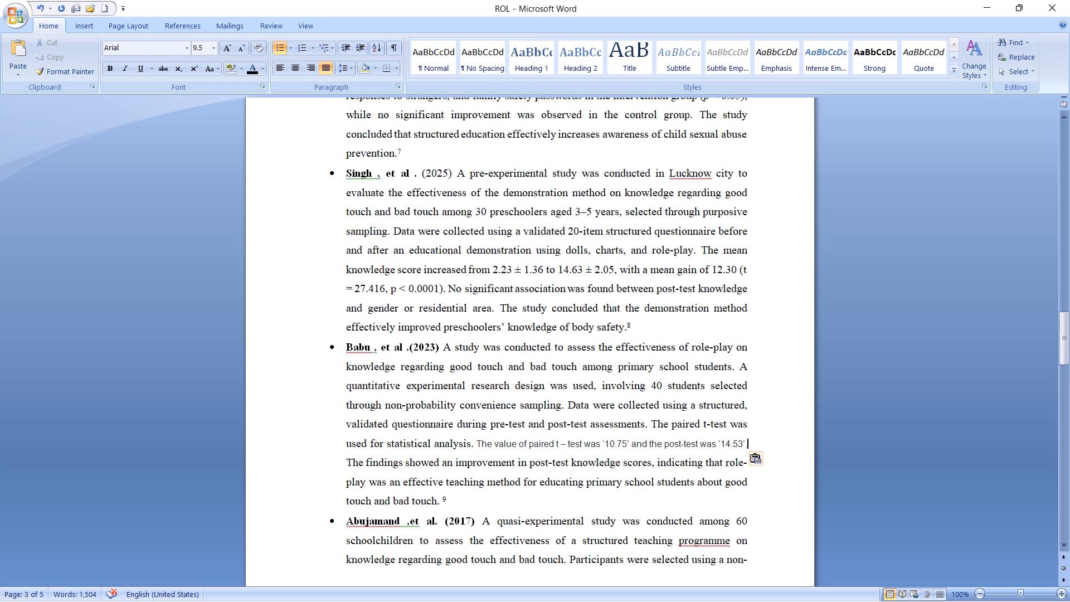
# Format the pasted paired t-test sentence in the Babu et al. (2023) summary as Times New Roman, size 12.
pyautogui.moveTo(476, 441); pyautogui.dragTo(716, 440)
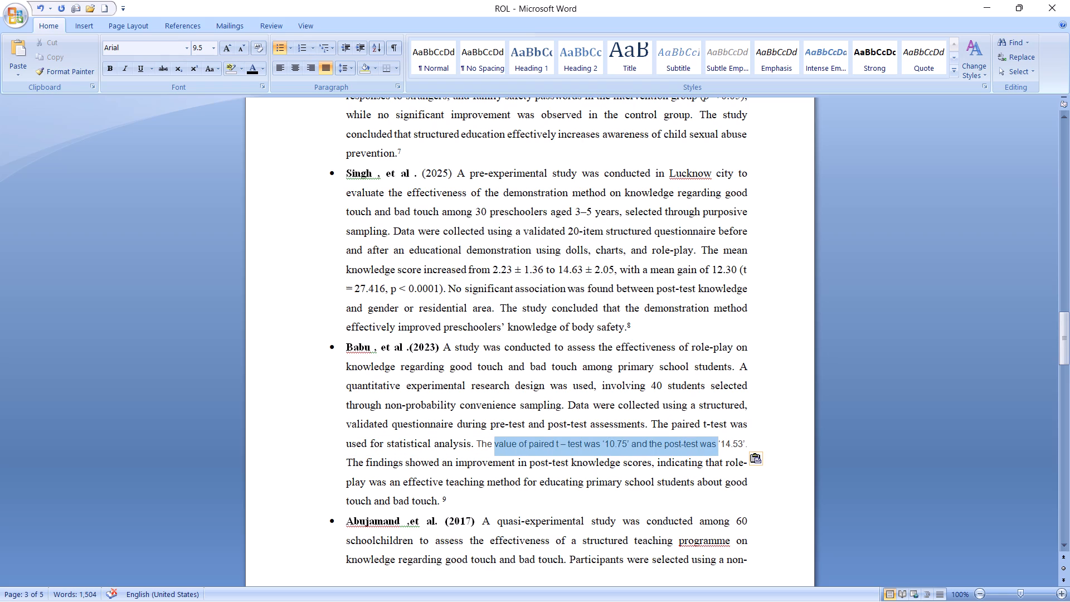
pyautogui.moveTo(716, 440); pyautogui.dragTo(741, 442)
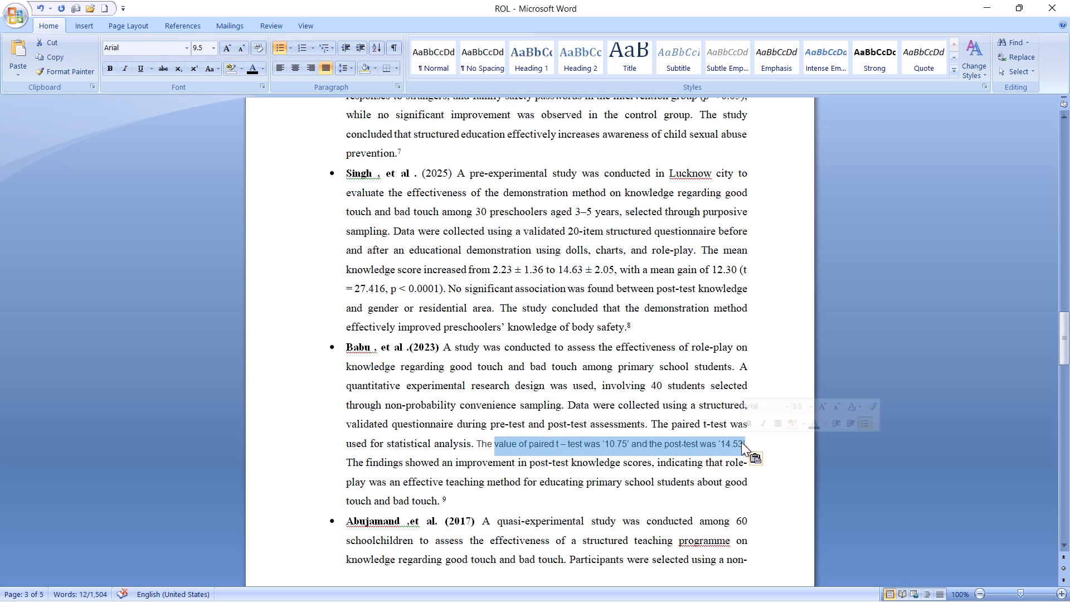
pyautogui.click(741, 442)
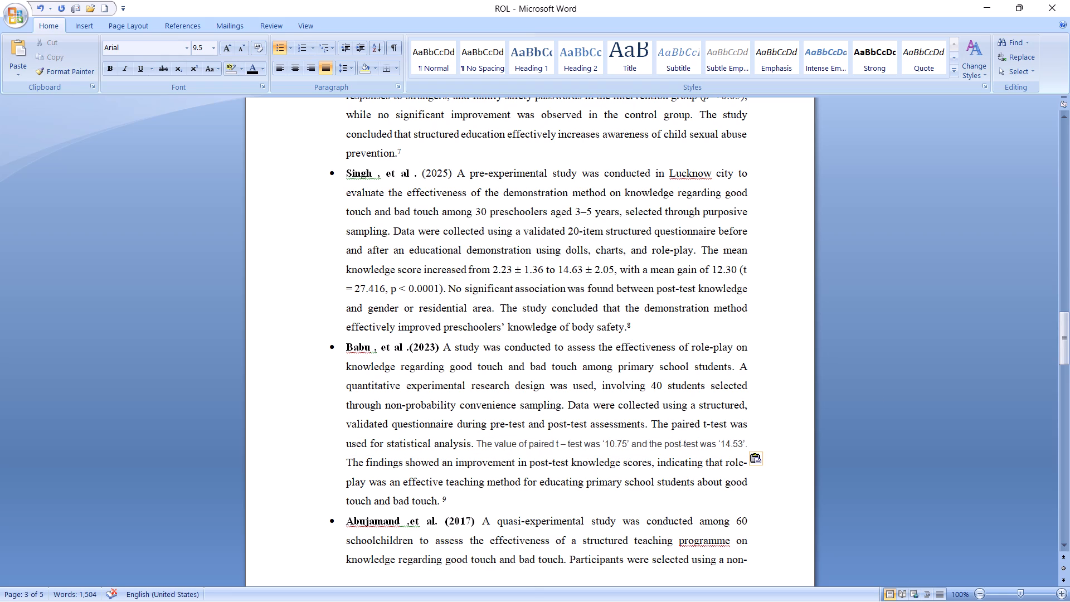
pyautogui.moveTo(747, 443); pyautogui.dragTo(495, 438)
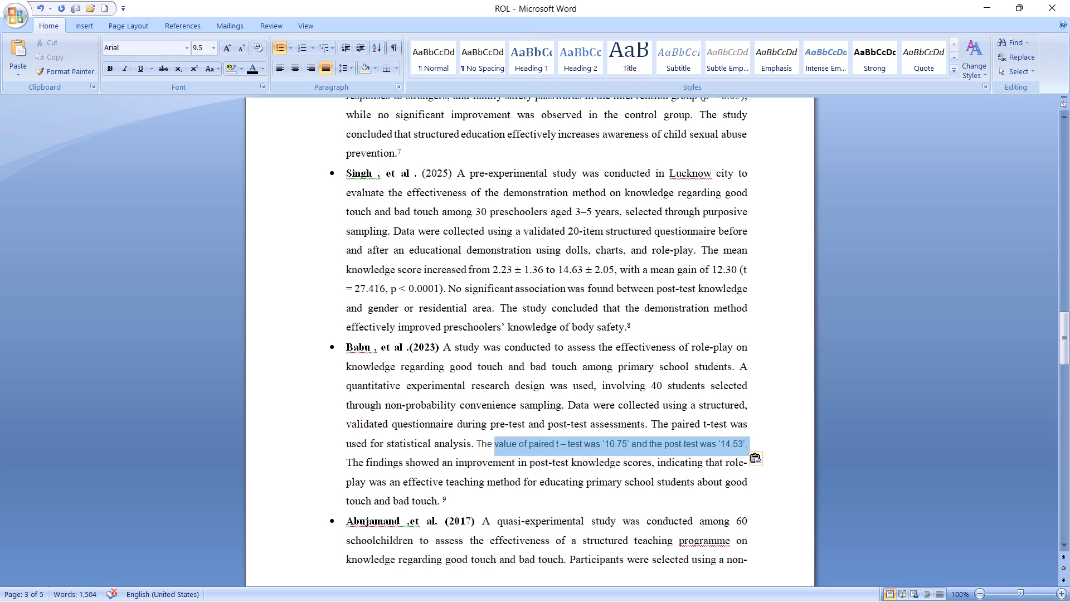
pyautogui.moveTo(495, 438); pyautogui.dragTo(479, 438)
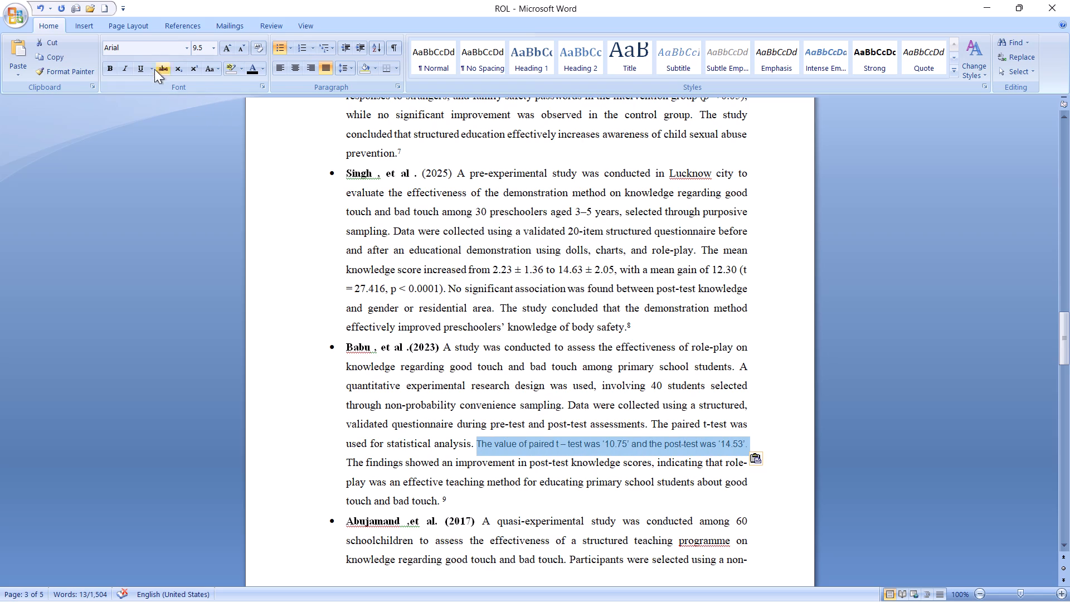
pyautogui.click(184, 49)
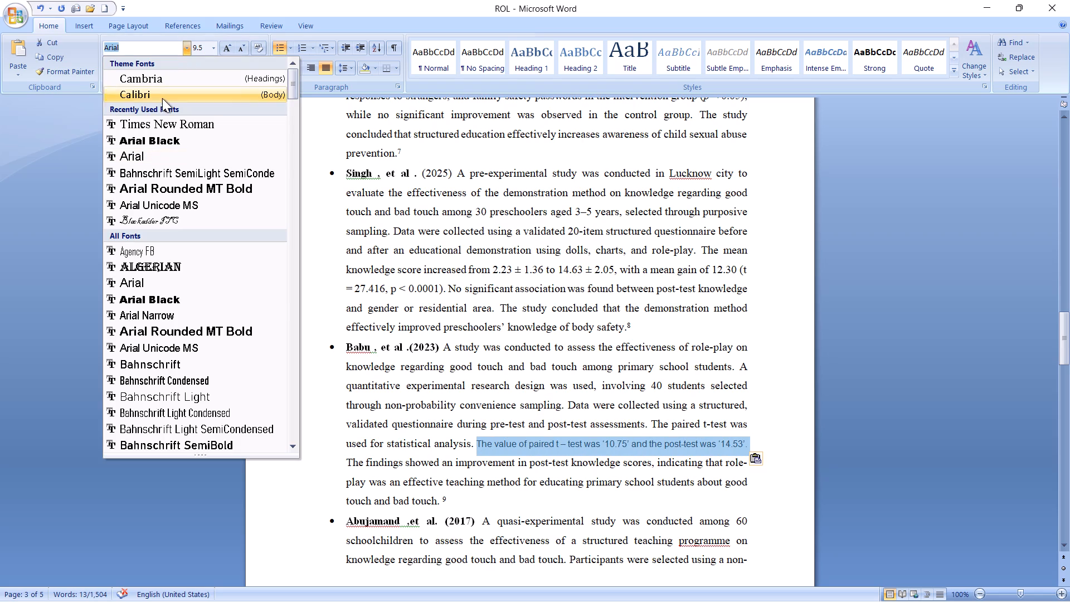
pyautogui.click(158, 117)
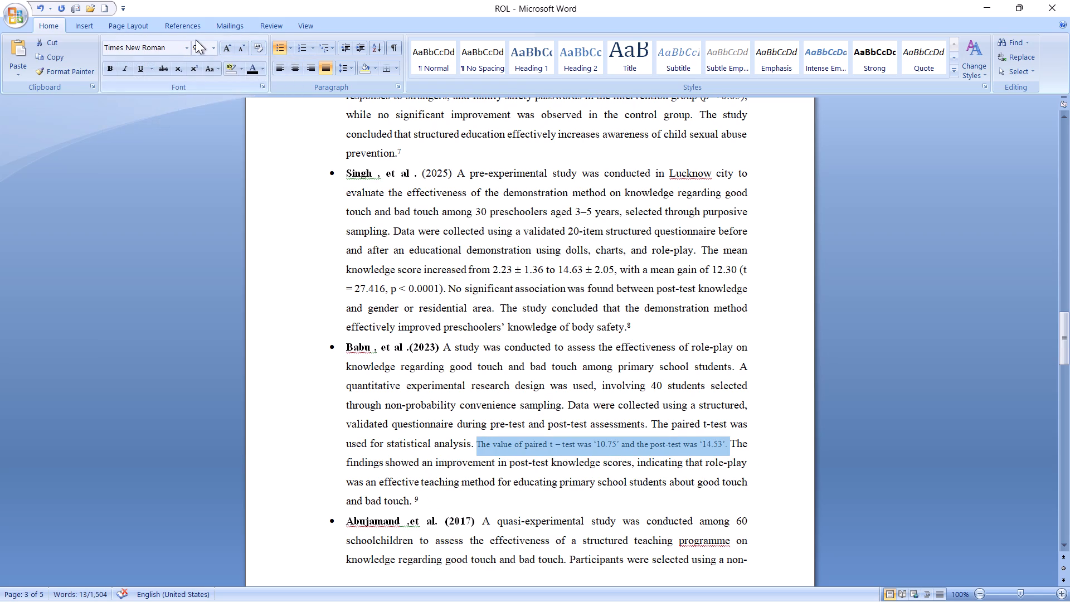
pyautogui.click(212, 46)
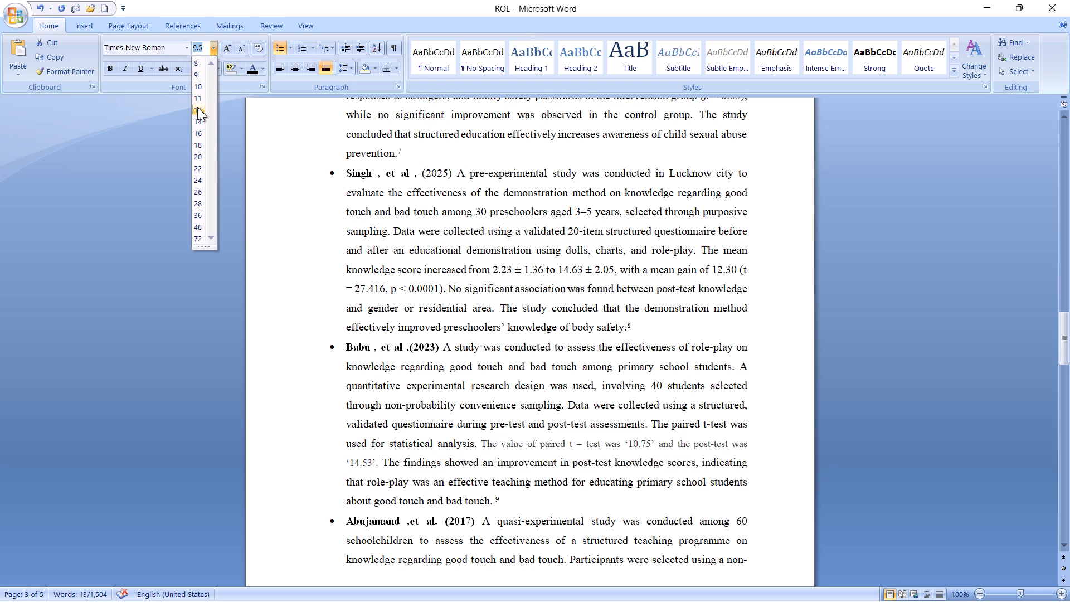
pyautogui.click(197, 108)
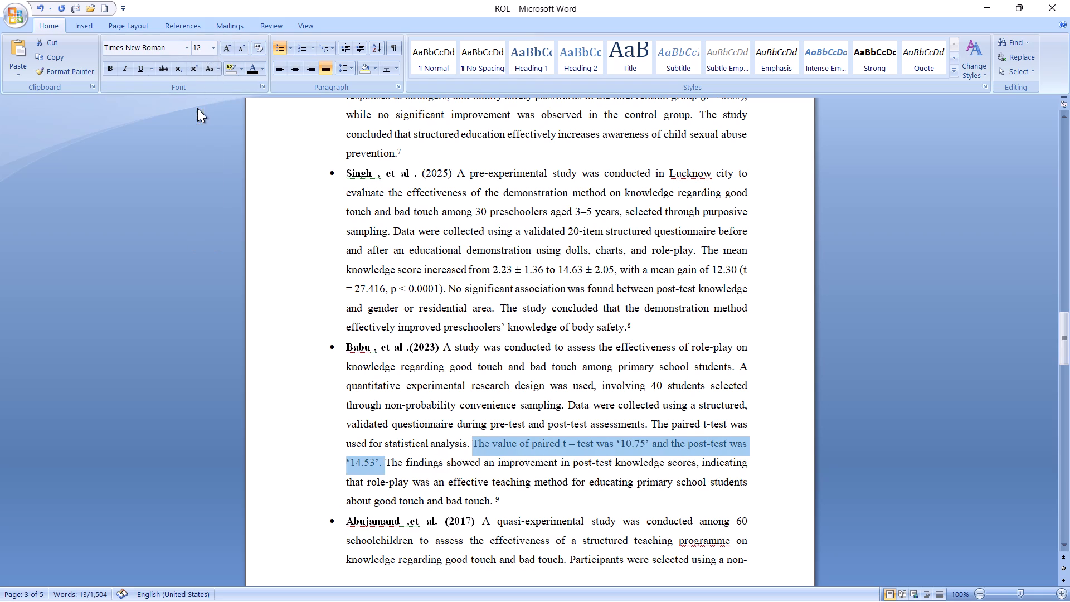
pyautogui.click(886, 393)
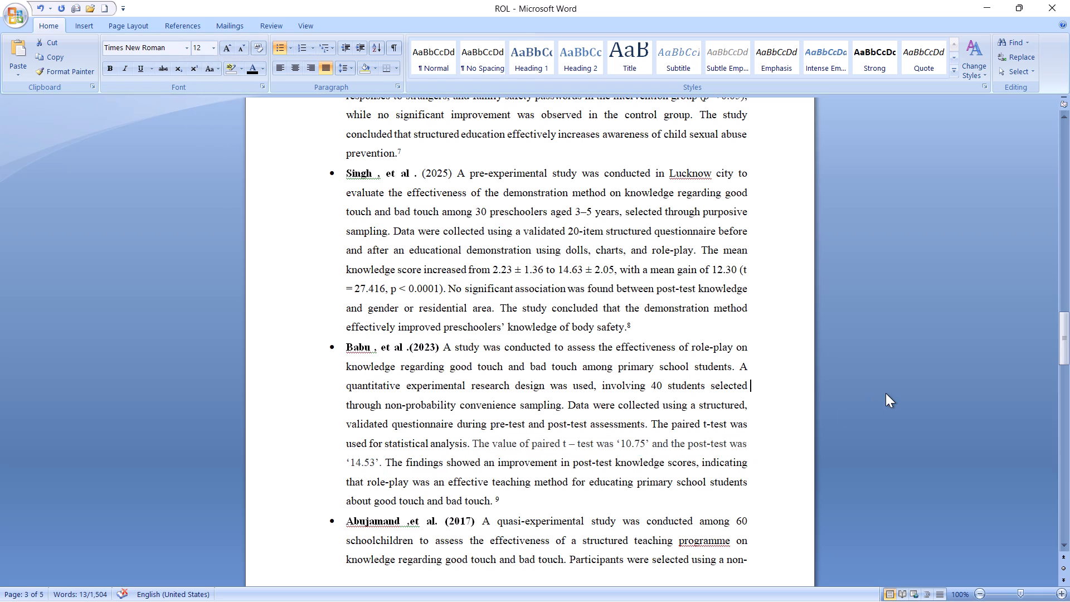
# Remove the bold from the word "intensive" in the Komuroju et al. (2026) summary in Section 1.
pyautogui.scroll(12, 564, 390)
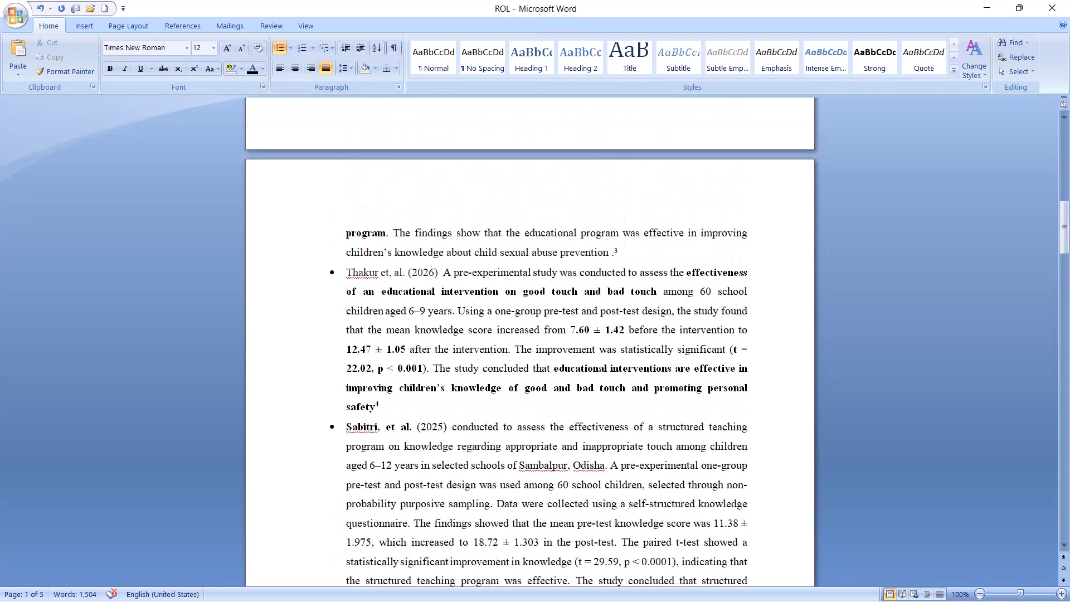
pyautogui.scroll(13, 564, 390)
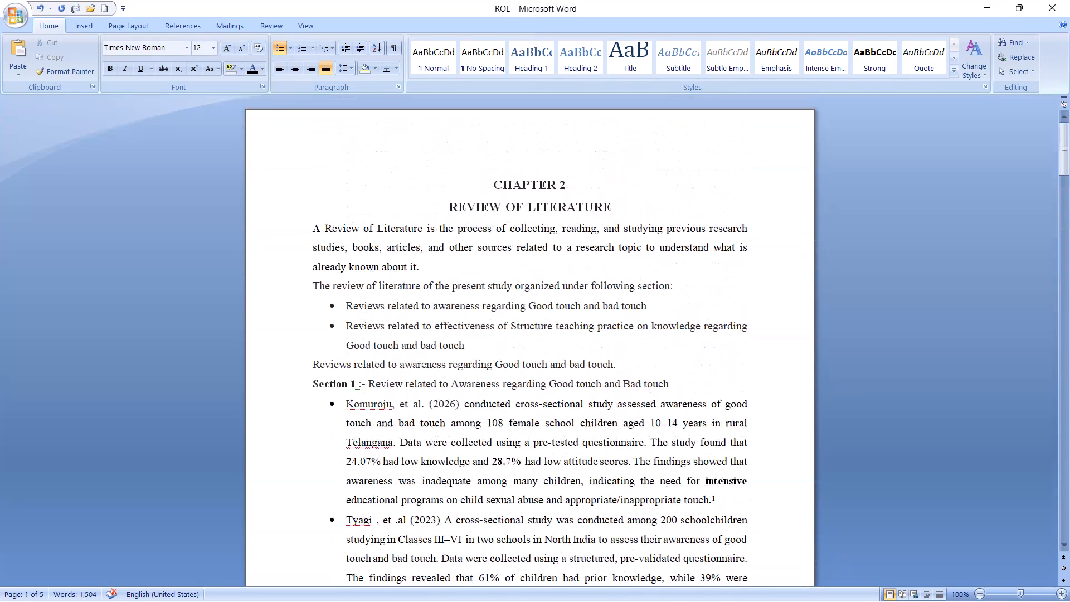
pyautogui.scroll(-3, 564, 390)
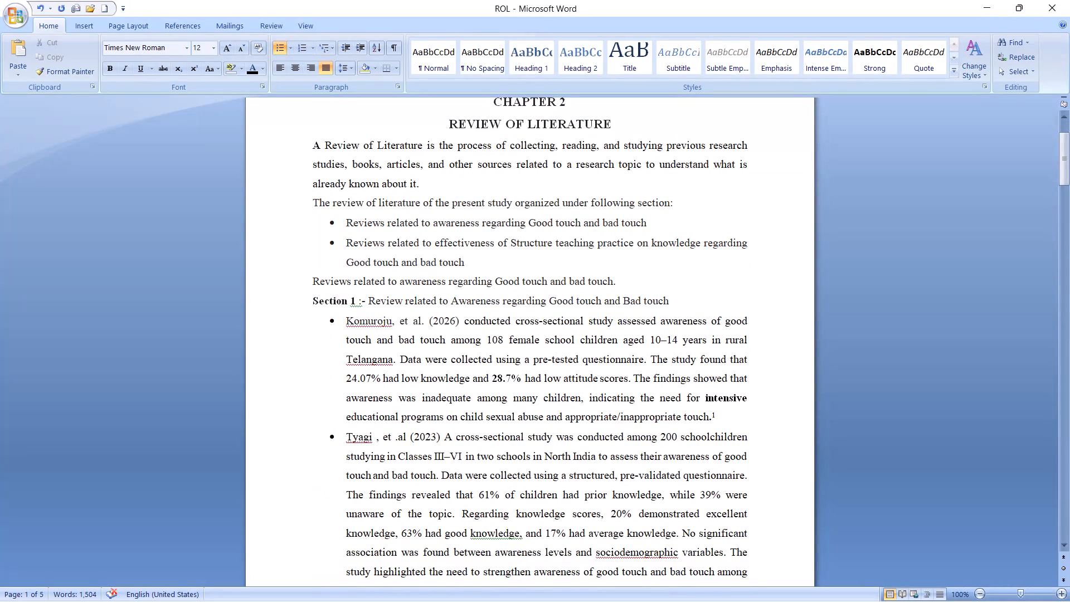
pyautogui.moveTo(701, 391); pyautogui.dragTo(736, 391)
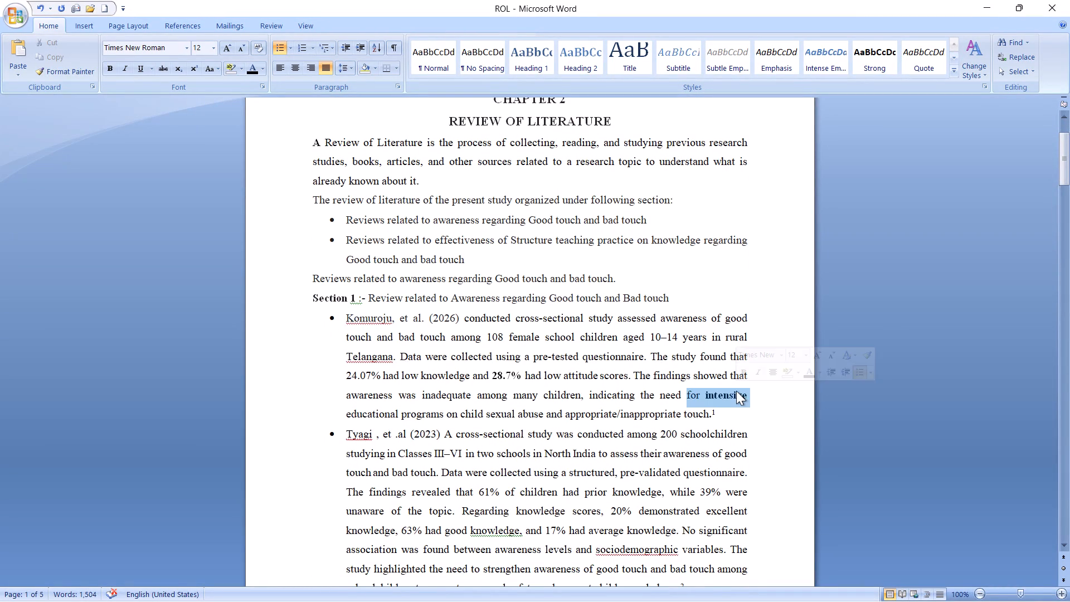
pyautogui.click(771, 406)
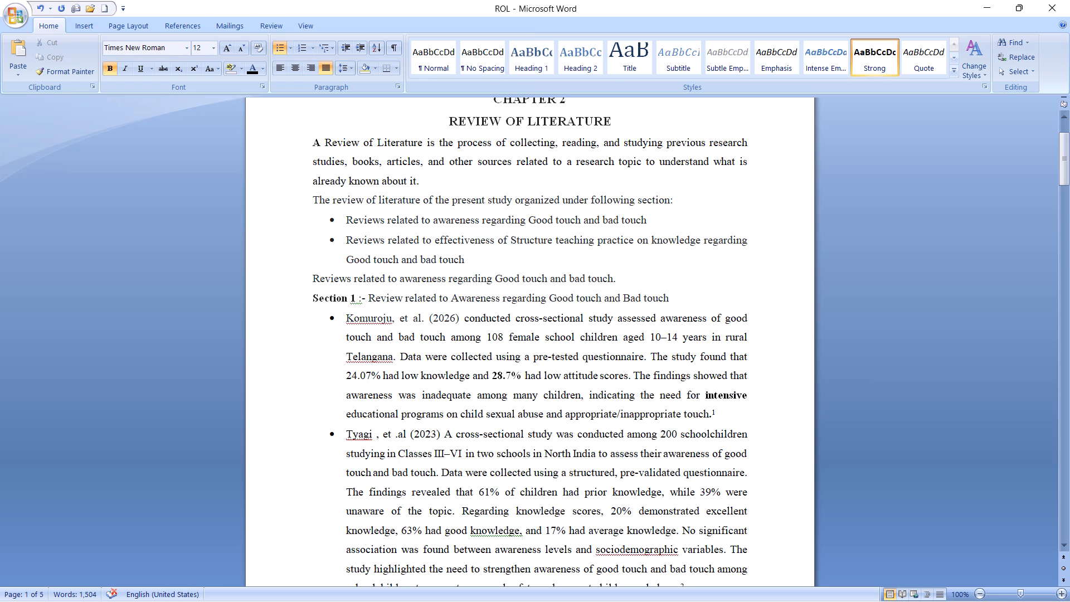
pyautogui.moveTo(702, 396); pyautogui.dragTo(741, 396)
pyautogui.click(737, 396)
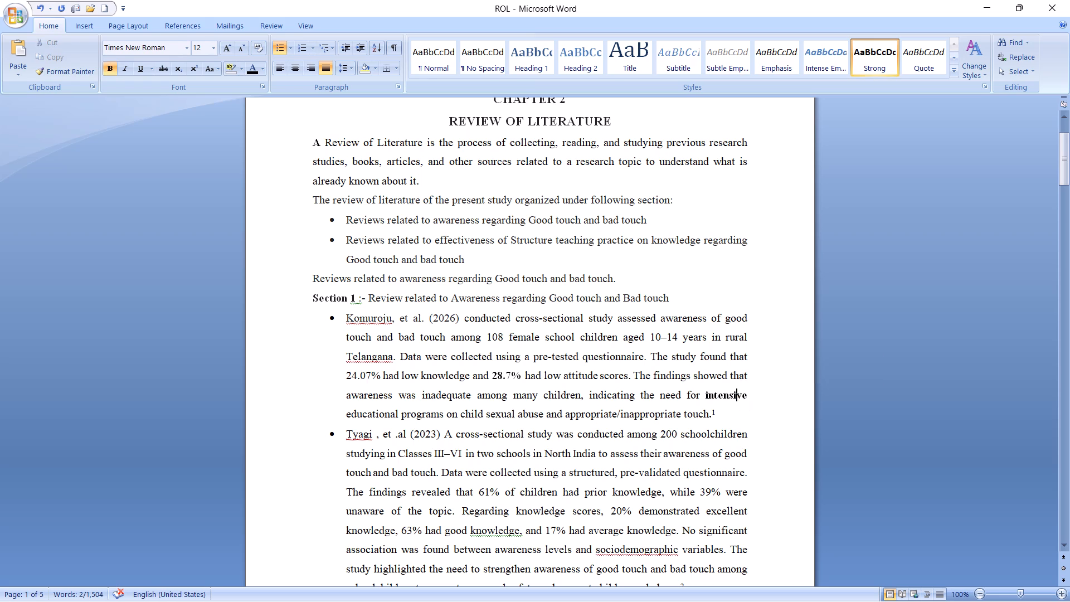
pyautogui.click(724, 397)
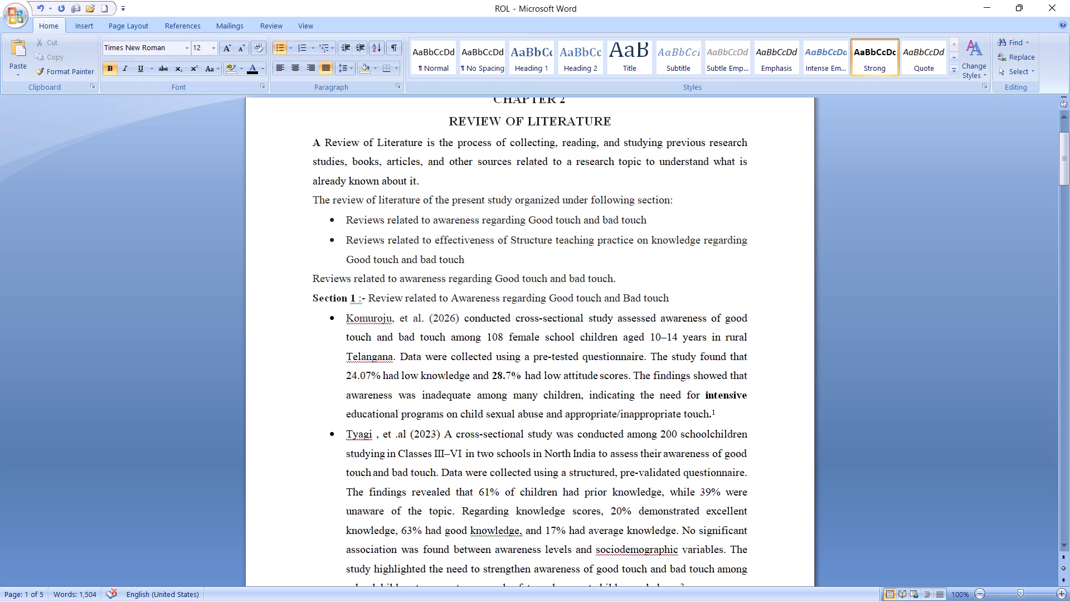
pyautogui.moveTo(706, 396); pyautogui.dragTo(707, 395)
pyautogui.moveTo(707, 395); pyautogui.dragTo(747, 395)
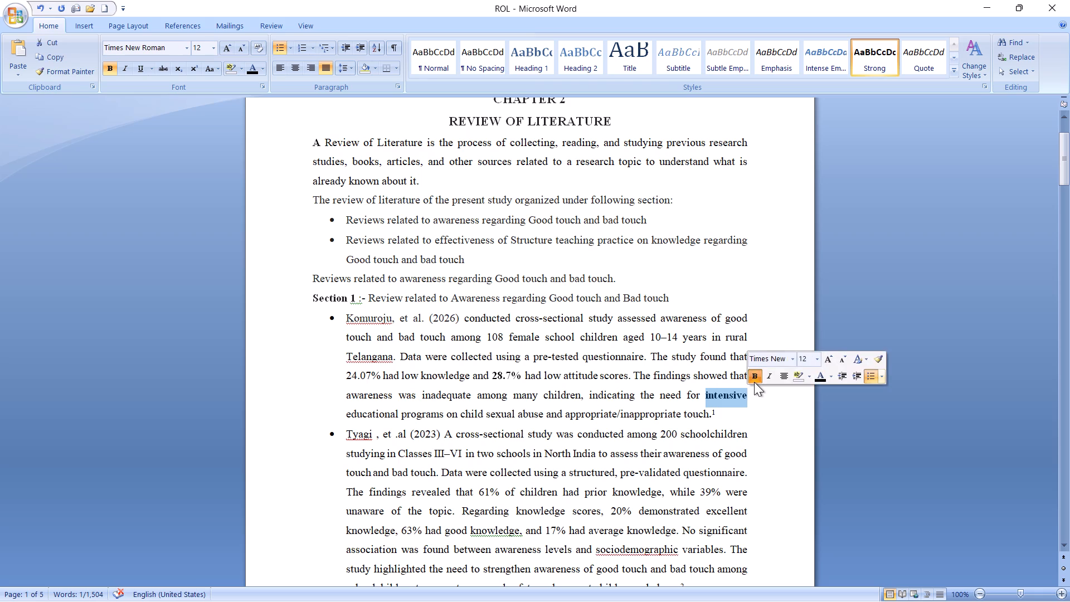
pyautogui.click(755, 381)
# Remove the bold from the author and year citation that opens the first study summary in Section 2.
pyautogui.scroll(-3, 689, 448)
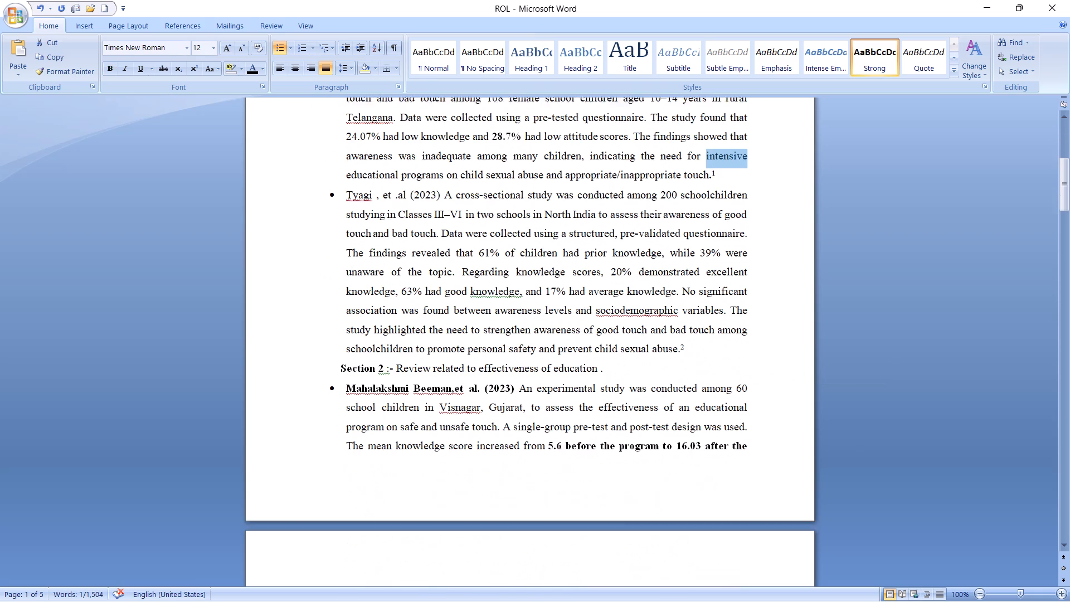
pyautogui.scroll(2, 597, 435)
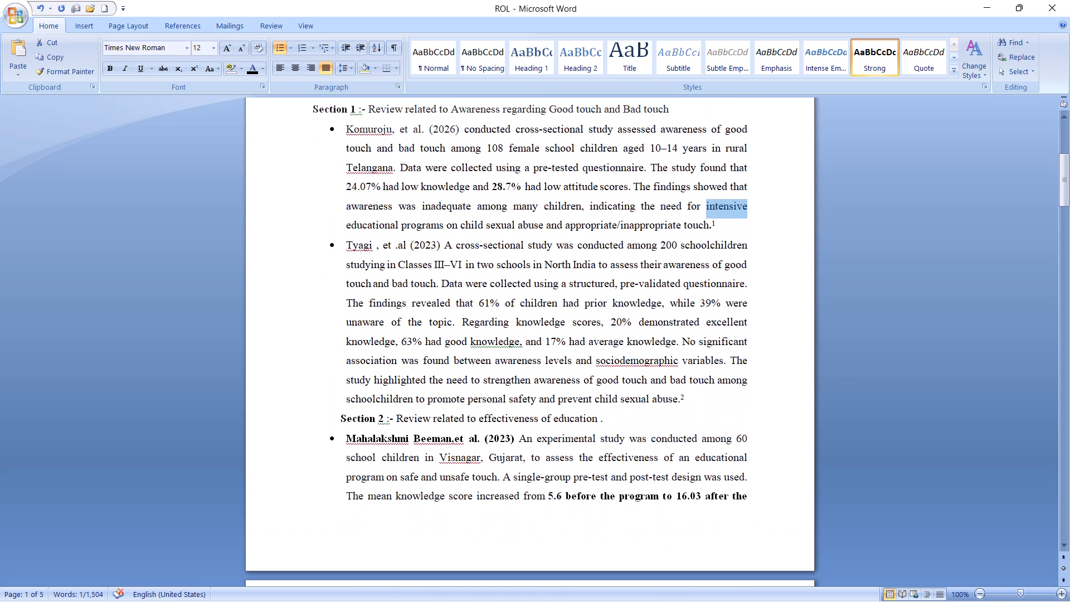
pyautogui.scroll(-1, 597, 435)
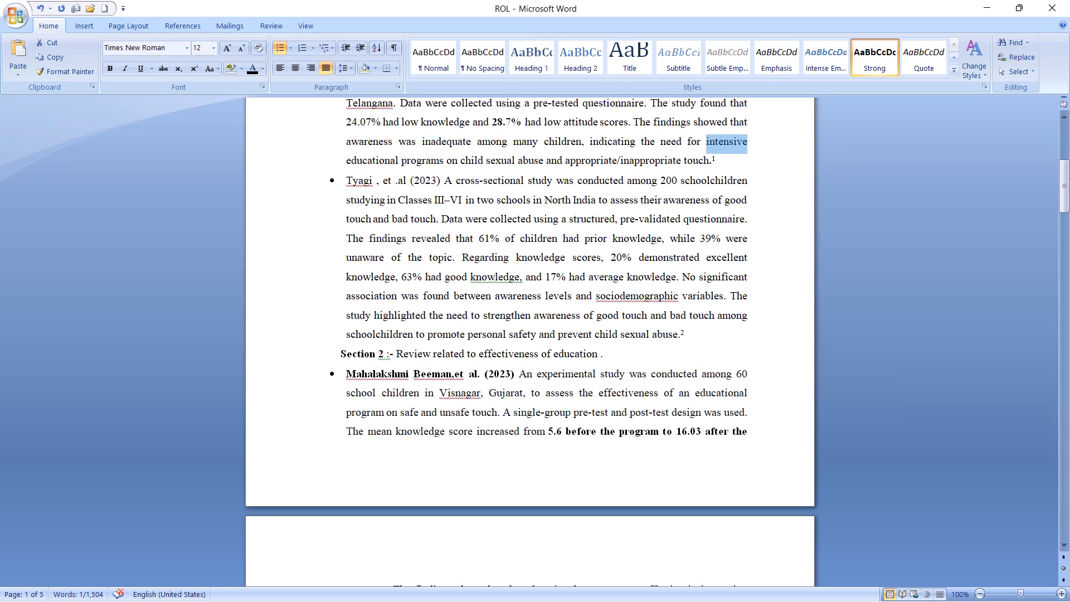
pyautogui.moveTo(344, 373); pyautogui.dragTo(508, 375)
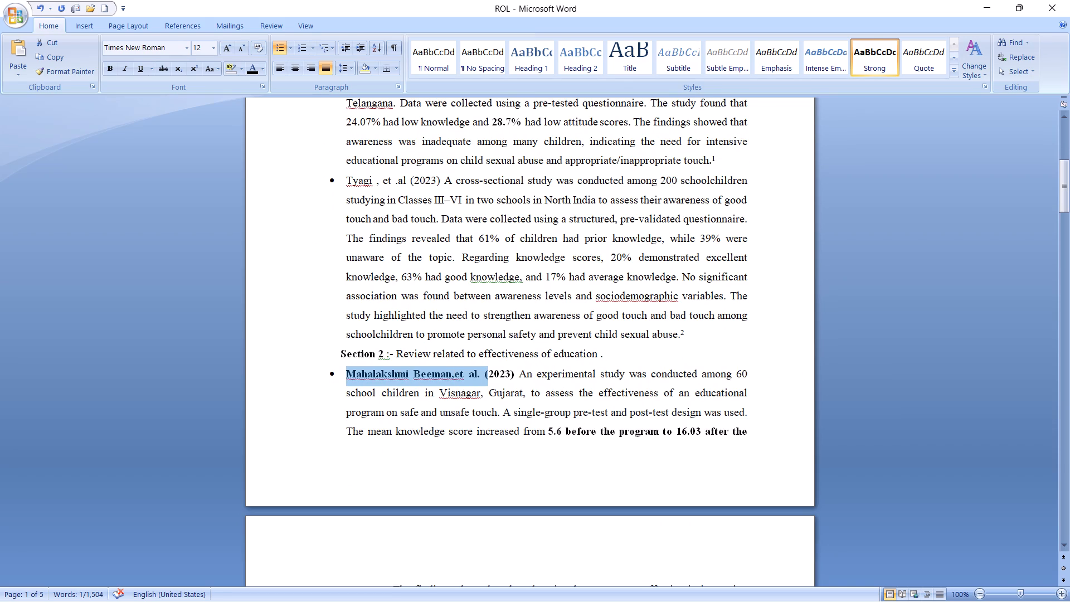
pyautogui.moveTo(508, 375); pyautogui.dragTo(514, 375)
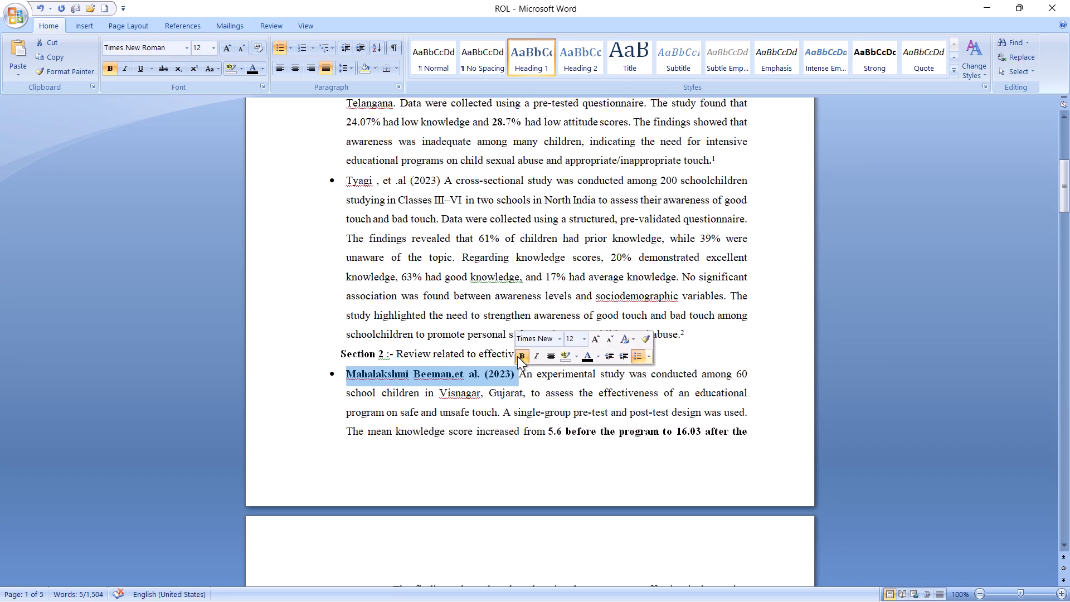
pyautogui.click(517, 356)
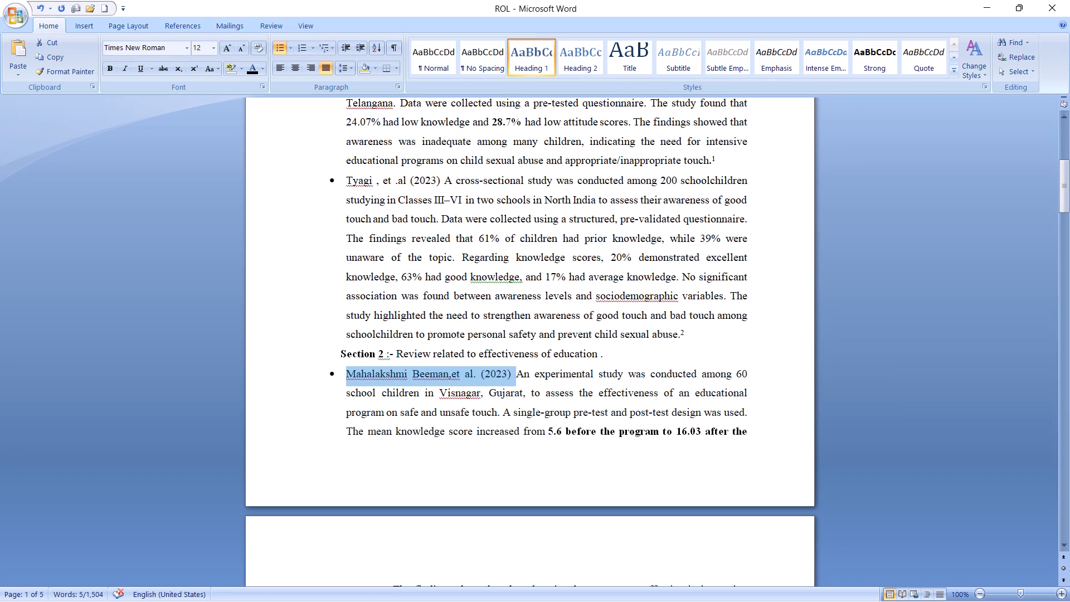
# Remove the bold from "5.6 before the program to 16.03 after the program" in the first Section 2 summary, across the page break.
pyautogui.moveTo(547, 429); pyautogui.dragTo(726, 424)
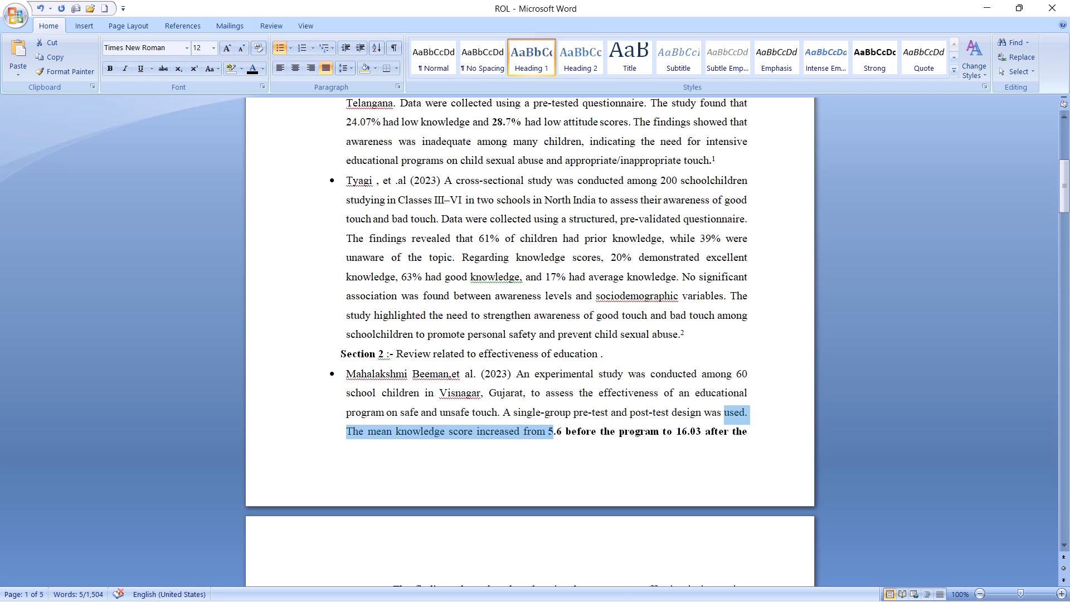
pyautogui.moveTo(726, 424); pyautogui.dragTo(742, 434)
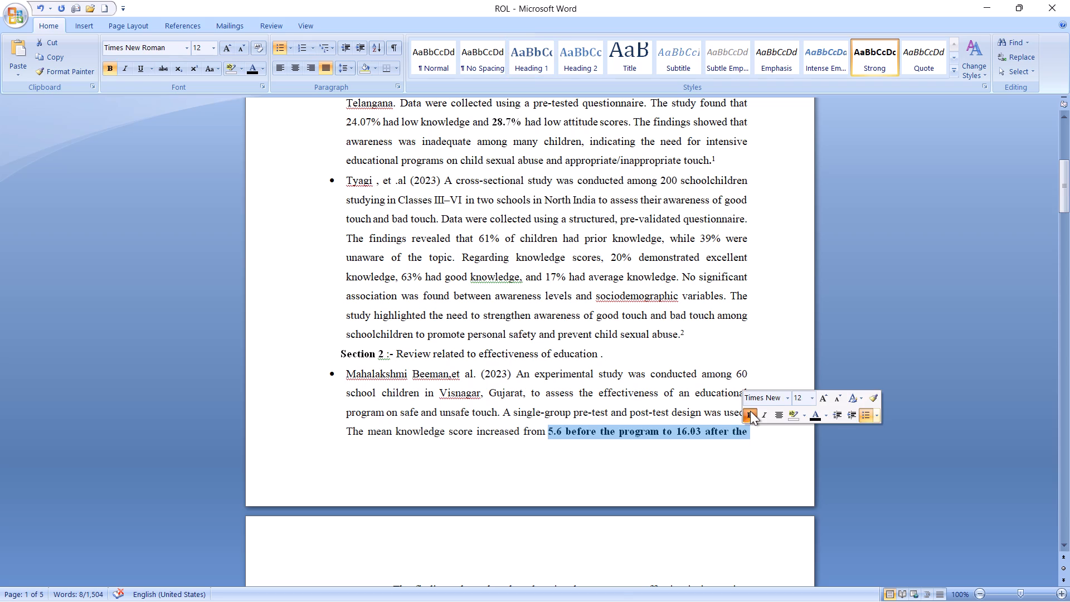
pyautogui.click(750, 411)
pyautogui.scroll(-6, 639, 455)
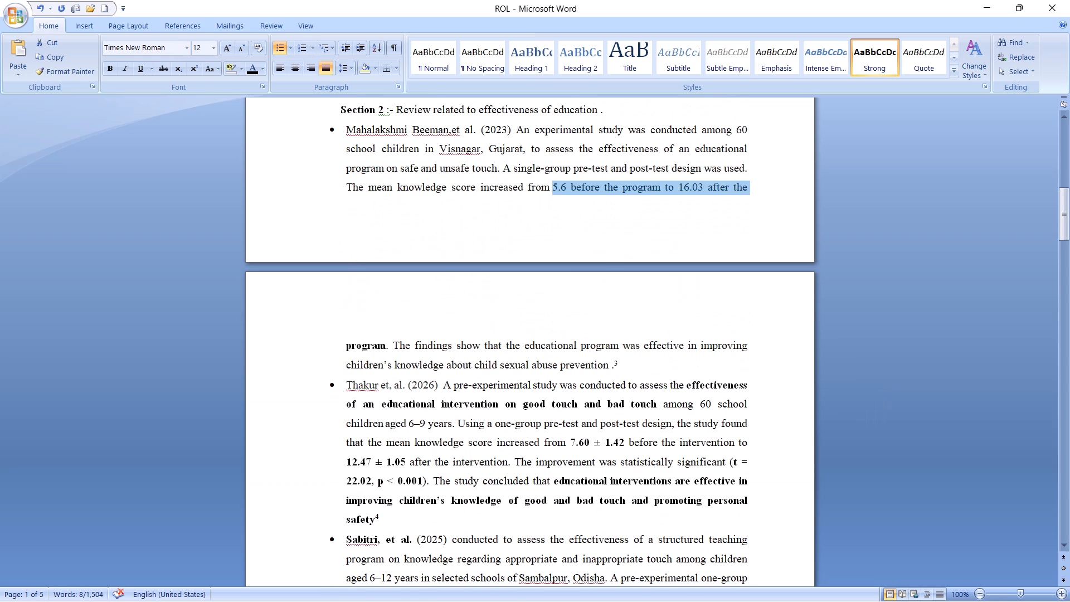
pyautogui.moveTo(341, 346); pyautogui.dragTo(382, 347)
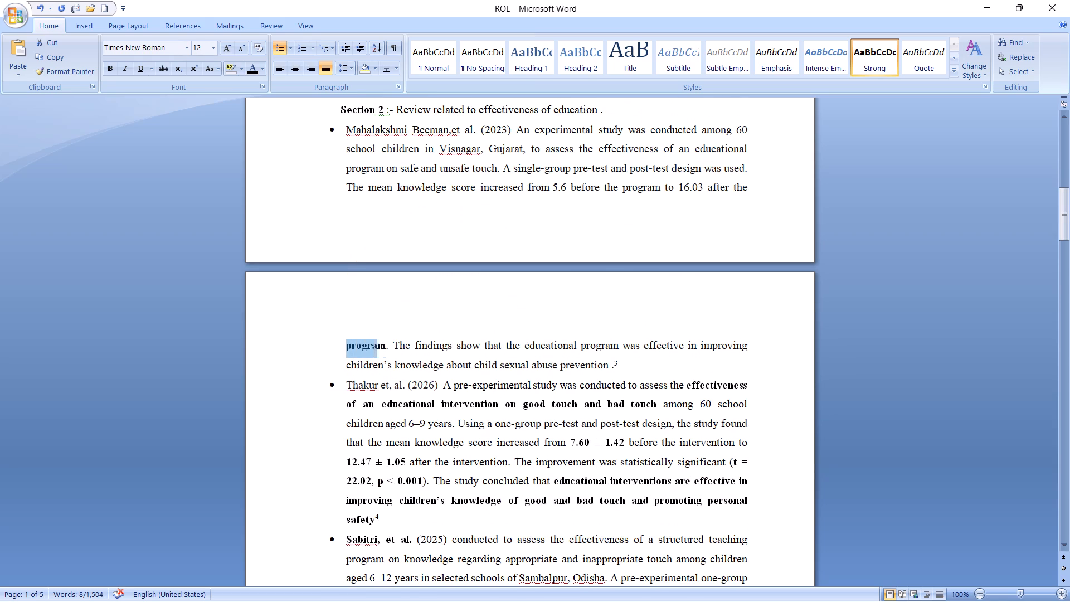
pyautogui.moveTo(382, 347); pyautogui.dragTo(385, 348)
pyautogui.click(391, 338)
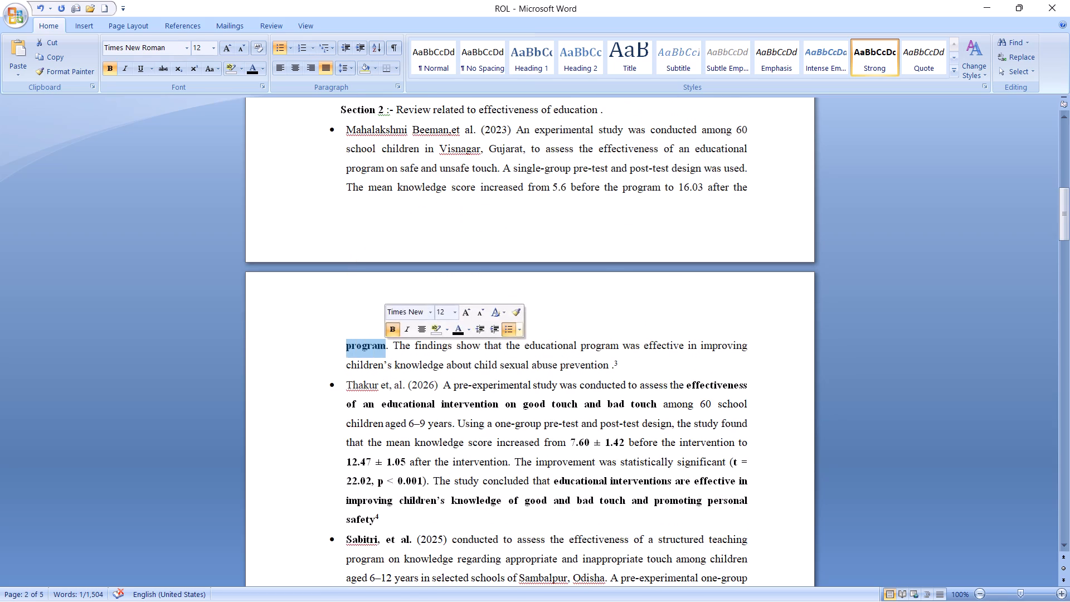
pyautogui.moveTo(387, 344); pyautogui.dragTo(379, 342)
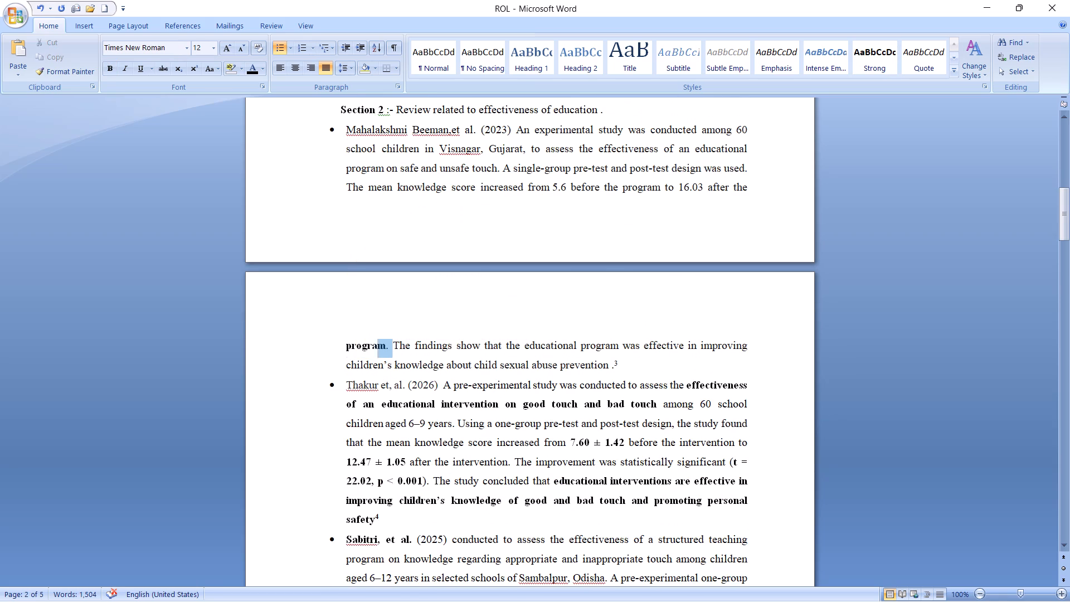
pyautogui.moveTo(379, 342); pyautogui.dragTo(352, 346)
pyautogui.click(363, 328)
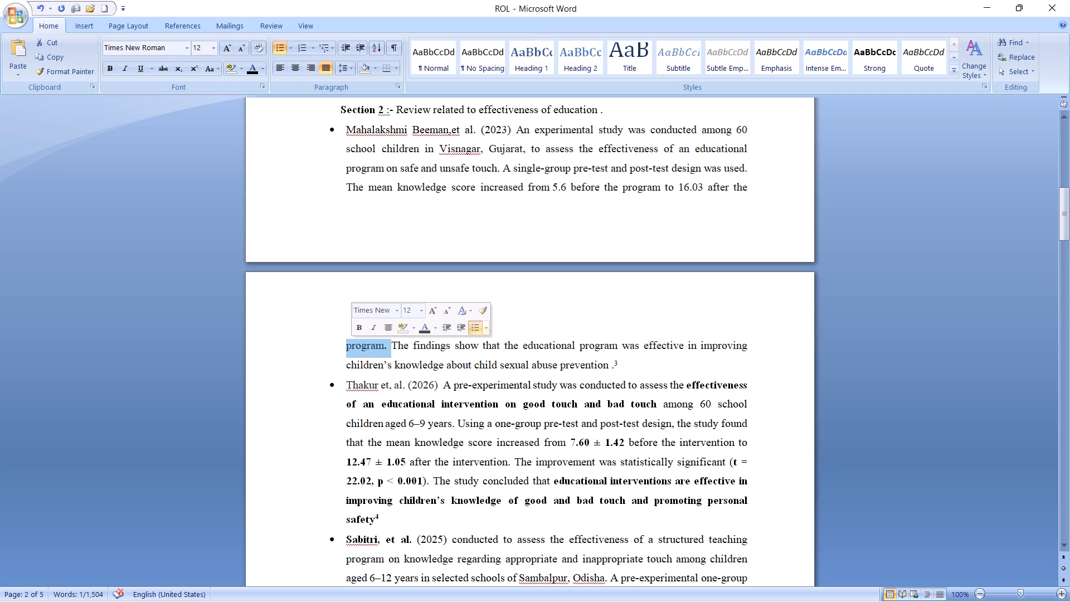
# Remove the bold from "effectiveness of an educational intervention on good touch and bad touch" in the Thakur et al. (2026) summary.
pyautogui.moveTo(684, 384); pyautogui.dragTo(664, 408)
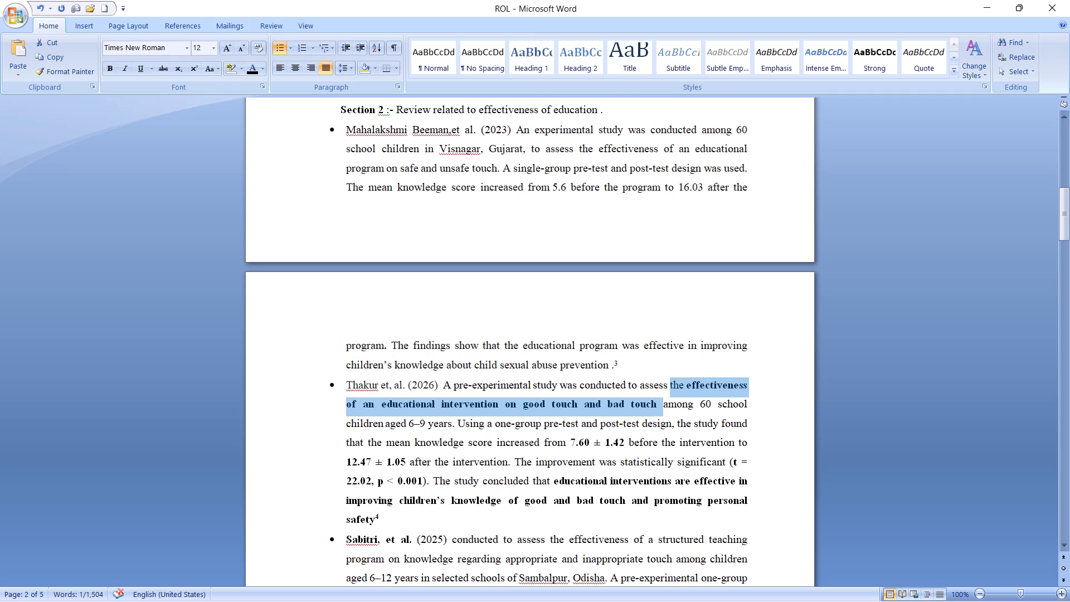
pyautogui.moveTo(664, 408); pyautogui.dragTo(658, 407)
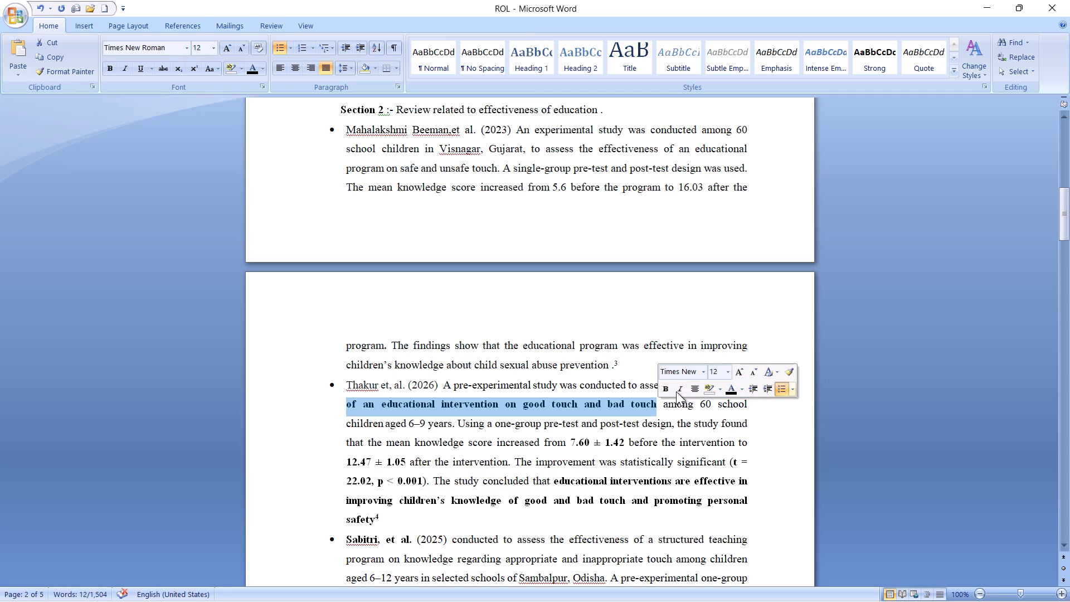
pyautogui.click(670, 392)
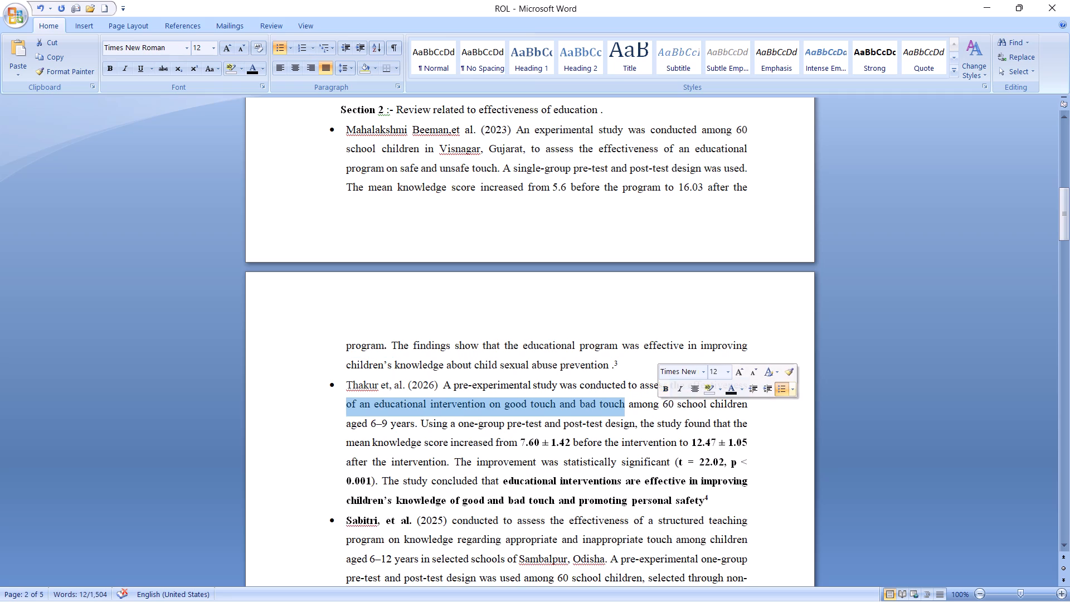
# Remove the bold from the concluding phrase "educational interventions are effective in improving children's knowledge… promoting personal safety" in the Thakur et al. (2026) summary.
pyautogui.click(789, 463)
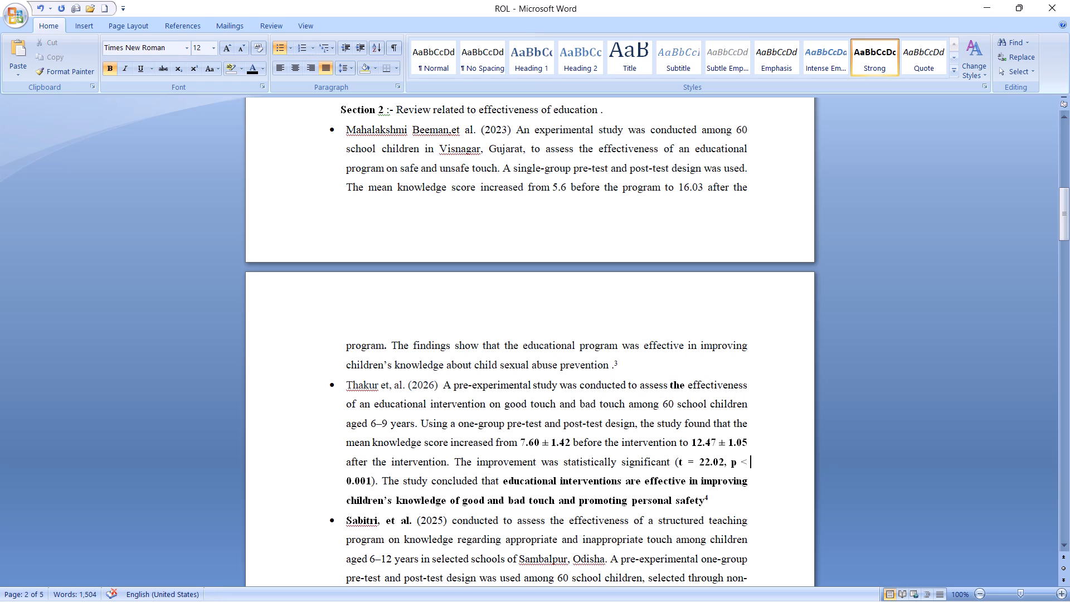
pyautogui.moveTo(501, 480); pyautogui.dragTo(702, 501)
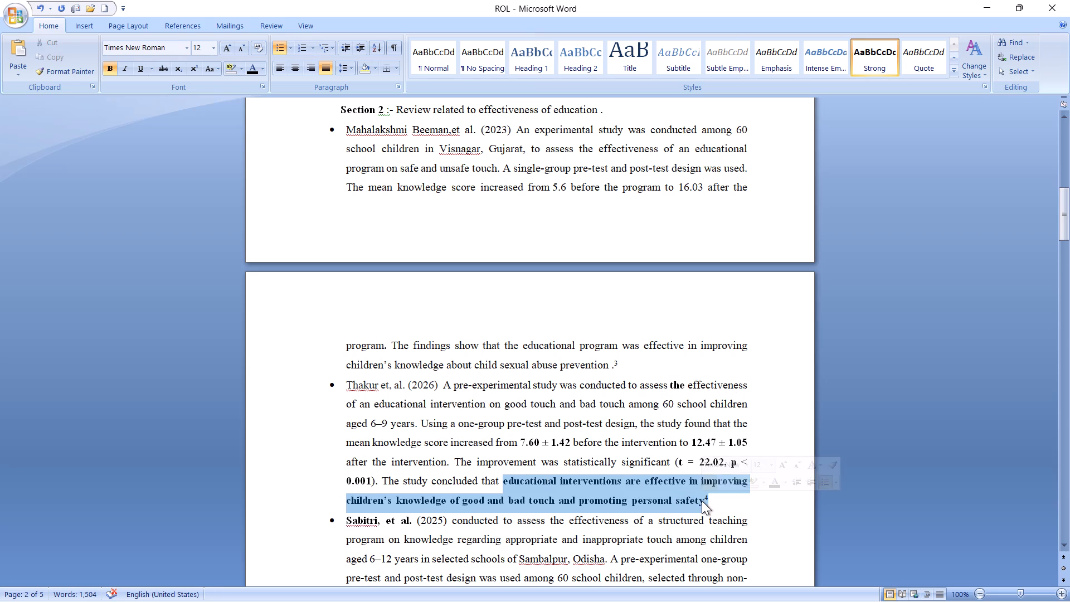
pyautogui.click(714, 482)
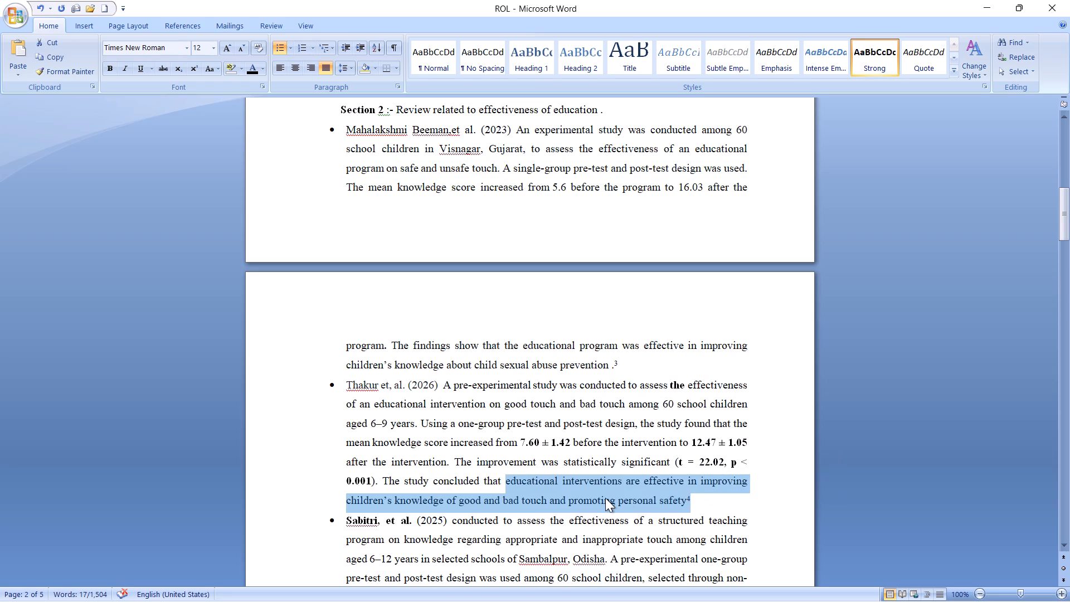
# Remove the bold from the author citation "Sabitri, et al." that opens the 2025 Sambalpur, Odisha study summary.
pyautogui.scroll(-2, 605, 498)
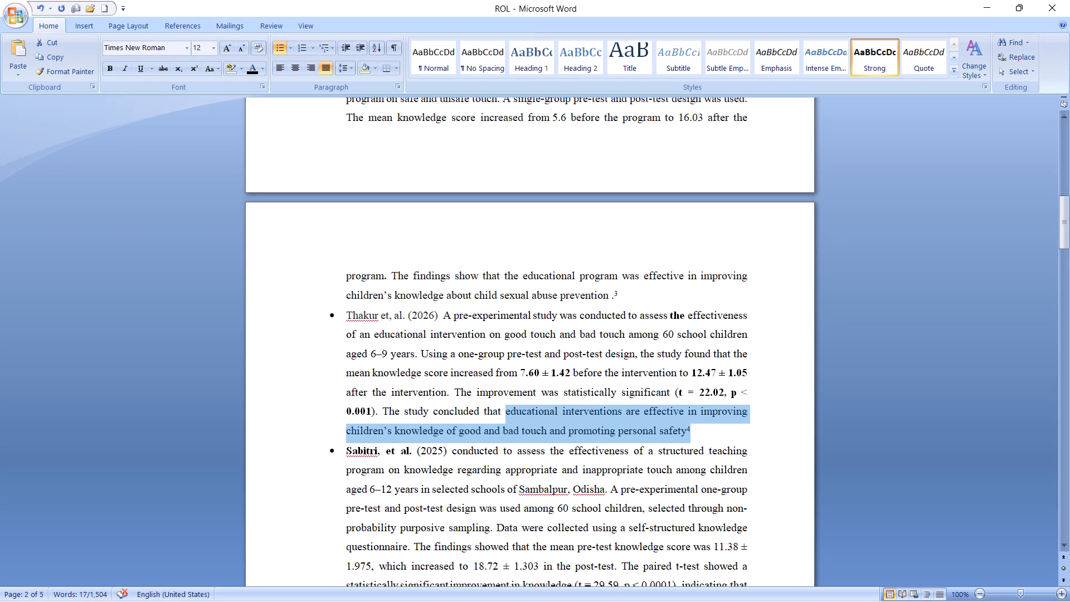
pyautogui.moveTo(344, 453); pyautogui.dragTo(411, 453)
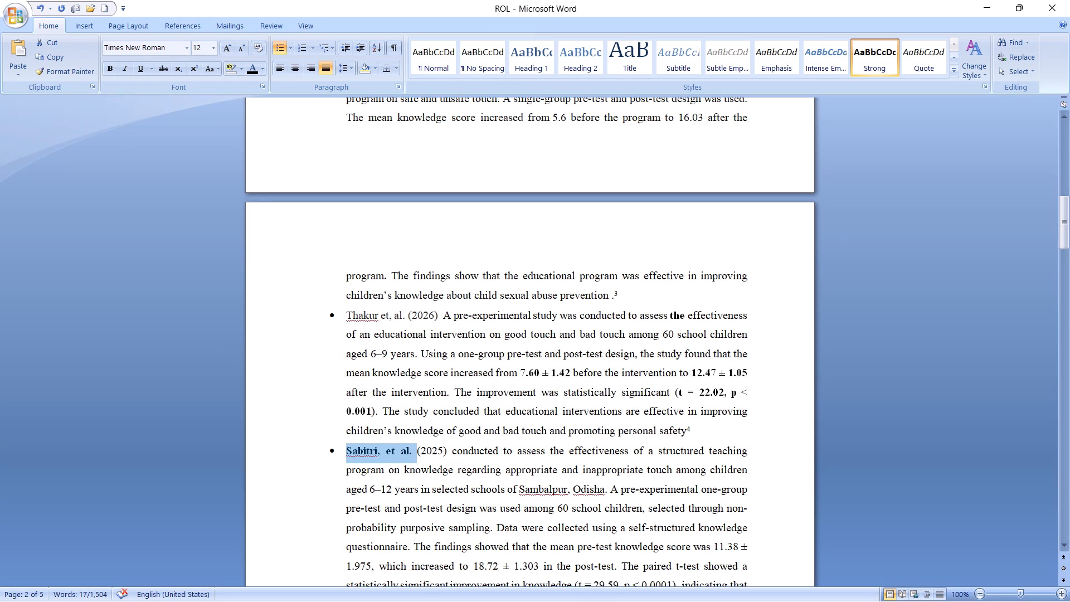
pyautogui.moveTo(411, 453); pyautogui.dragTo(414, 453)
pyautogui.click(419, 437)
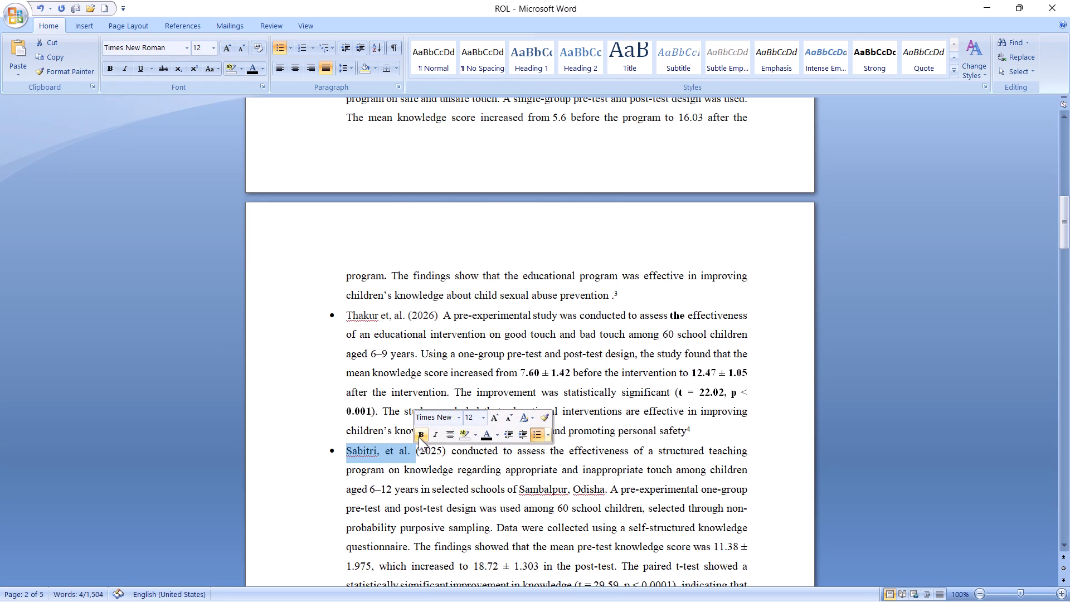
# Remove the bold from the citation "Lalhmingmawii , et al. (2026)" that opens the next Section 2 study summary.
pyautogui.scroll(-6, 404, 494)
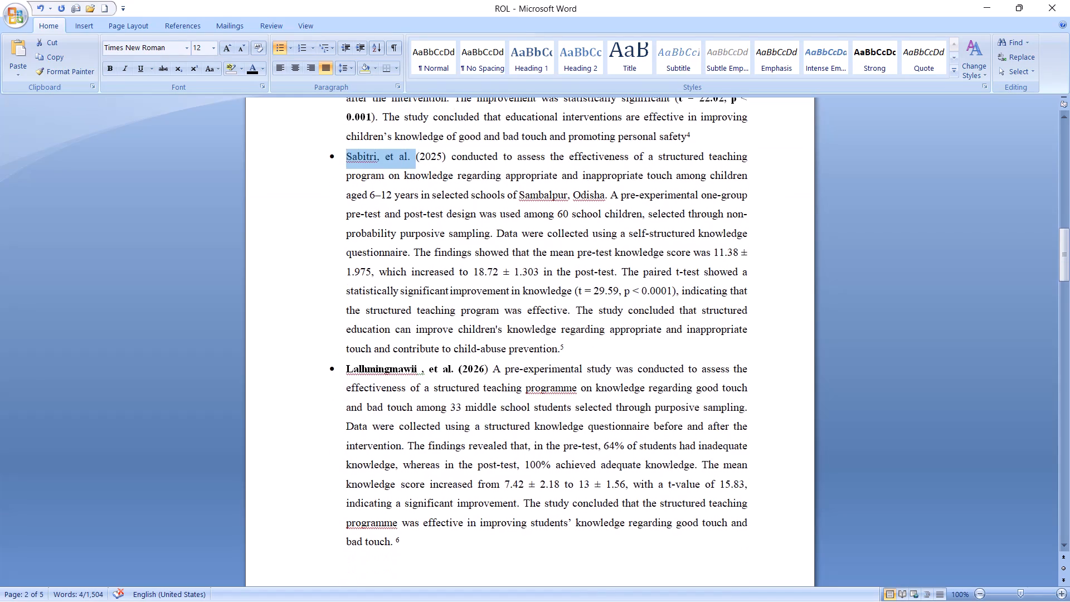
pyautogui.scroll(-1, 404, 494)
pyautogui.moveTo(339, 369); pyautogui.dragTo(420, 373)
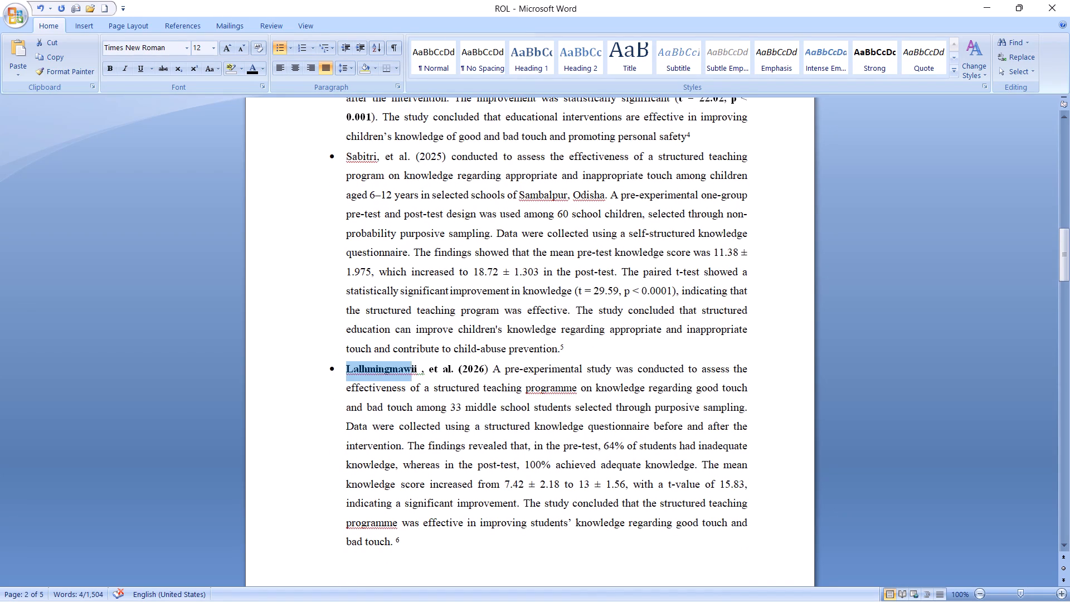
pyautogui.moveTo(420, 373); pyautogui.dragTo(489, 373)
pyautogui.click(497, 358)
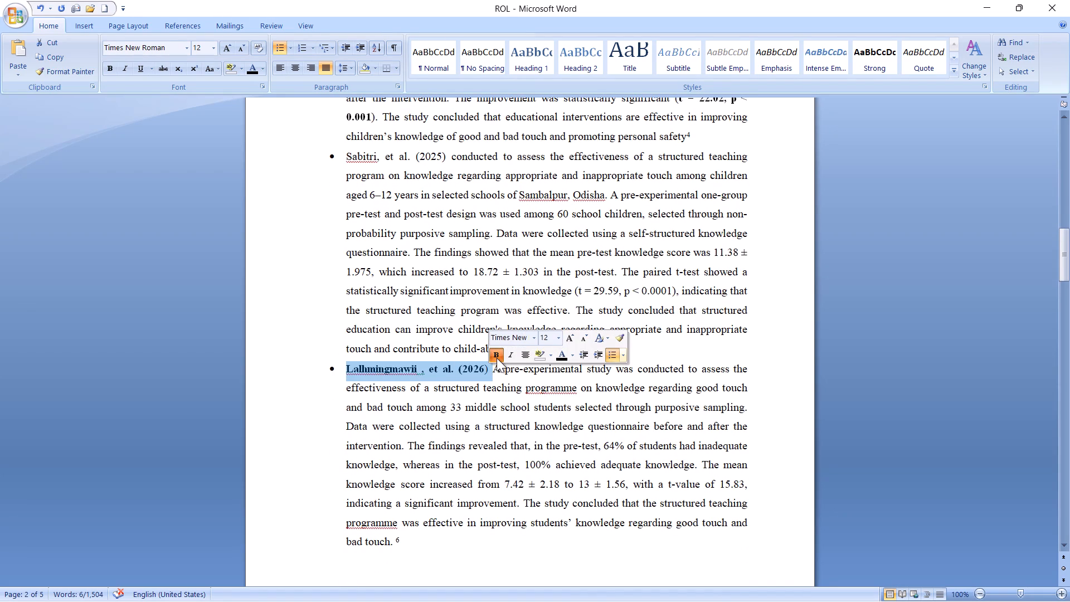
# Remove the bold from the citation "Altundag , et.al (2022)" that opens the Turkey study summary.
pyautogui.scroll(-3, 424, 442)
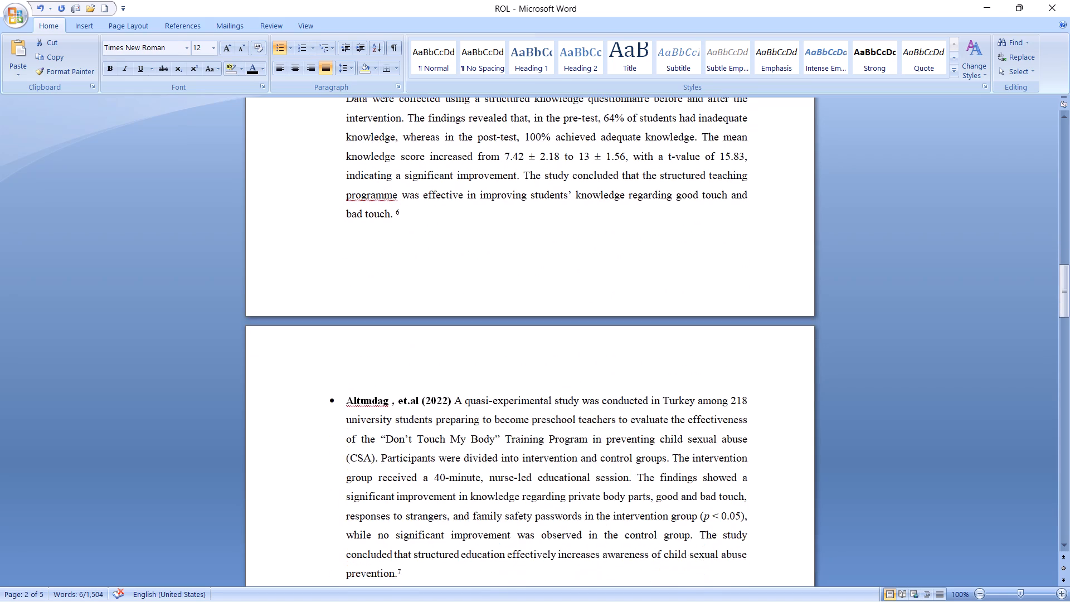
pyautogui.scroll(-1, 424, 442)
pyautogui.moveTo(342, 351); pyautogui.dragTo(451, 356)
pyautogui.click(455, 342)
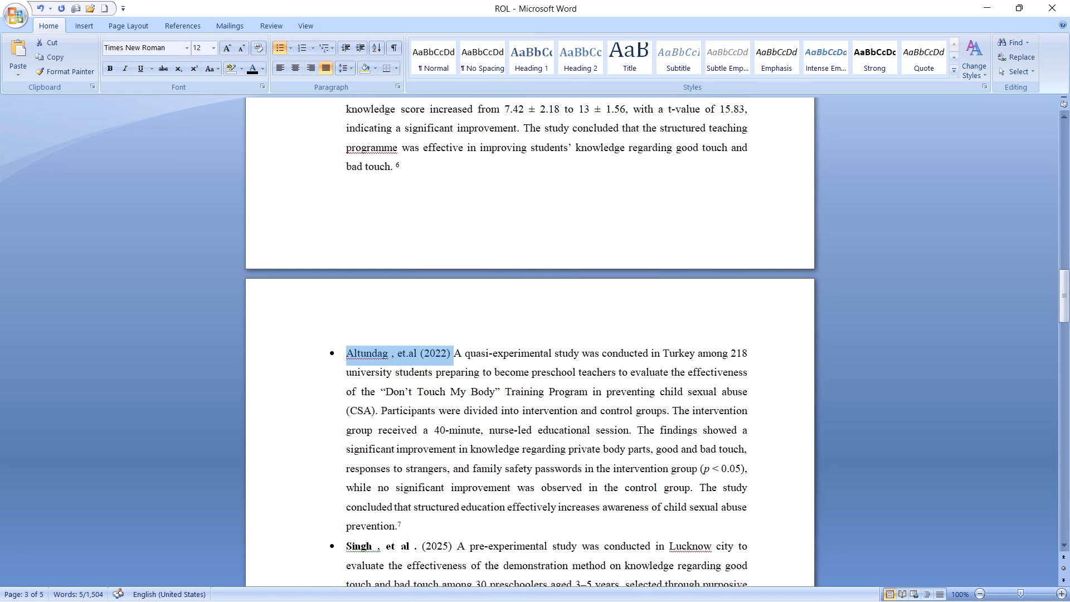
# Remove the bold from the author citation "Singh , et al ." that opens the 2025 Lucknow study summary.
pyautogui.scroll(-2, 371, 417)
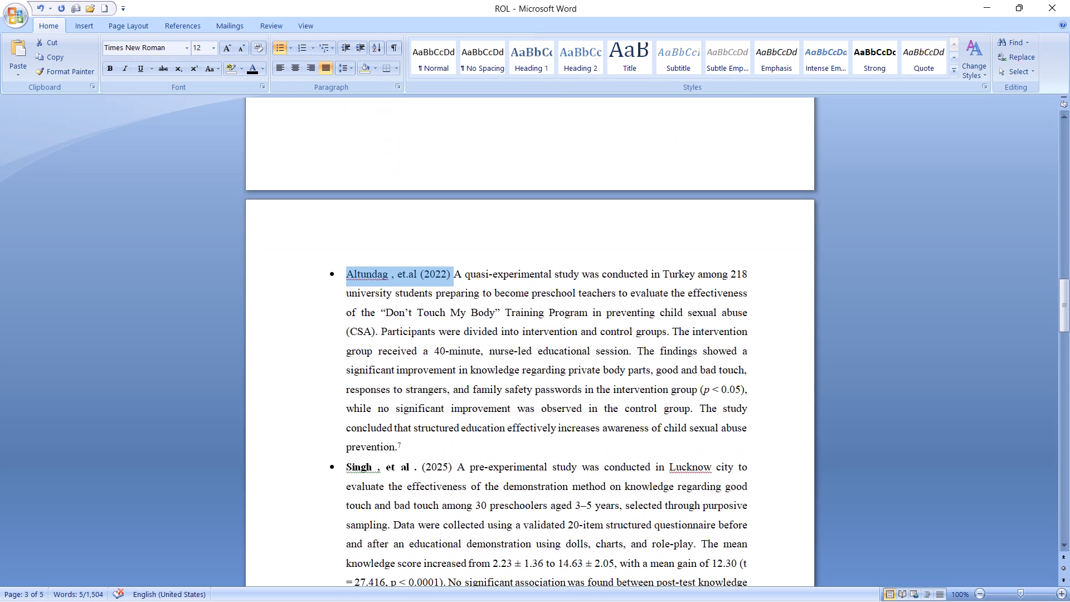
pyautogui.moveTo(344, 467); pyautogui.dragTo(415, 467)
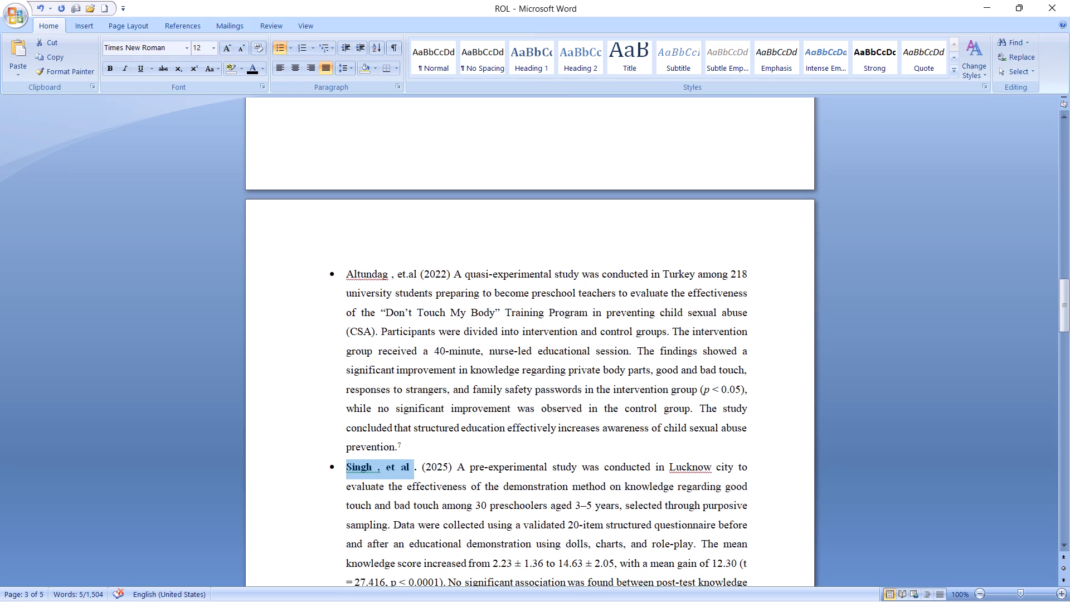
pyautogui.moveTo(415, 467); pyautogui.dragTo(416, 468)
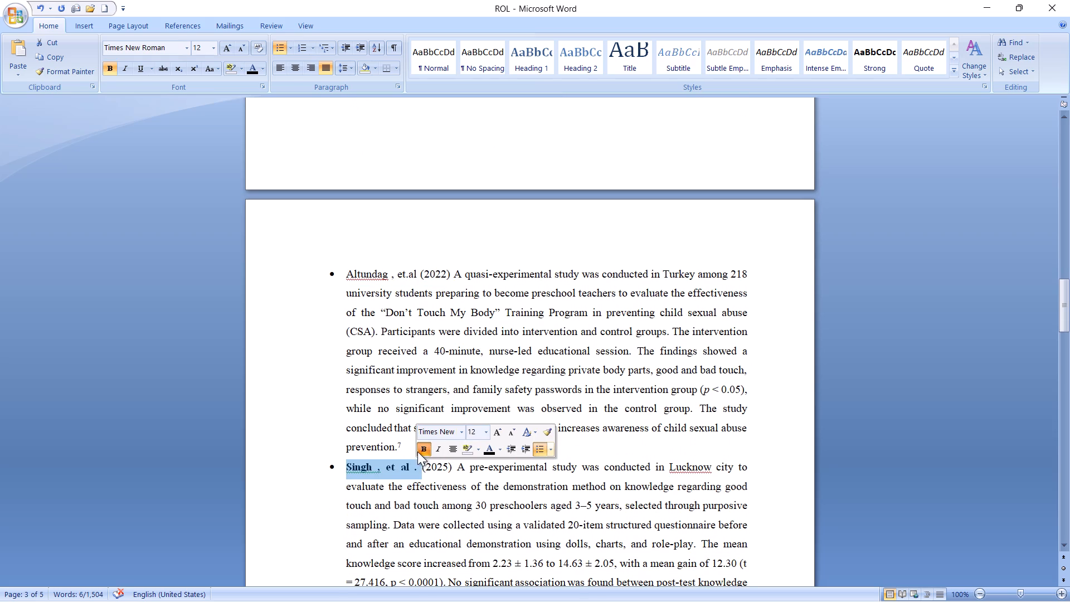
pyautogui.click(424, 445)
# Remove the bold from the citation "Babu , et al .(2023)" that opens the role-play study summary.
pyautogui.scroll(-1, 392, 497)
pyautogui.hscroll(2, 392, 497)
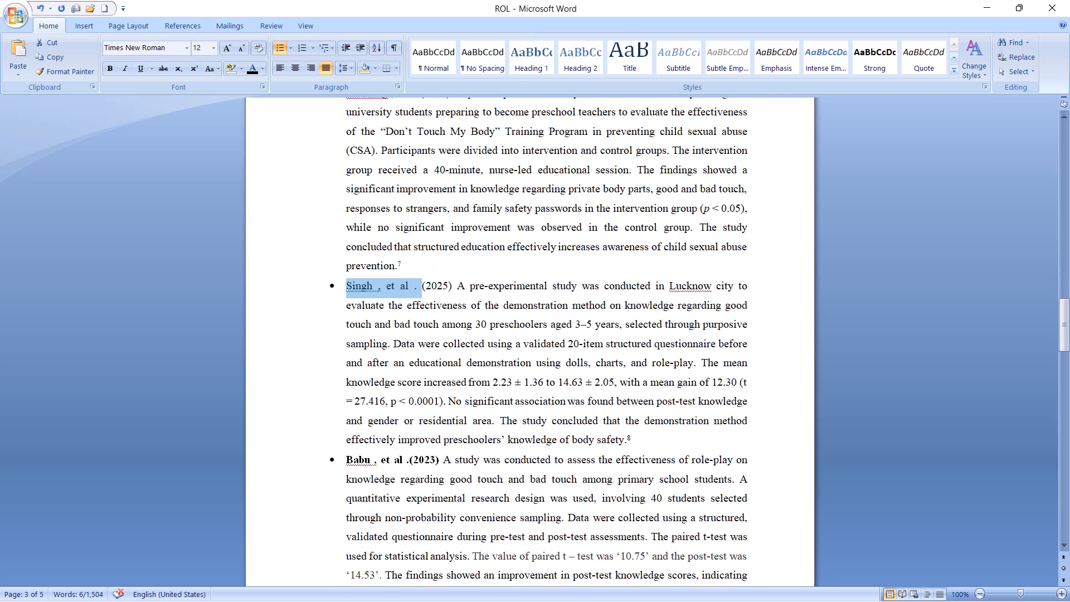
pyautogui.moveTo(342, 446); pyautogui.dragTo(413, 449)
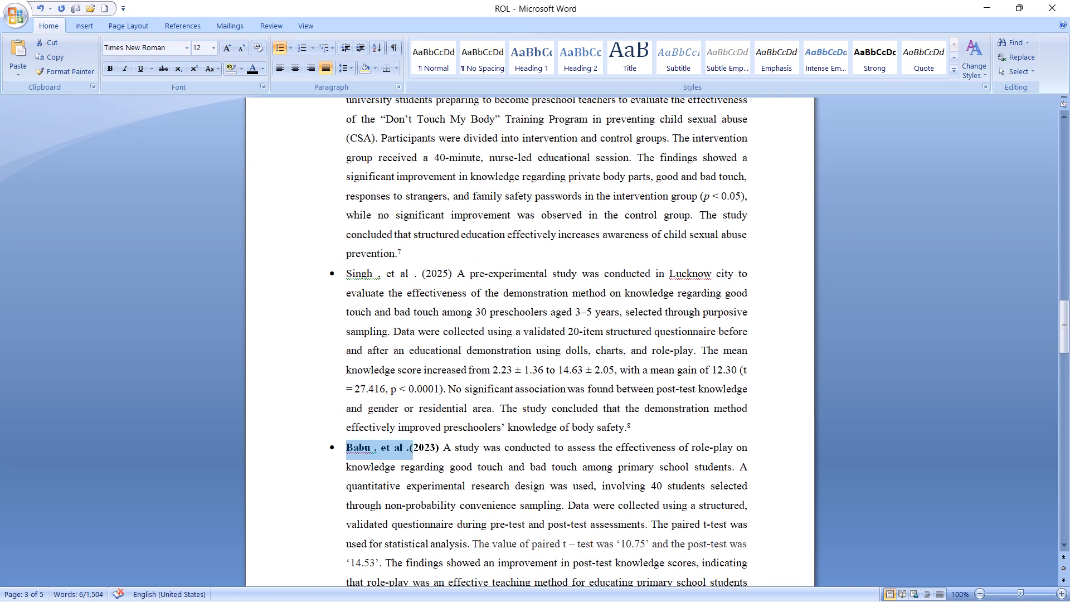
pyautogui.moveTo(413, 449); pyautogui.dragTo(440, 449)
pyautogui.click(449, 435)
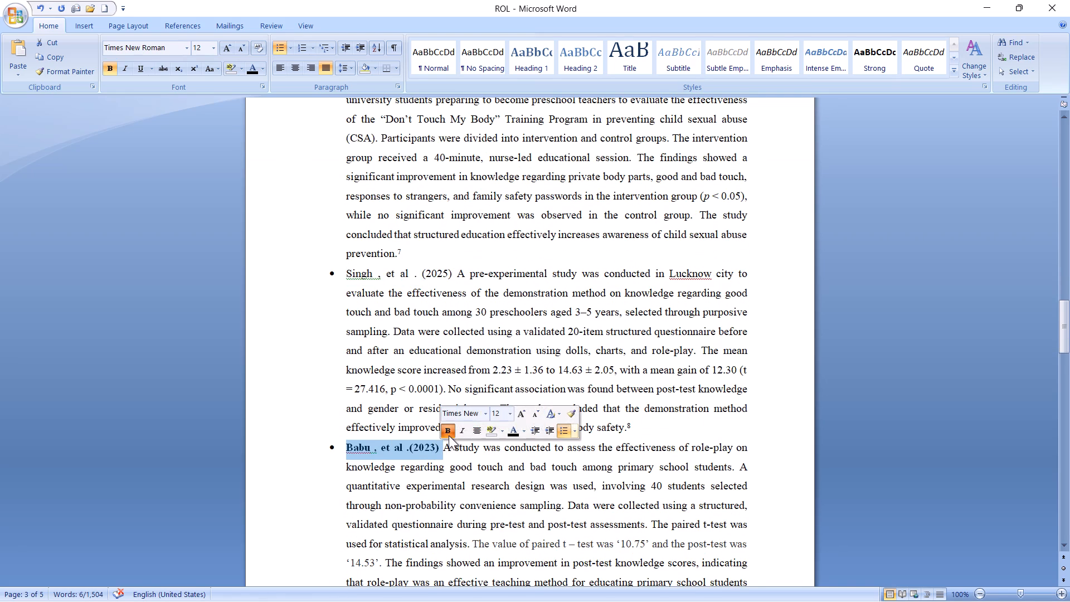
# Remove the bold from the citation "Abujamand ,et al. (2017)" that opens the last Section 2 study summary.
pyautogui.scroll(-1, 396, 507)
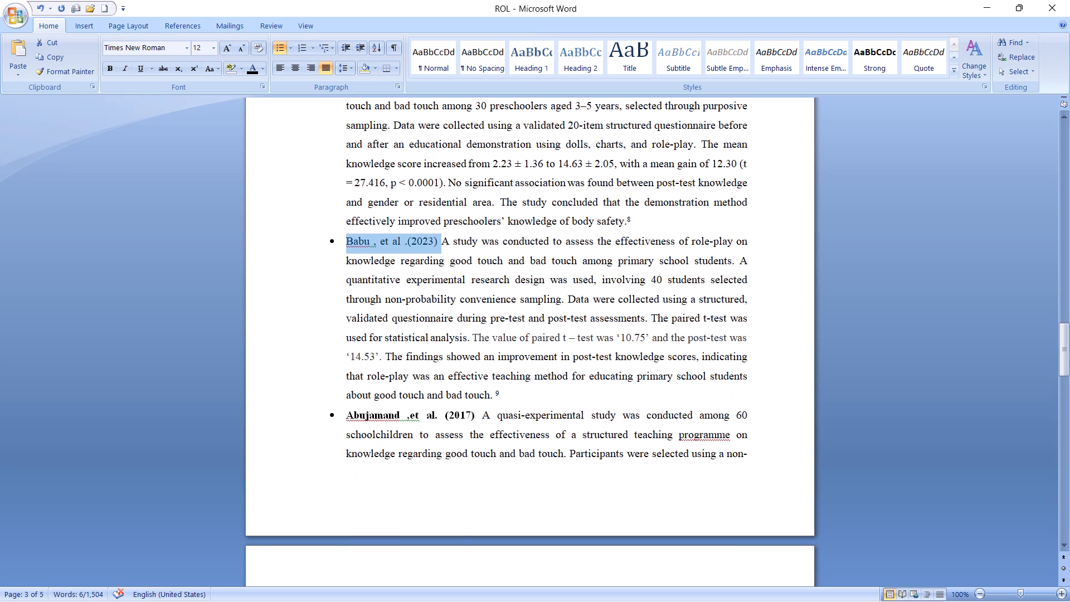
pyautogui.moveTo(343, 415); pyautogui.dragTo(476, 412)
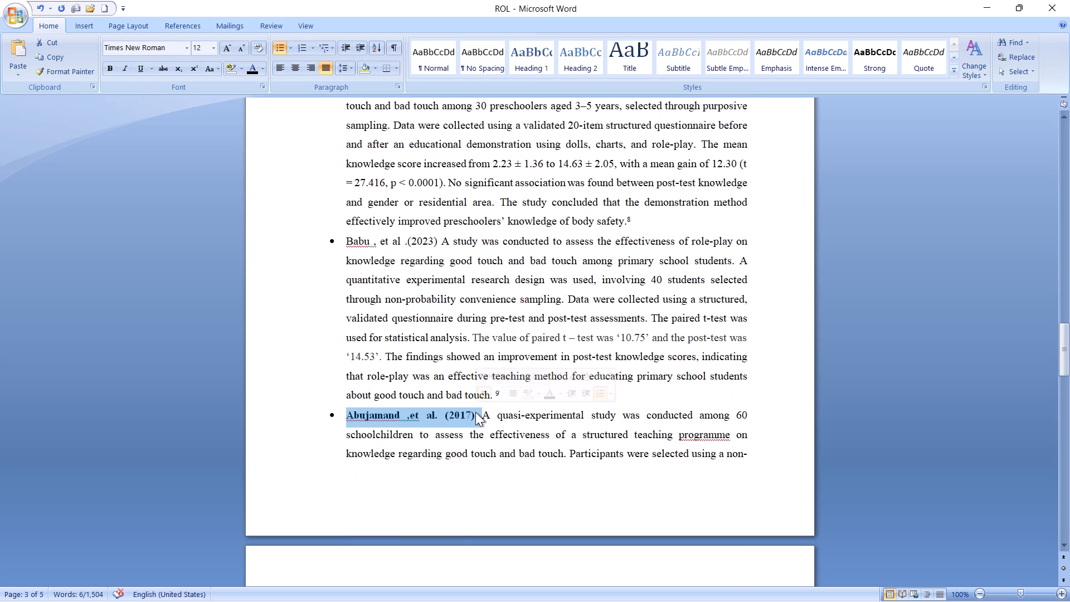
pyautogui.click(484, 395)
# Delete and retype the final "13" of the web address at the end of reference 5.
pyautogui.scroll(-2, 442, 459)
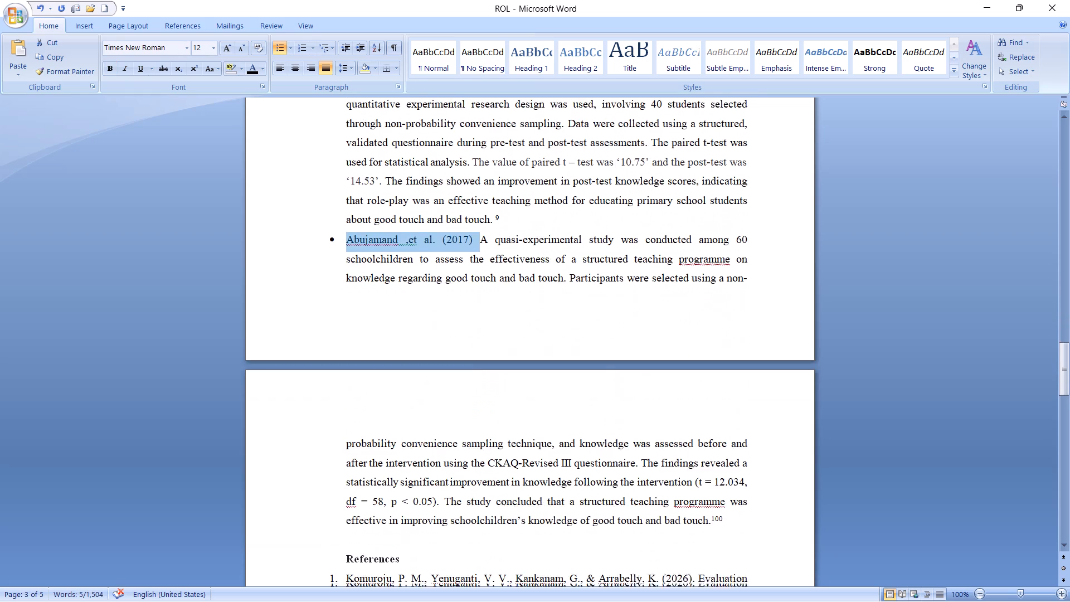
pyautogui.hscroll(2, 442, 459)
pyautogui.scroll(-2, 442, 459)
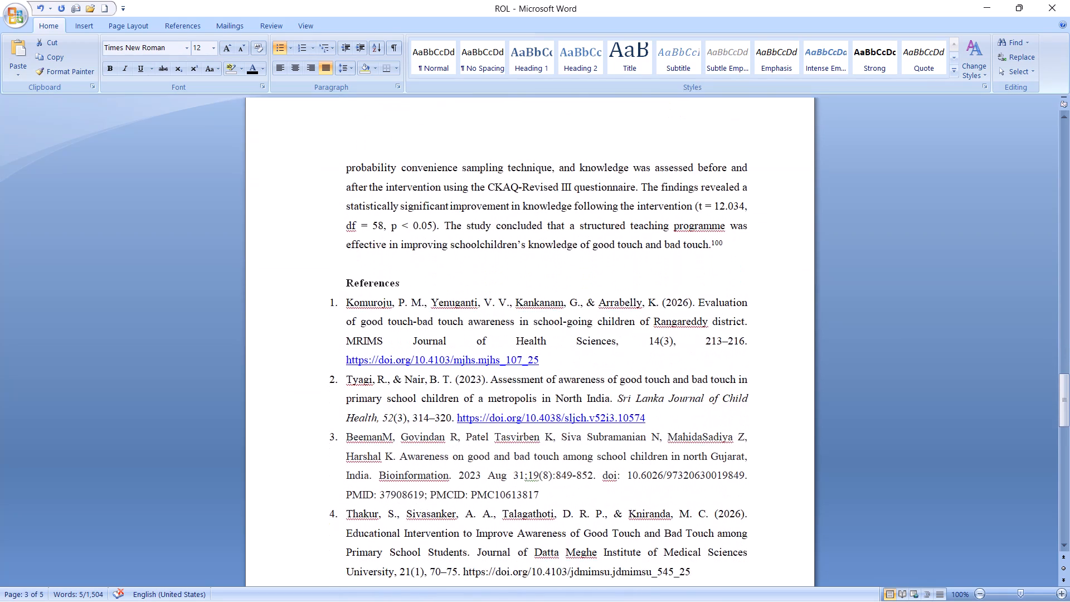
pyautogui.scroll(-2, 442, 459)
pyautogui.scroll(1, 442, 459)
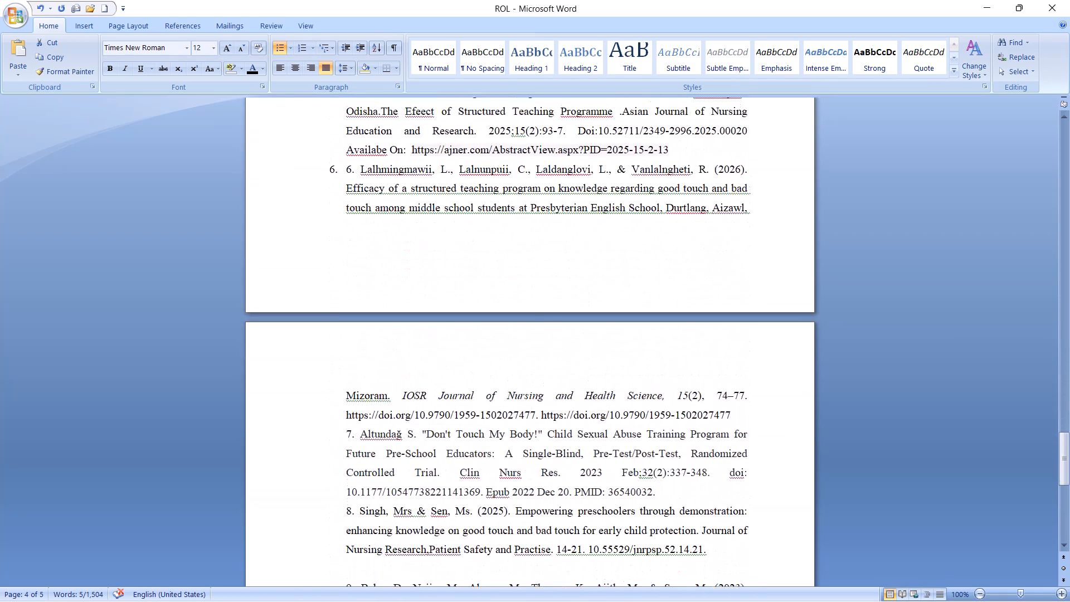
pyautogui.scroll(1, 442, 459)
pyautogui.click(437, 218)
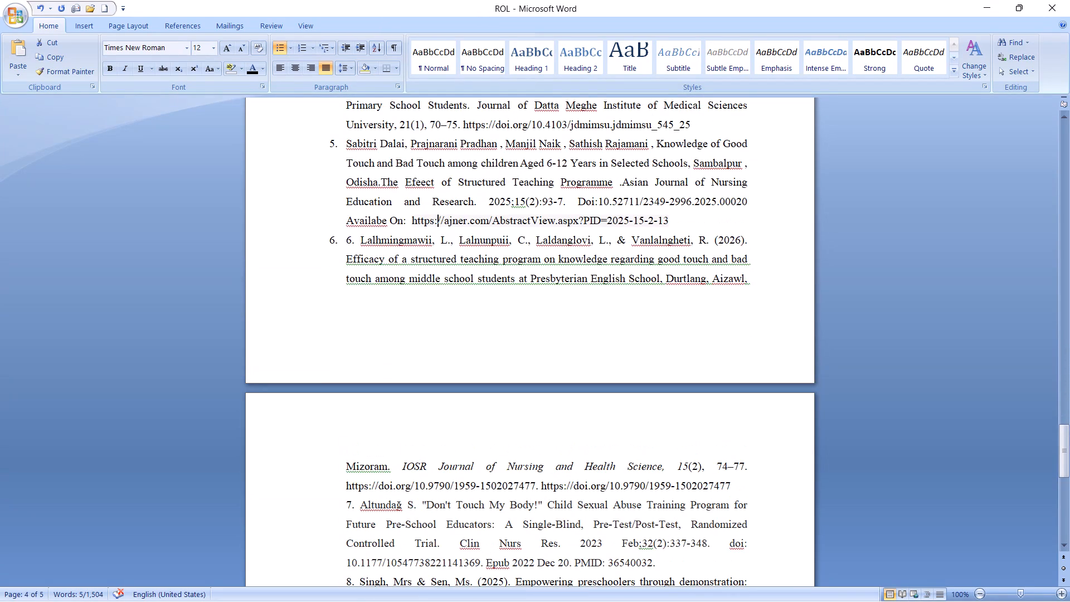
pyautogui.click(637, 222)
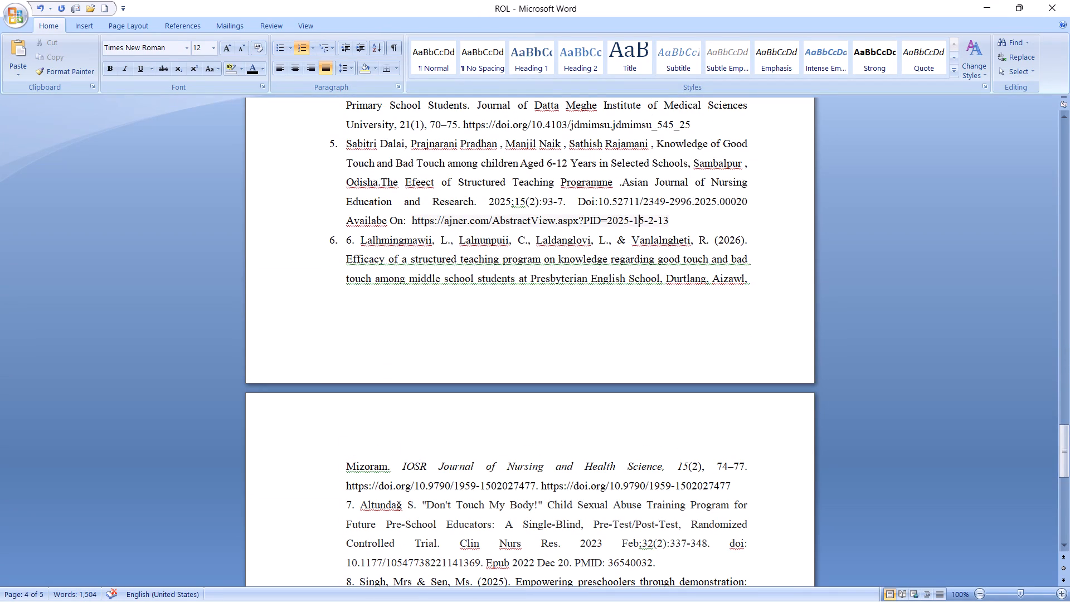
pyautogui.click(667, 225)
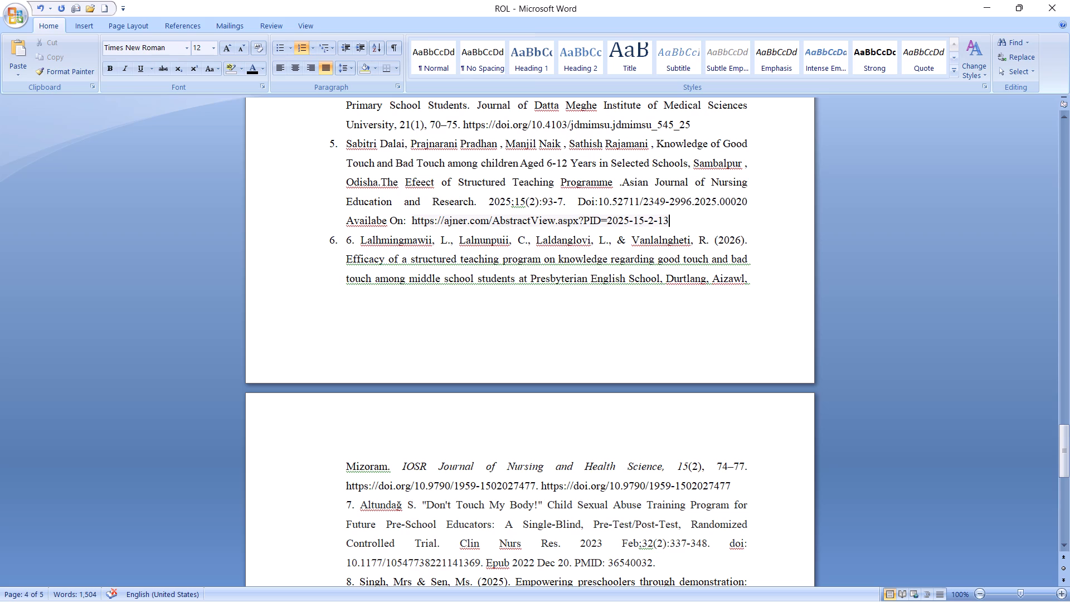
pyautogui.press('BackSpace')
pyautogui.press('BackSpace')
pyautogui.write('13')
# Remove the bold from the word "the" before "effectiveness" in the Thakur (2026) study summary.
pyautogui.scroll(-1, 625, 284)
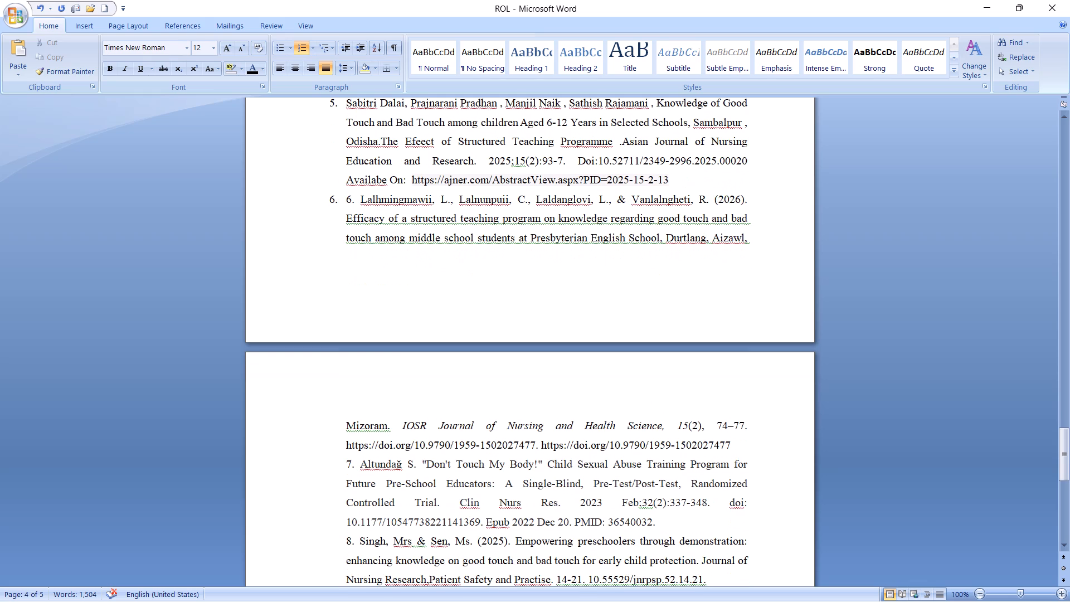
pyautogui.scroll(-4, 595, 342)
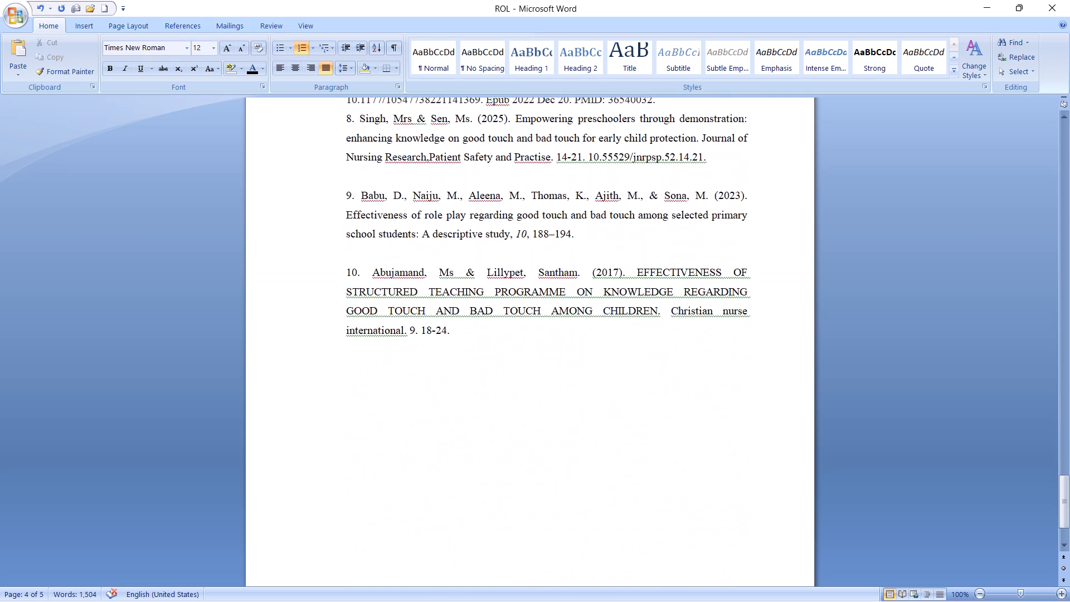
pyautogui.scroll(13, 595, 342)
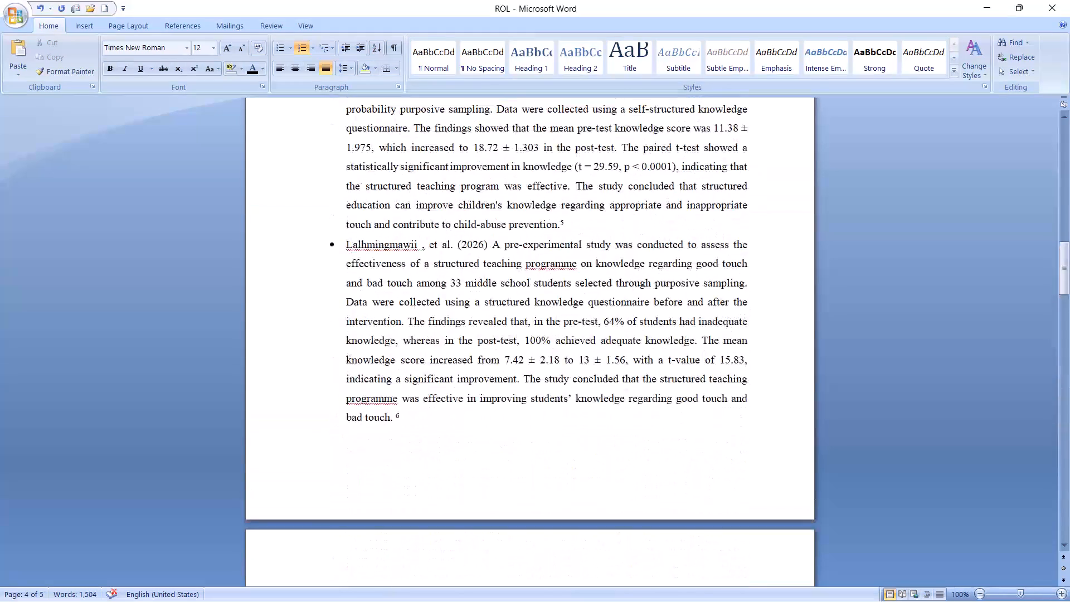
pyautogui.scroll(2, 595, 342)
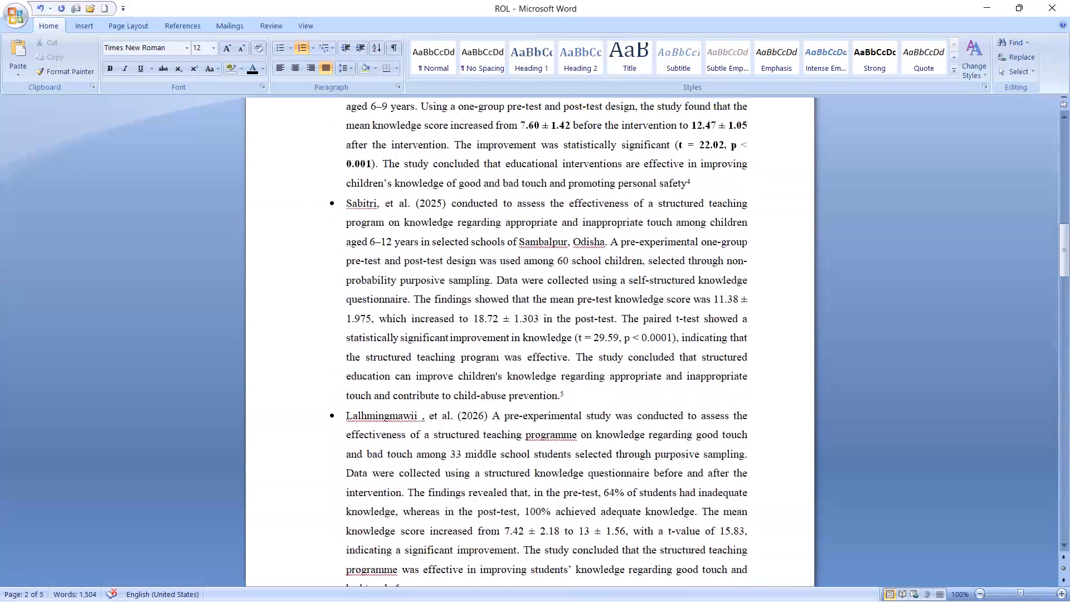
pyautogui.scroll(2, 595, 342)
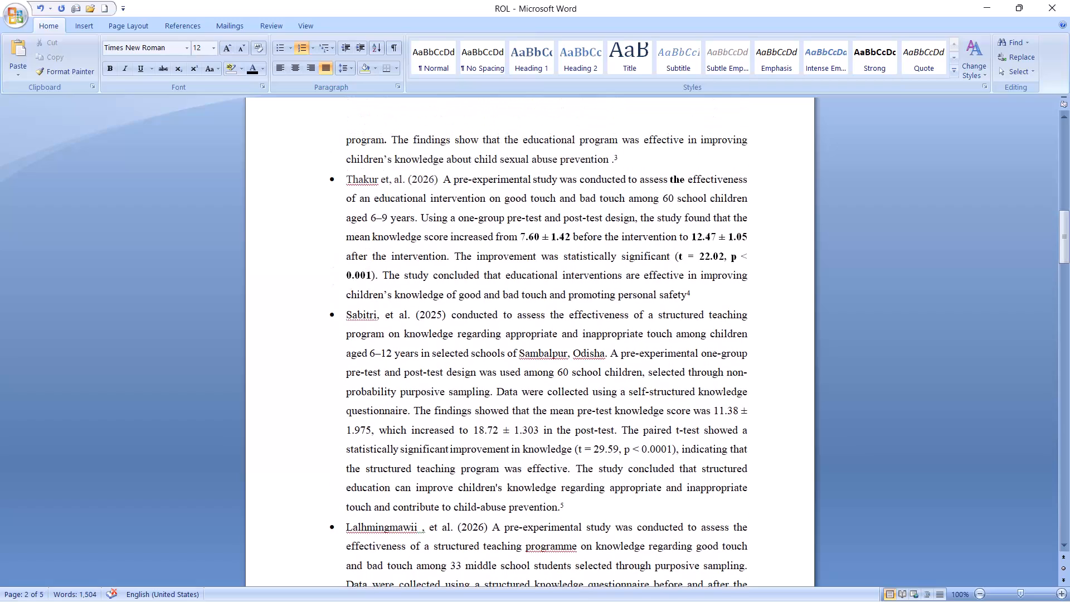
pyautogui.scroll(1, 604, 223)
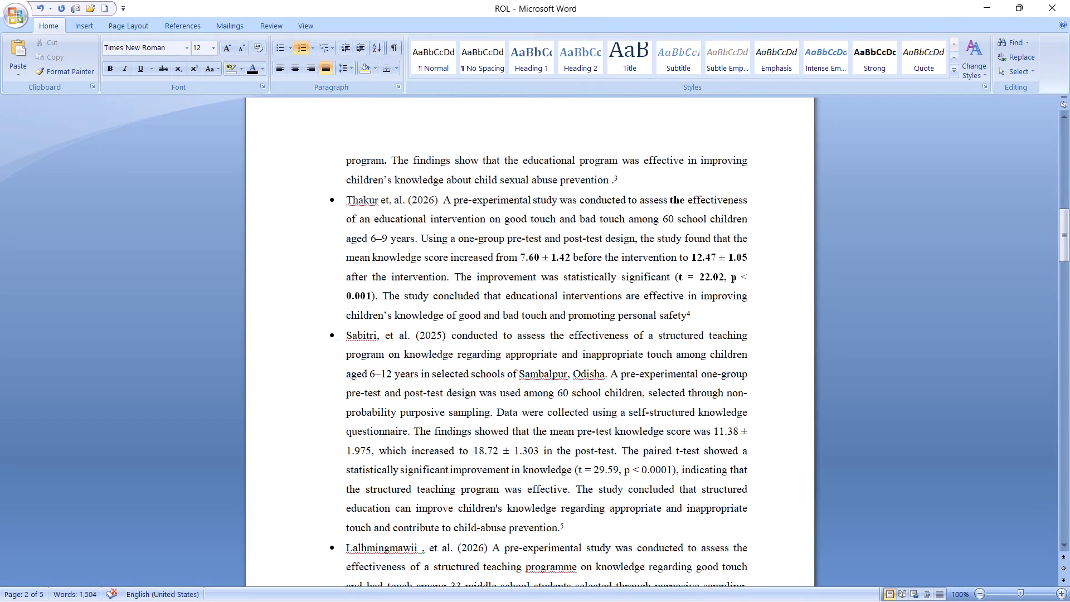
pyautogui.moveTo(668, 200); pyautogui.dragTo(680, 200)
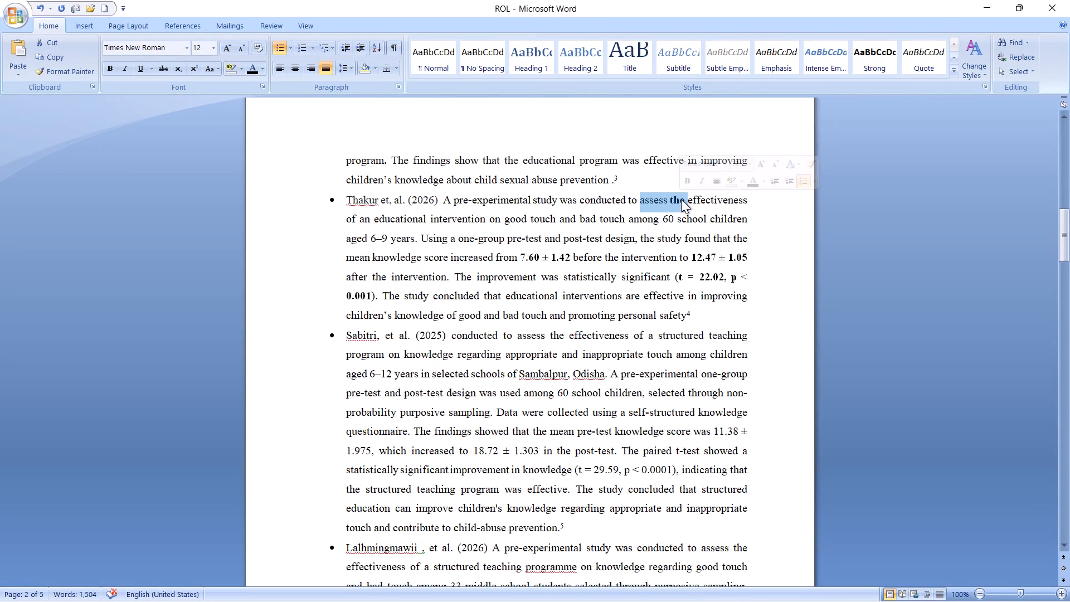
pyautogui.click(686, 198)
pyautogui.moveTo(683, 199); pyautogui.dragTo(678, 197)
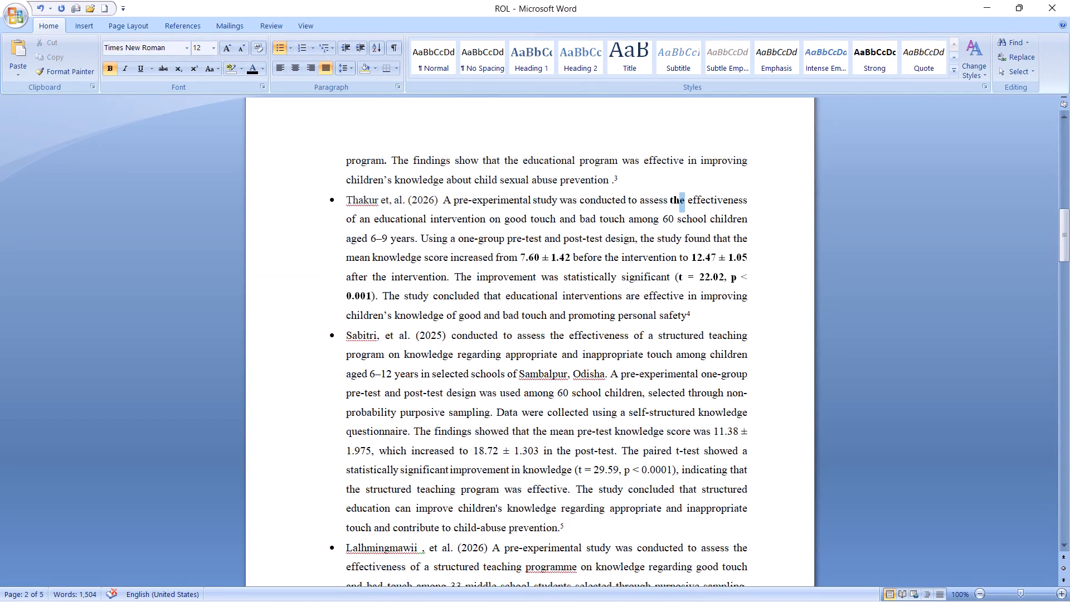
pyautogui.moveTo(678, 197); pyautogui.dragTo(671, 197)
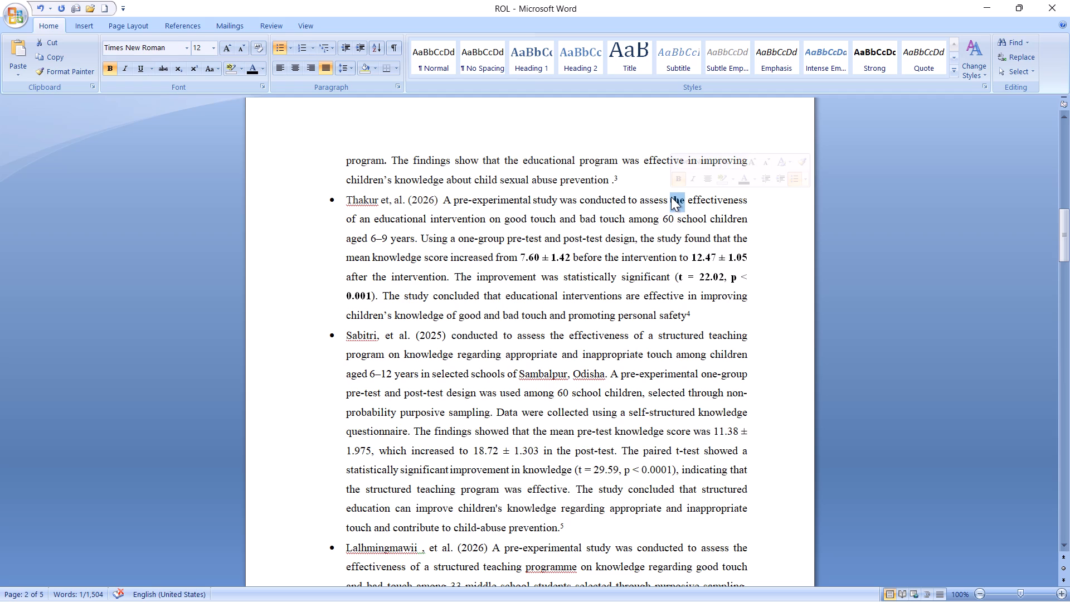
pyautogui.click(678, 181)
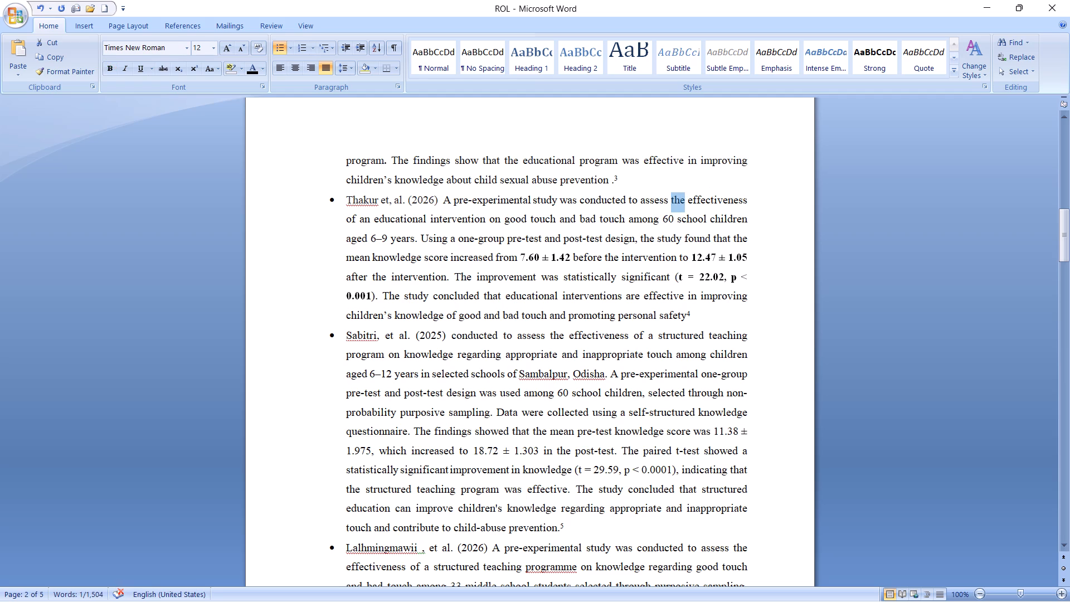
# Remove the bold from the mean knowledge scores "7.60 ± 1.42" and "12.47 ± 1.05" in the Thakur (2026) summary.
pyautogui.moveTo(519, 256); pyautogui.dragTo(570, 258)
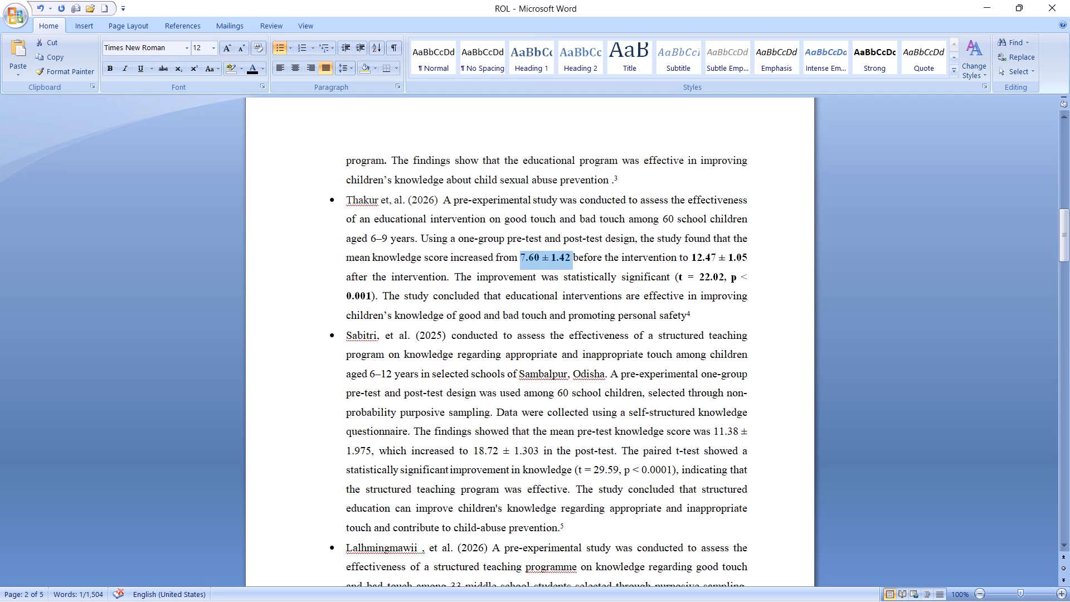
pyautogui.moveTo(570, 258); pyautogui.dragTo(571, 258)
pyautogui.click(579, 242)
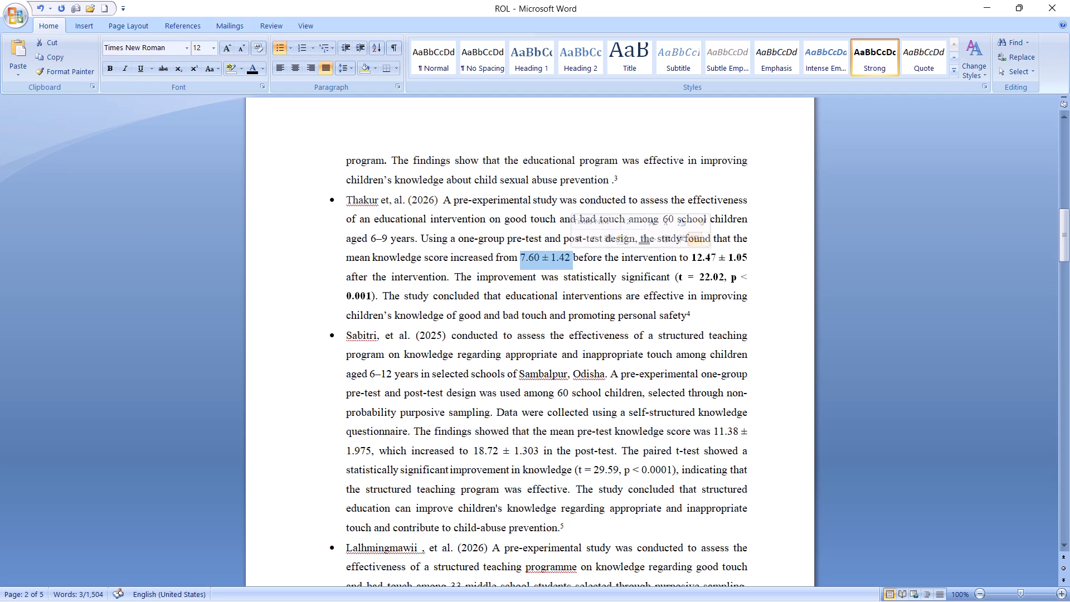
pyautogui.click(825, 227)
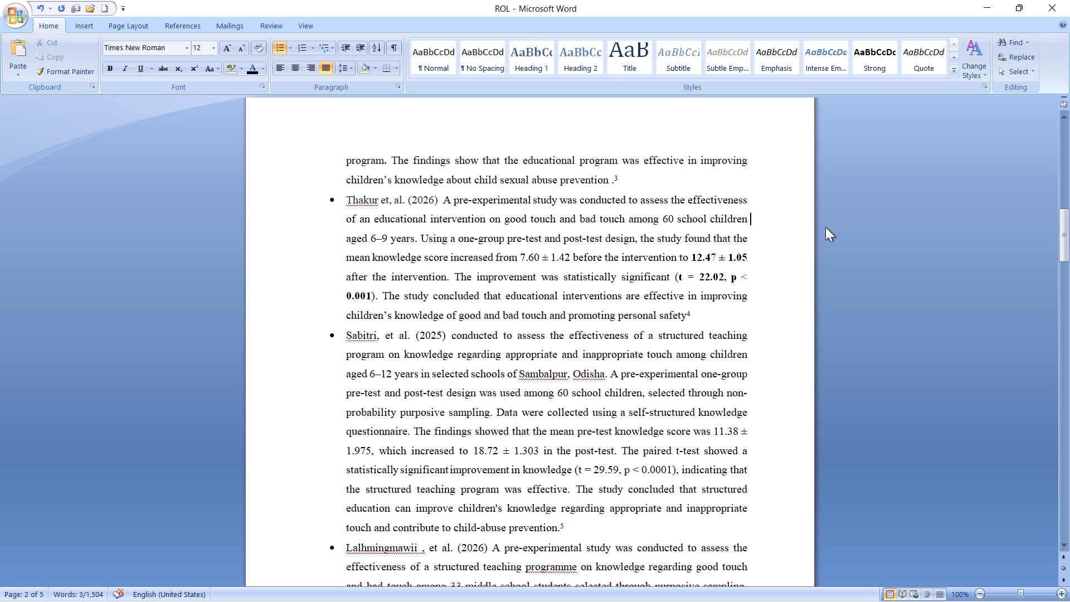
pyautogui.moveTo(689, 257); pyautogui.dragTo(735, 260)
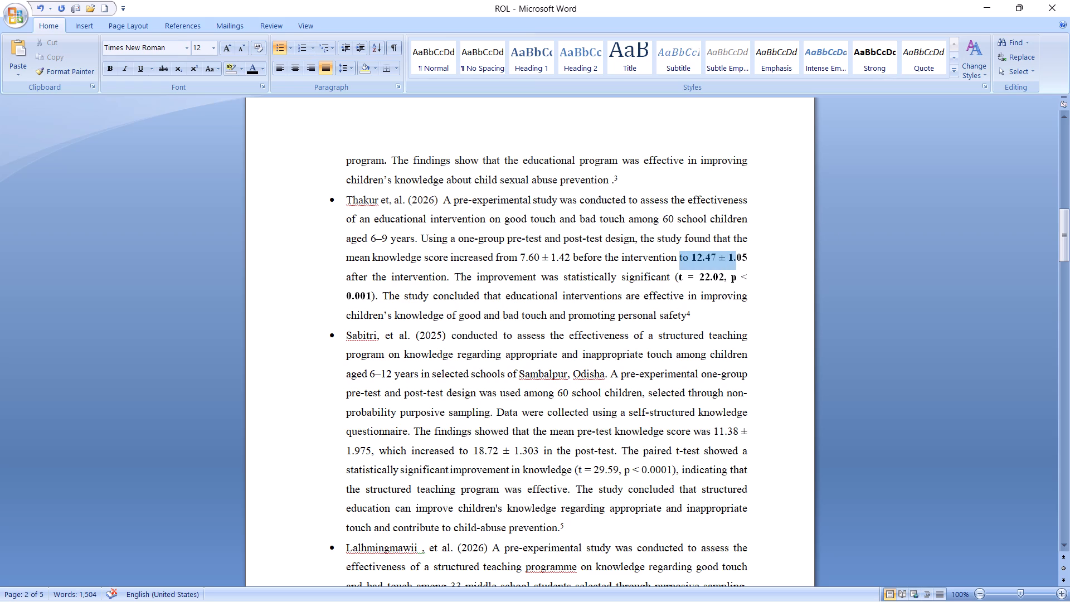
pyautogui.moveTo(735, 260); pyautogui.dragTo(751, 261)
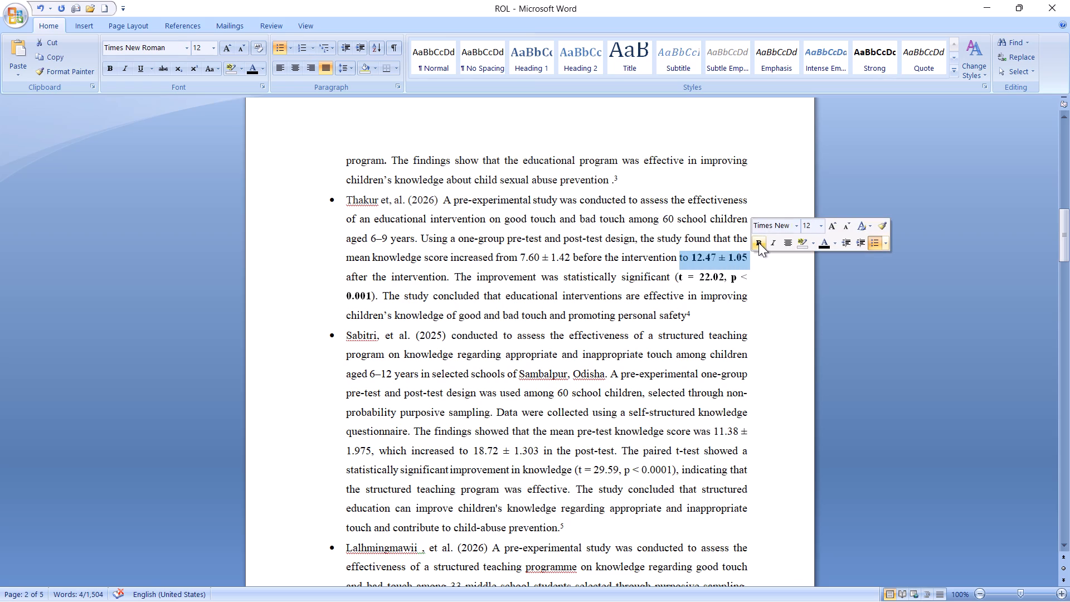
pyautogui.click(758, 242)
pyautogui.hscroll(-1, 505, 282)
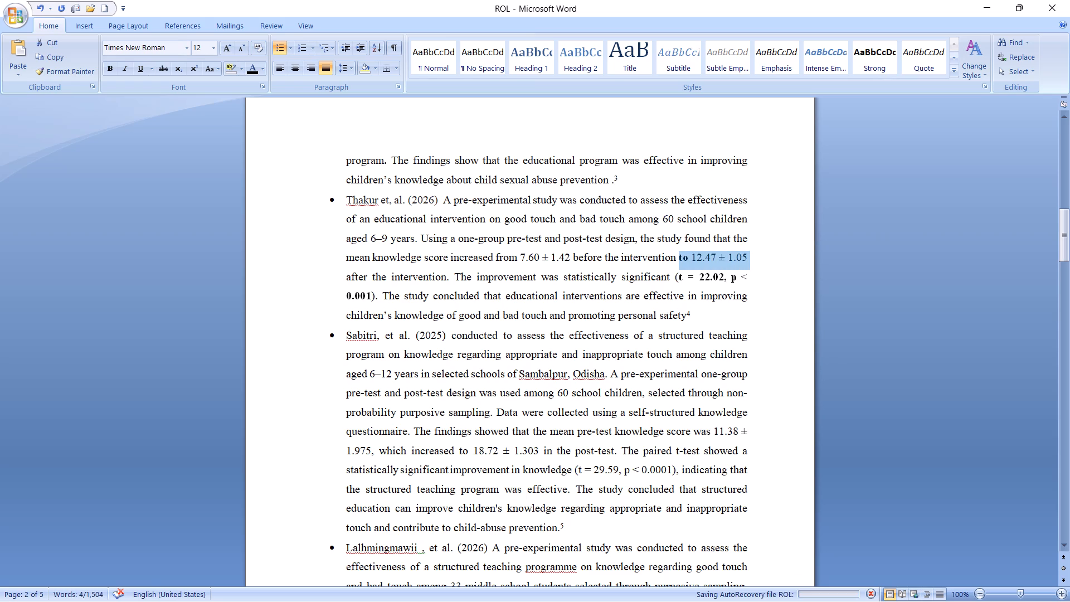
# Remove the bold from the significance result "t = 22.02, p < 0.001" in the Thakur (2026) summary.
pyautogui.moveTo(672, 278); pyautogui.dragTo(733, 278)
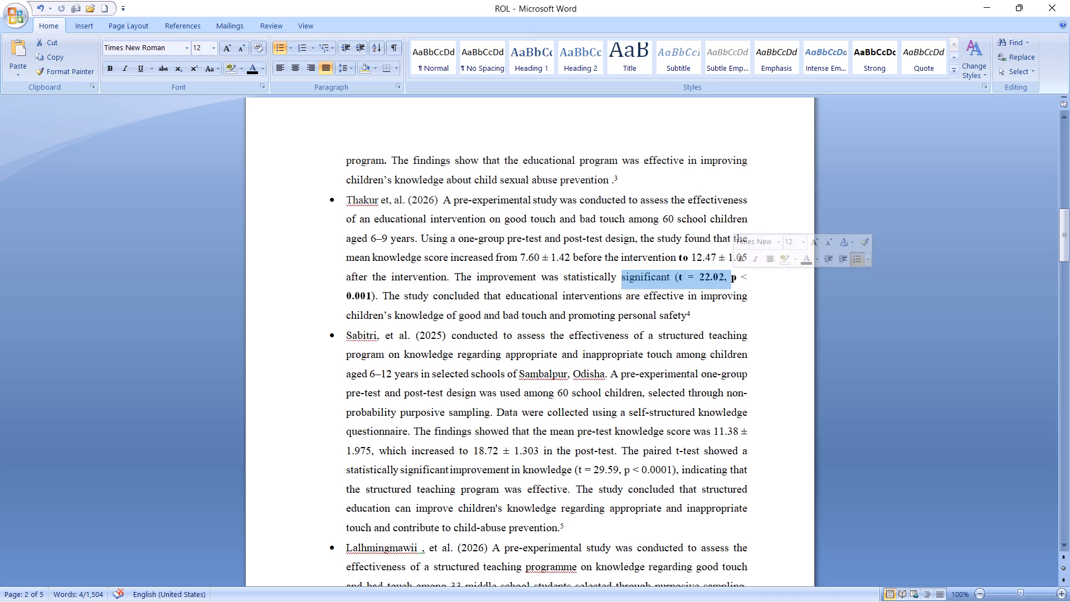
pyautogui.click(794, 269)
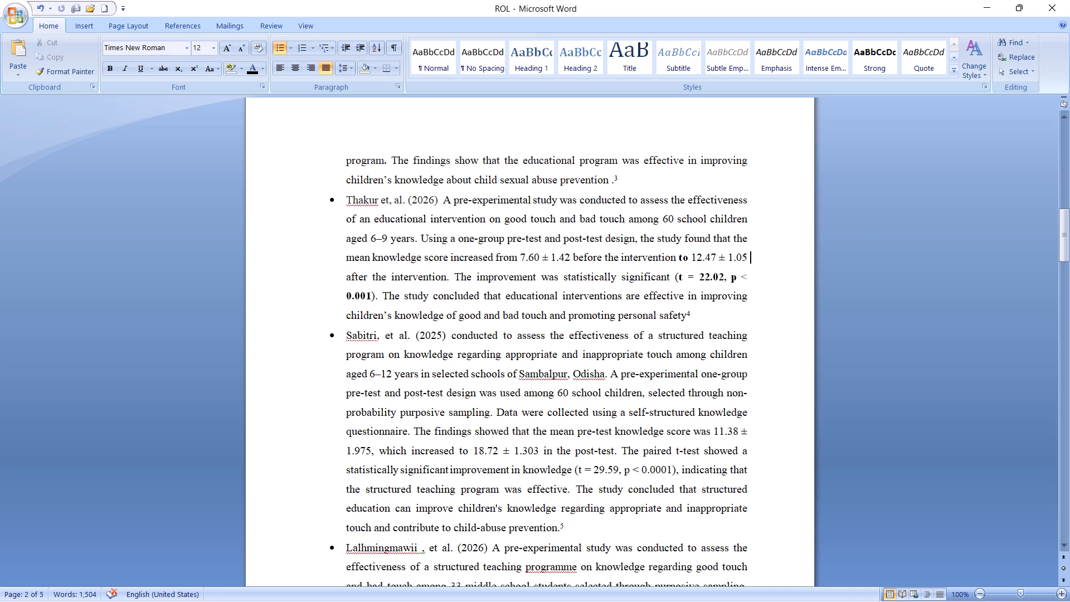
pyautogui.scroll(1, 676, 273)
pyautogui.moveTo(674, 274); pyautogui.dragTo(724, 276)
pyautogui.moveTo(724, 276); pyautogui.dragTo(377, 310)
pyautogui.hscroll(-1, 478, 287)
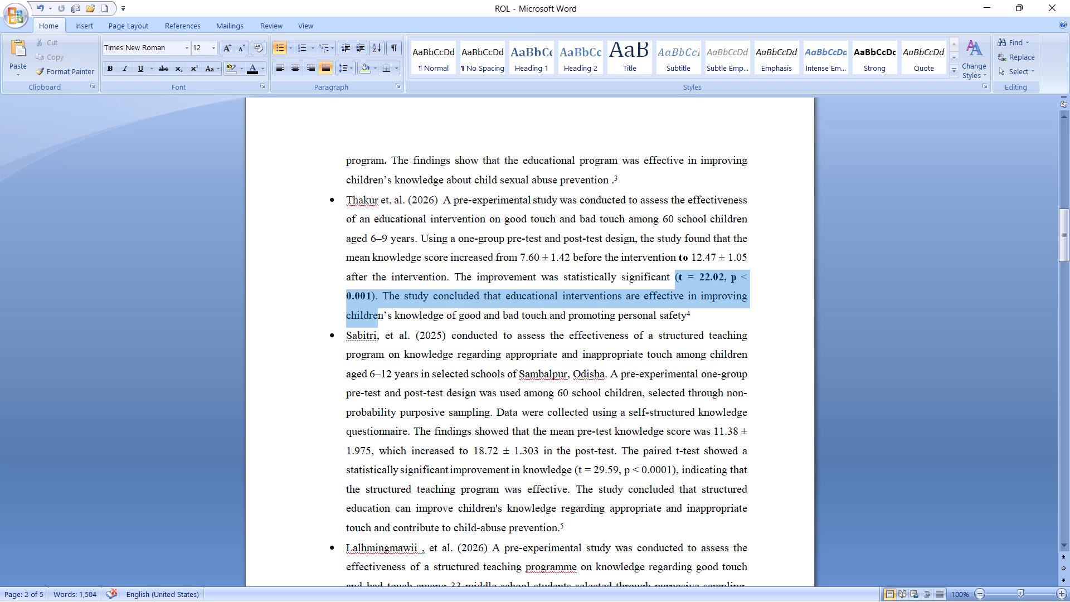
pyautogui.moveTo(377, 310); pyautogui.dragTo(378, 295)
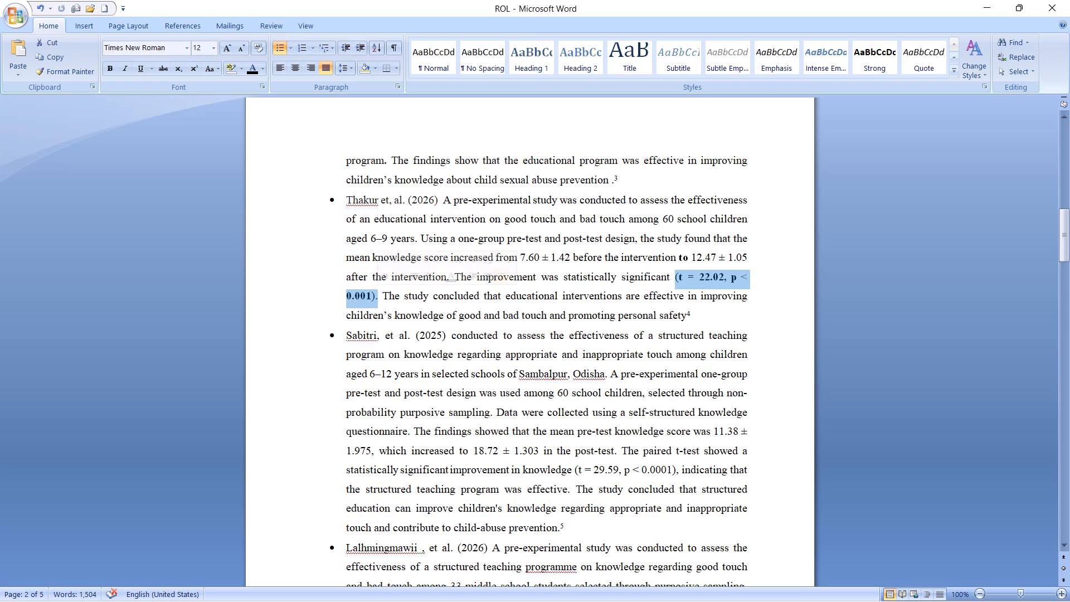
pyautogui.click(386, 276)
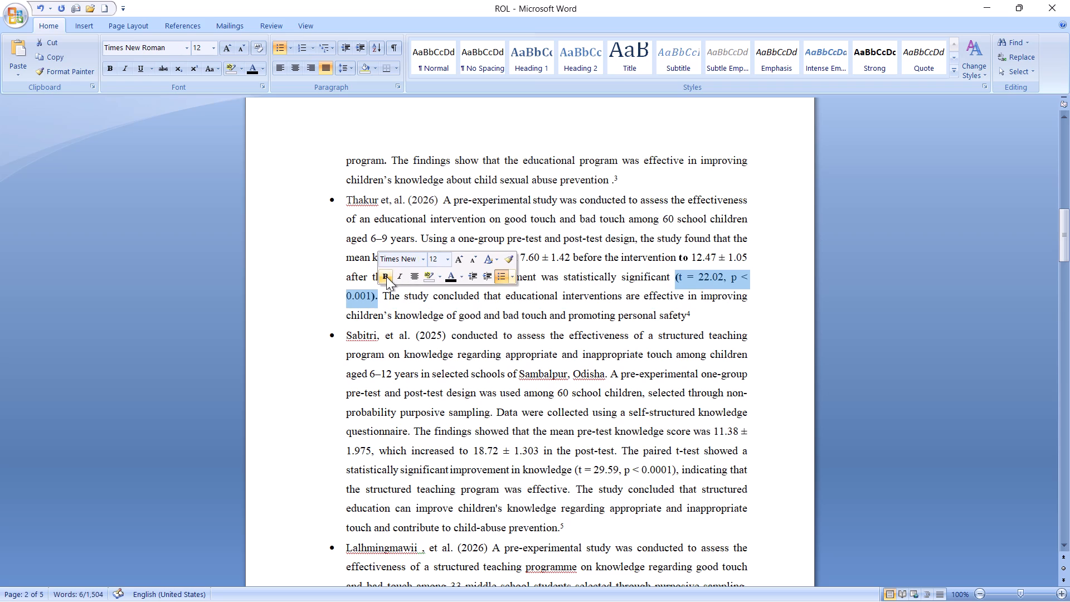
pyautogui.click(963, 318)
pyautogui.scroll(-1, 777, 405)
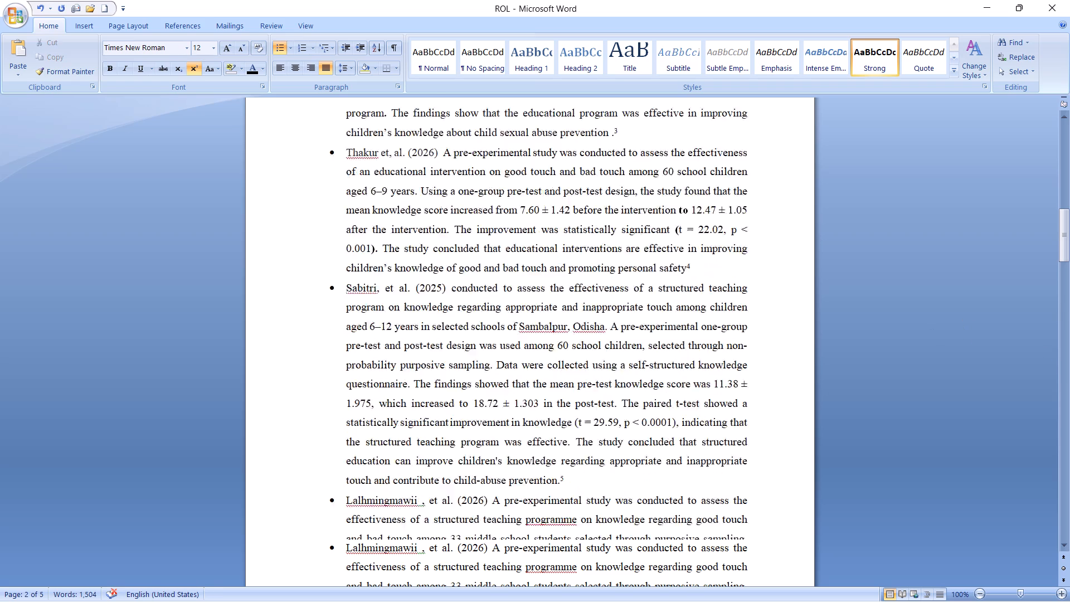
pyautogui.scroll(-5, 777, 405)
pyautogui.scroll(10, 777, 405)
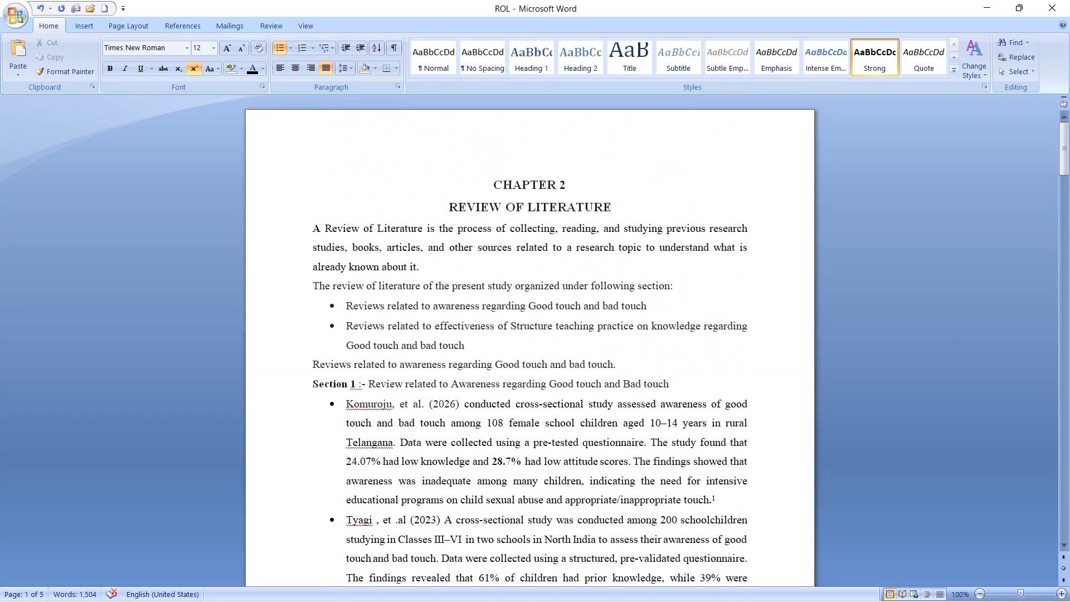
# Save a copy of the document as a Word Document named "final complete ROL" in the Downloads folder.
pyautogui.click(8, 22)
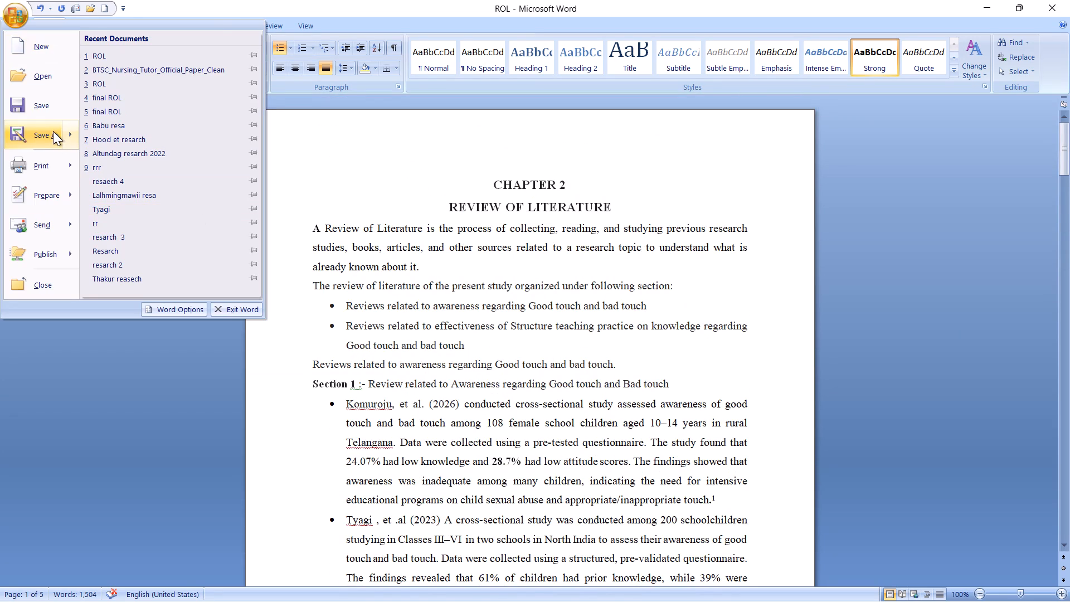
pyautogui.click(139, 62)
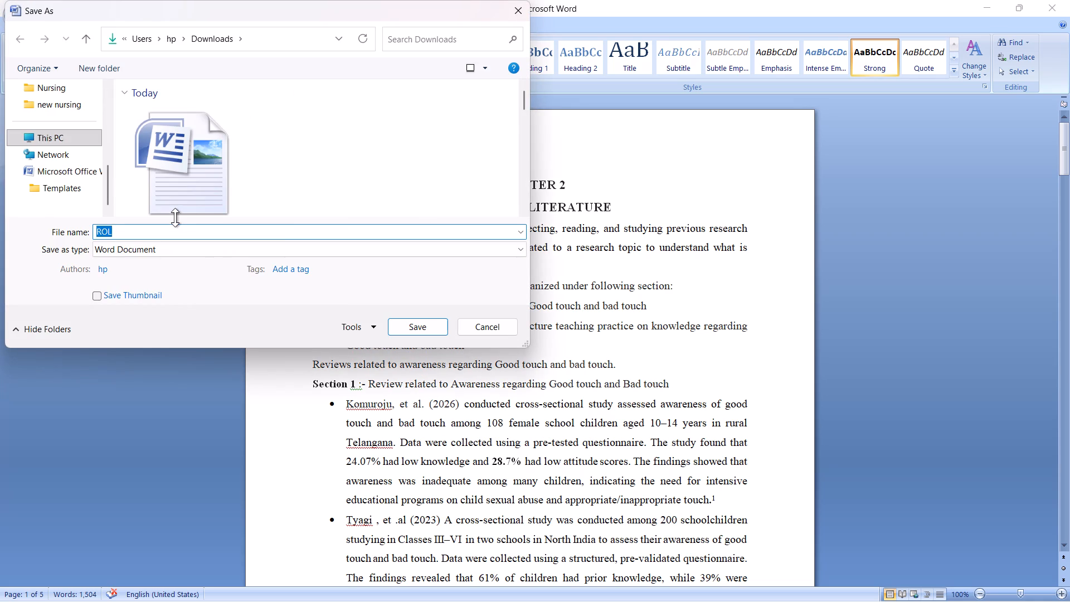
pyautogui.press('BackSpace')
pyautogui.hotkey('shift', 'a')
pyautogui.press('BackSpace')
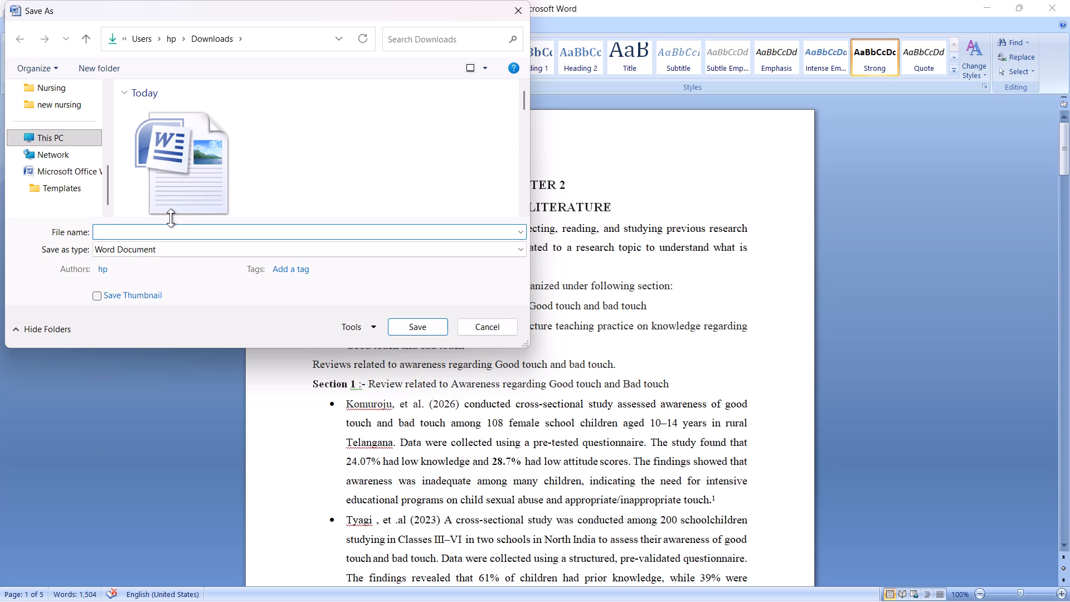
pyautogui.write('final')
pyautogui.press('space')
pyautogui.write('compl')
pyautogui.write('ete')
pyautogui.press('space')
pyautogui.write('Rol')
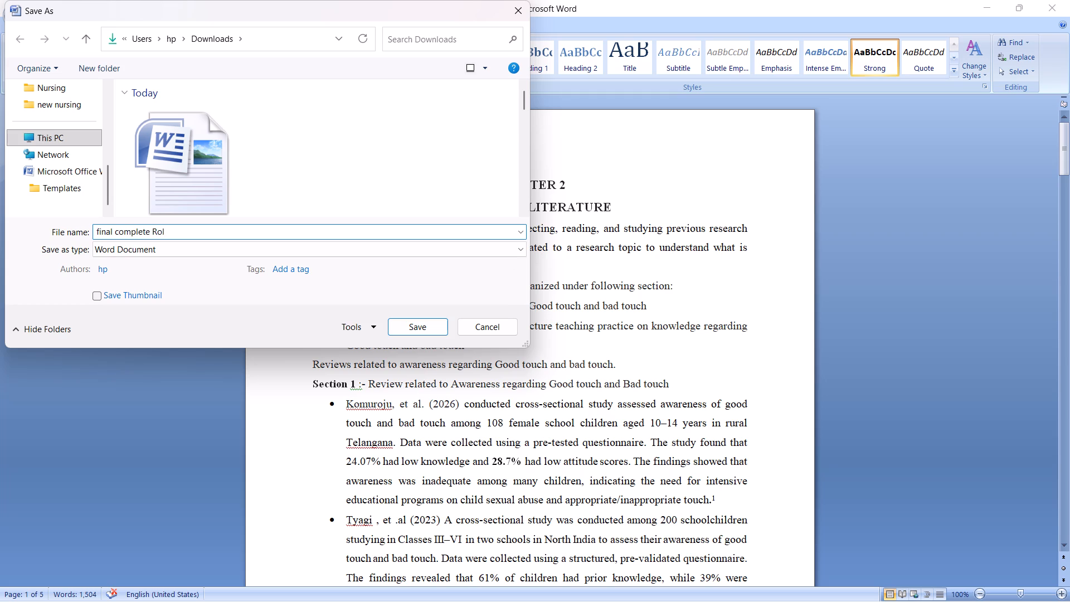
pyautogui.press('BackSpace')
pyautogui.press('BackSpace')
pyautogui.write('OL')
pyautogui.click(412, 323)
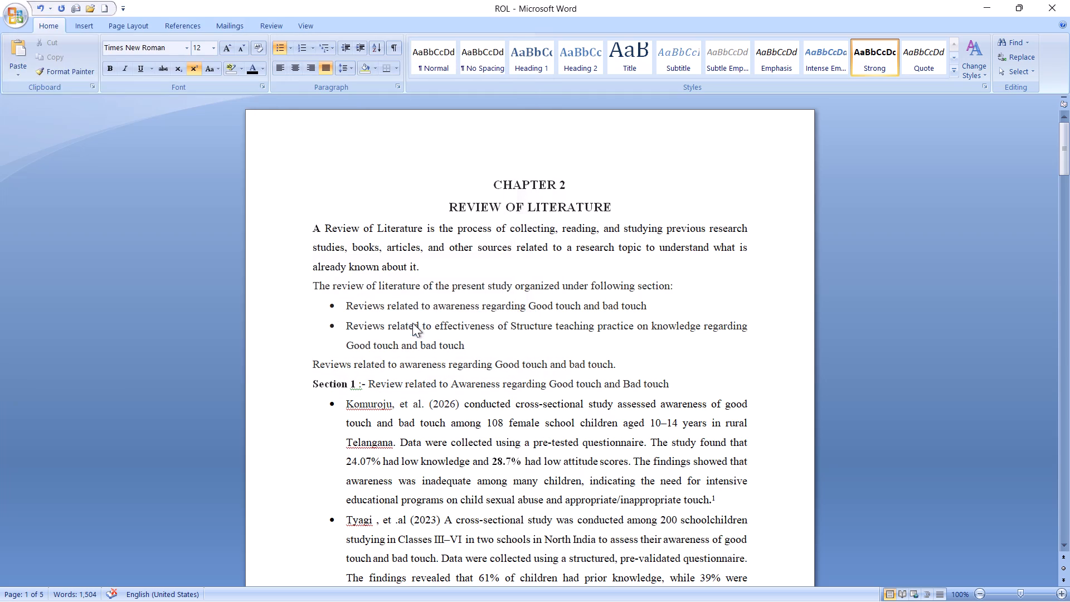
# Replace "Structure teaching practice" with "intervention" in the second bullet of the introductory section list.
pyautogui.scroll(-4, 420, 400)
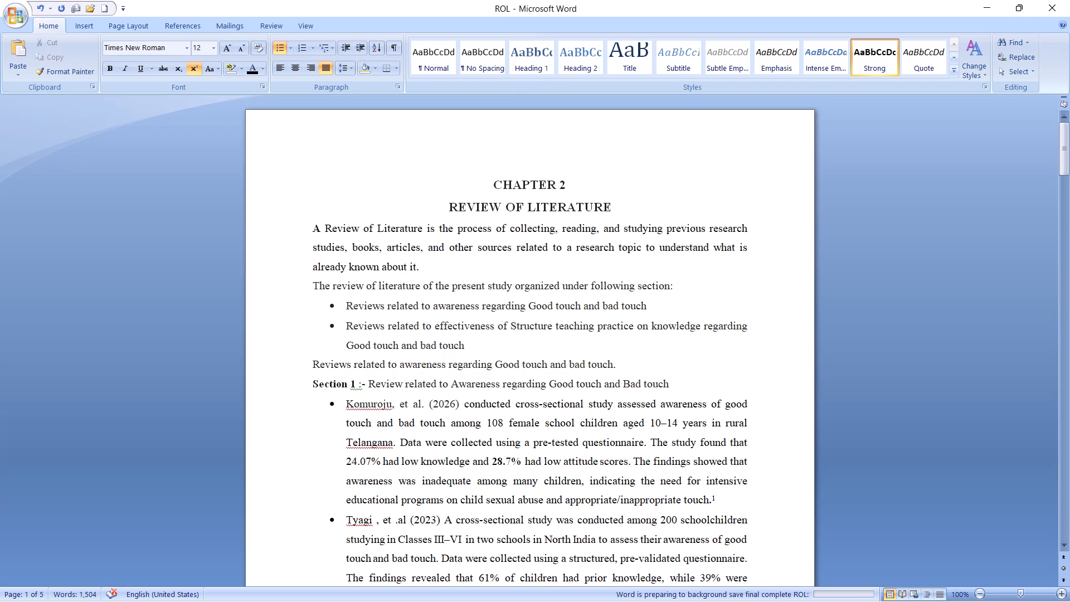
pyautogui.scroll(-2, 420, 400)
pyautogui.scroll(-20, 420, 400)
pyautogui.scroll(-20, 420, 400)
pyautogui.scroll(-20, 420, 400)
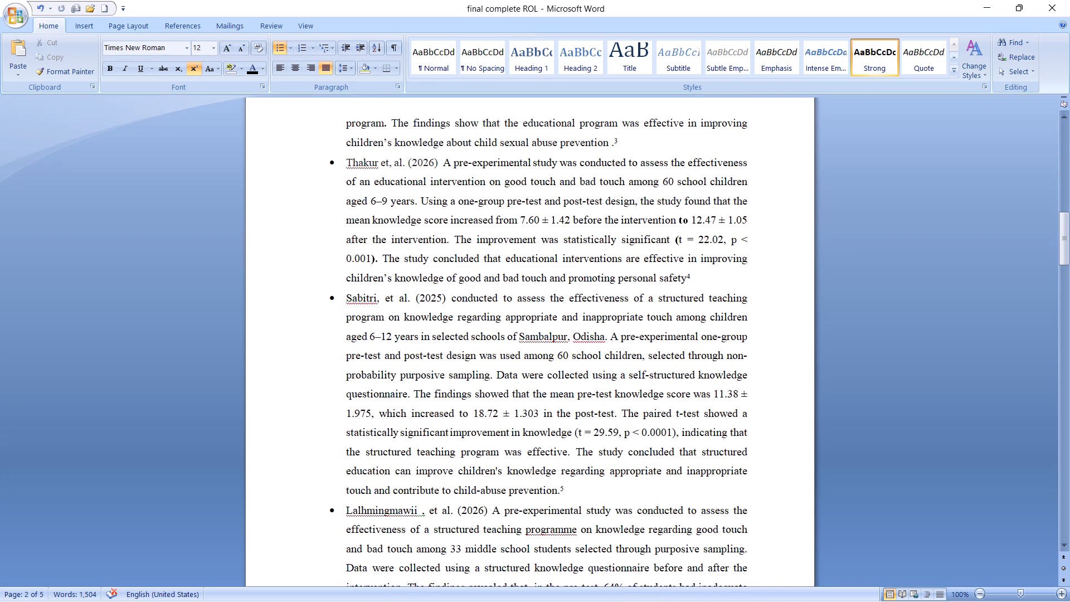
pyautogui.scroll(4, 420, 400)
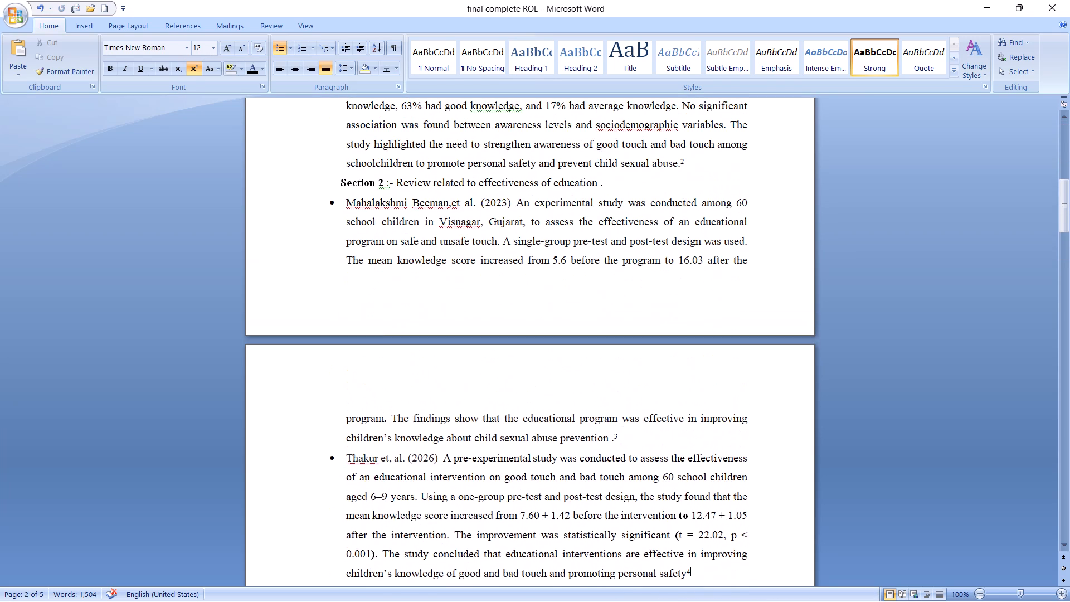
pyautogui.scroll(6, 420, 400)
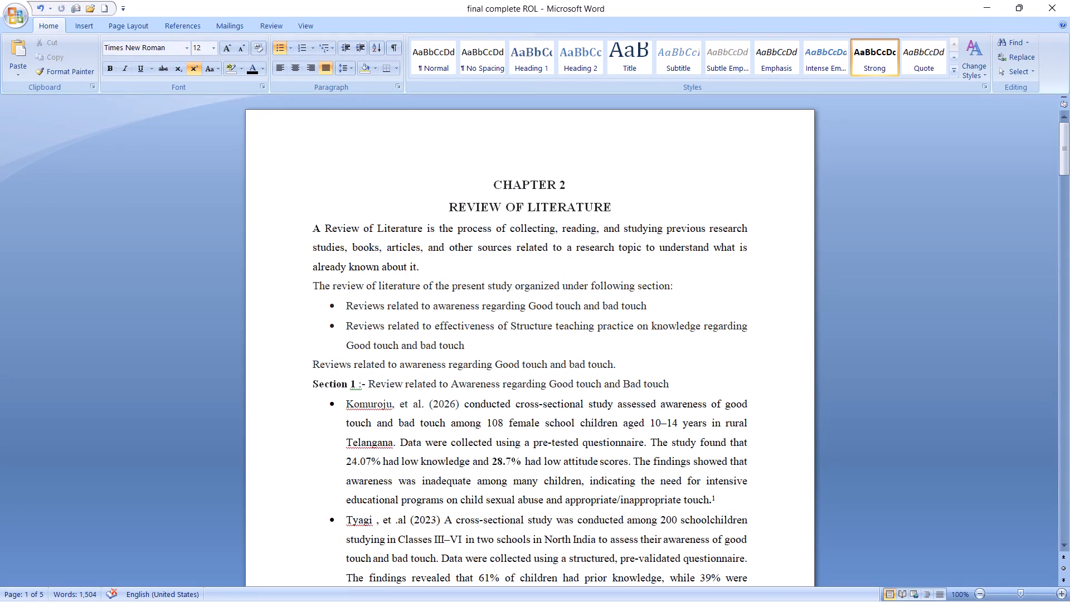
pyautogui.moveTo(510, 324); pyautogui.dragTo(619, 329)
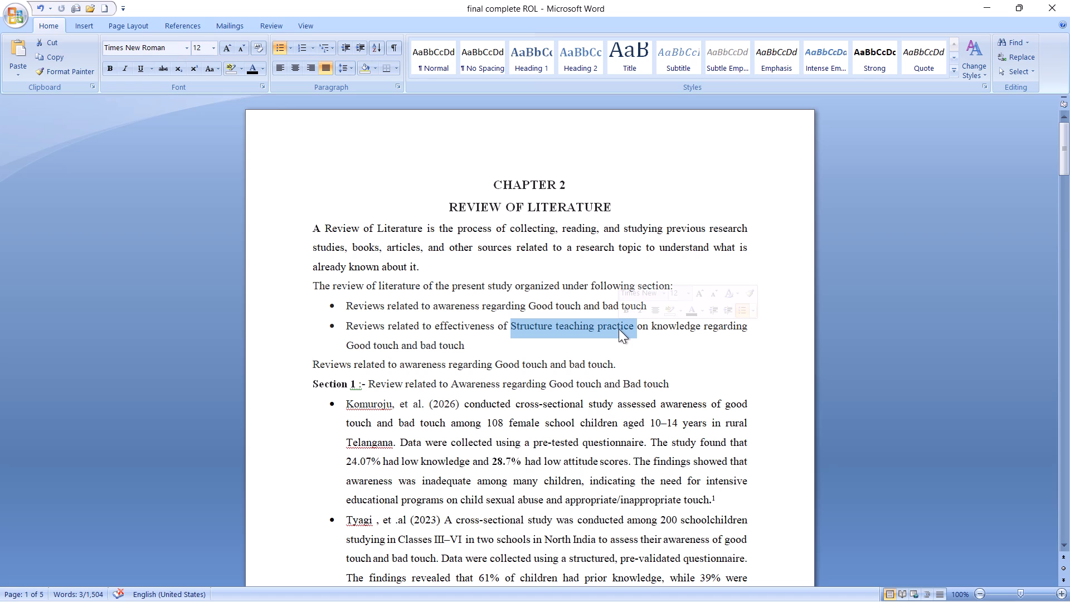
pyautogui.write('inter')
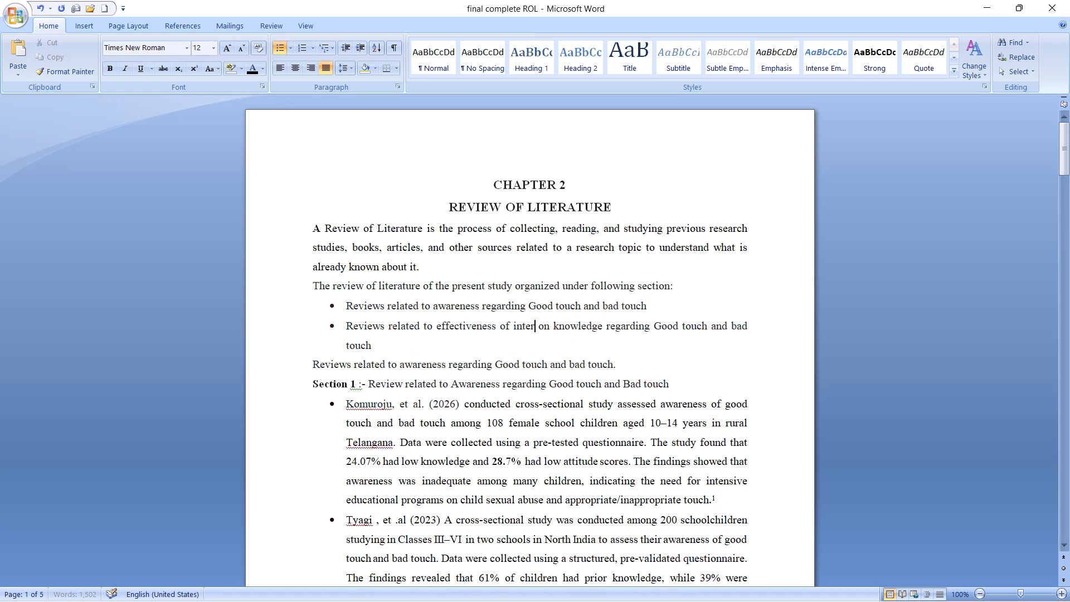
pyautogui.write('vent')
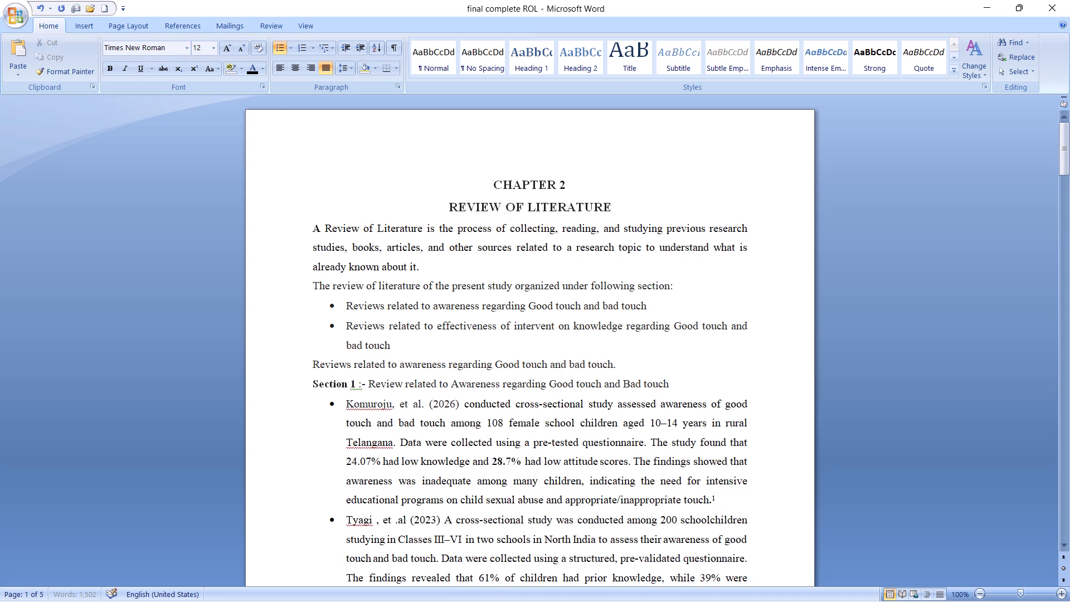
pyautogui.write('ion')
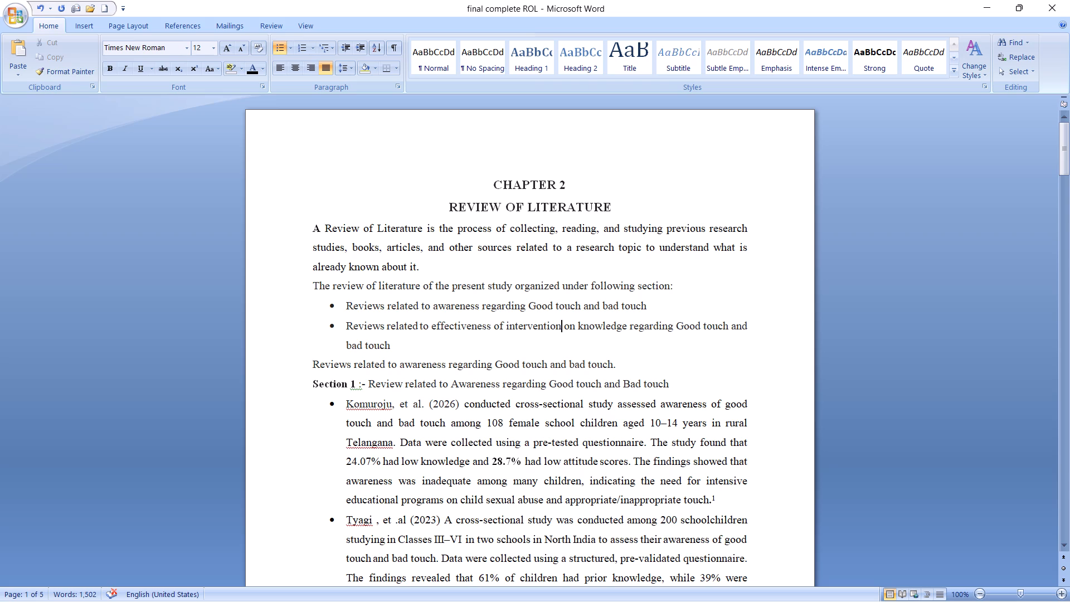
# Change "intervention" to "educational intervention" in the second bullet of the introductory section list.
pyautogui.press('BackSpace')
pyautogui.press('BackSpace')
pyautogui.press('BackSpace')
pyautogui.press('BackSpace')
pyautogui.press('BackSpace')
pyautogui.press('BackSpace')
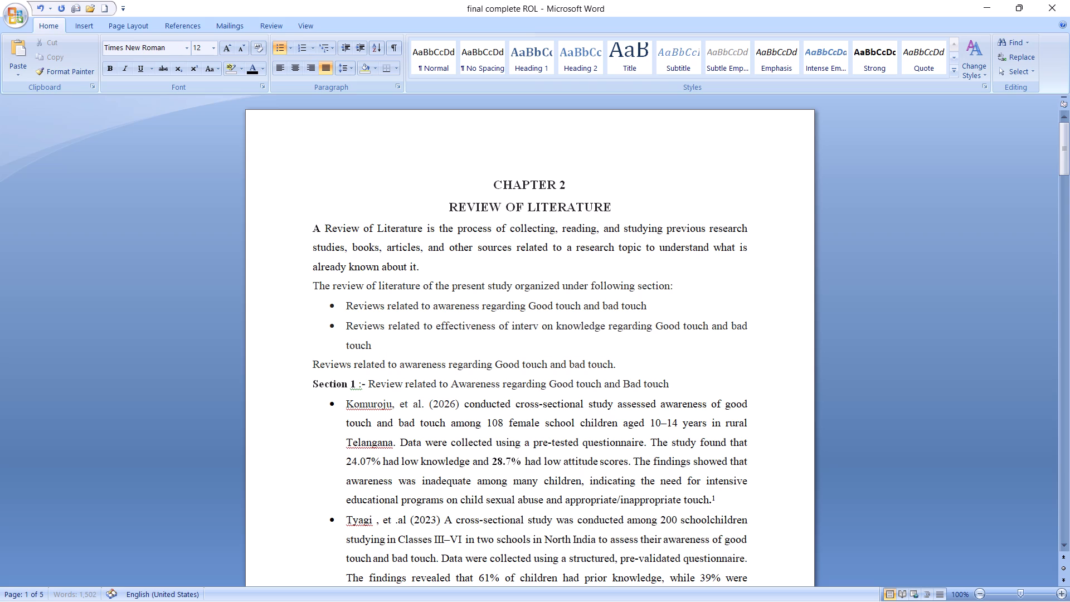
pyautogui.press('BackSpace')
pyautogui.press('BackSpace')
pyautogui.press('BackSpace')
pyautogui.press('BackSpace')
pyautogui.press('BackSpace')
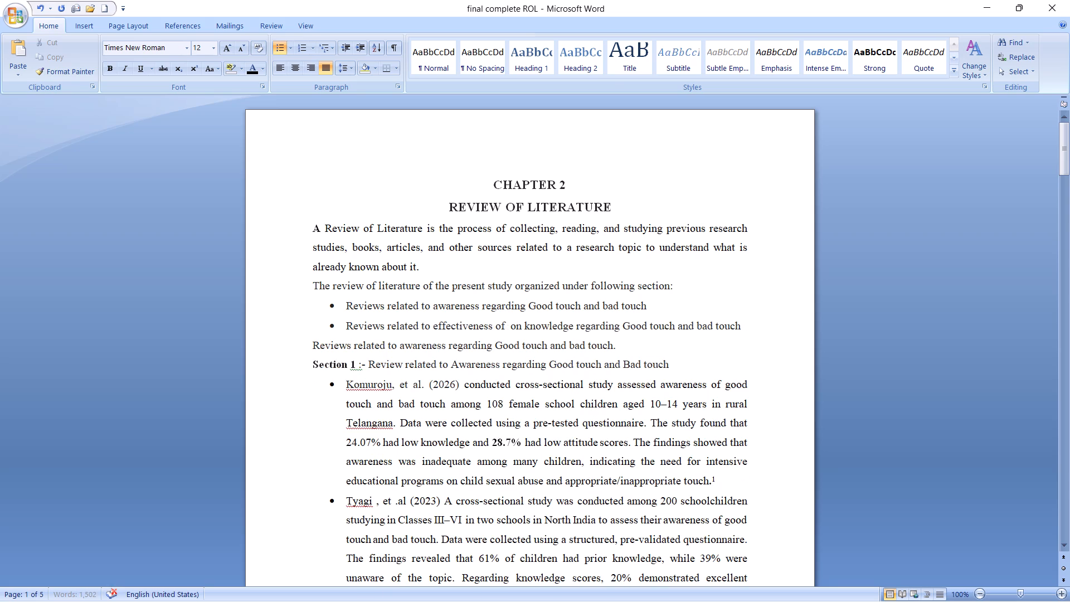
pyautogui.press('BackSpace')
pyautogui.write('education')
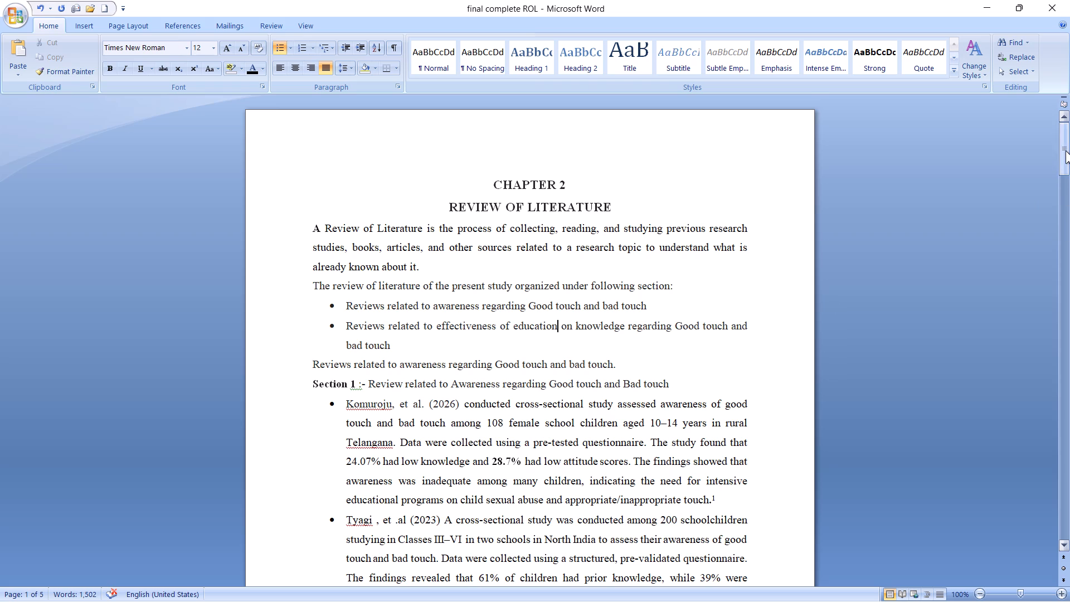
pyautogui.moveTo(1066, 151); pyautogui.dragTo(1069, 215)
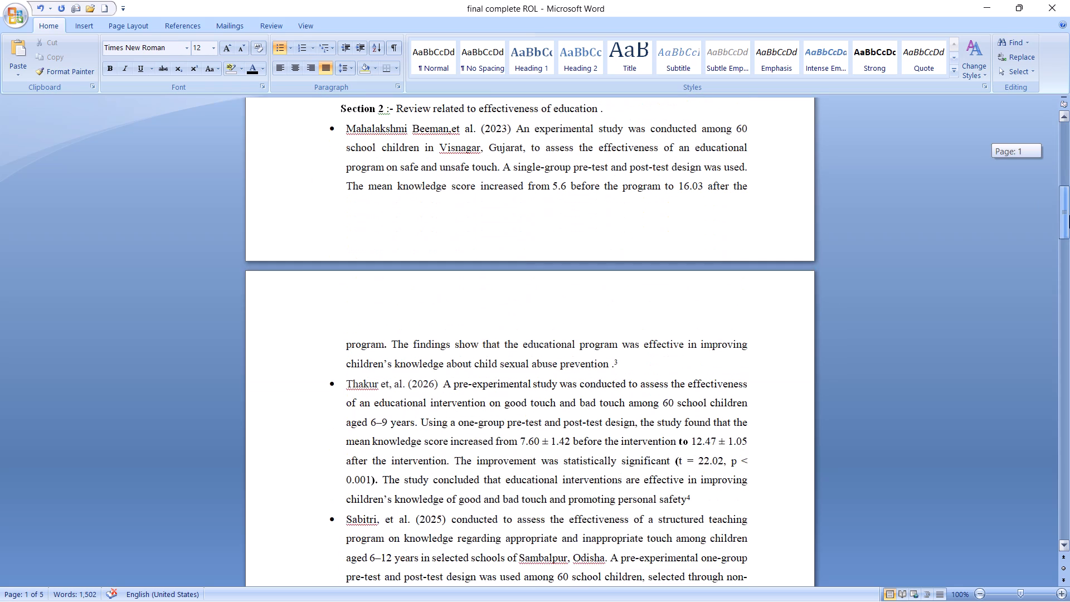
pyautogui.moveTo(1069, 215); pyautogui.dragTo(1069, 176)
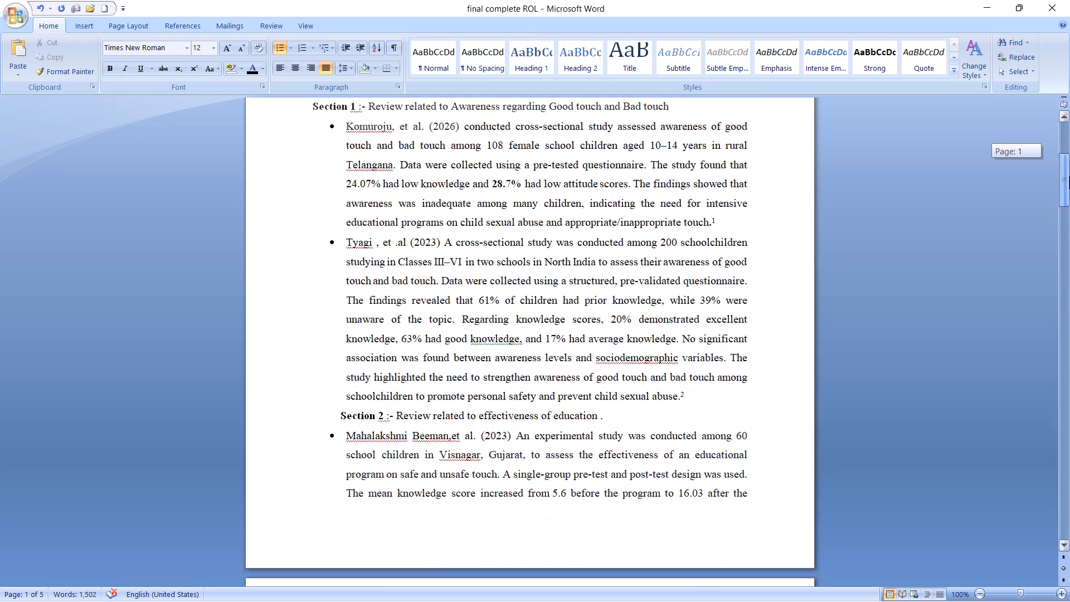
pyautogui.moveTo(1069, 176); pyautogui.dragTo(1068, 167)
pyautogui.write('al intervention')
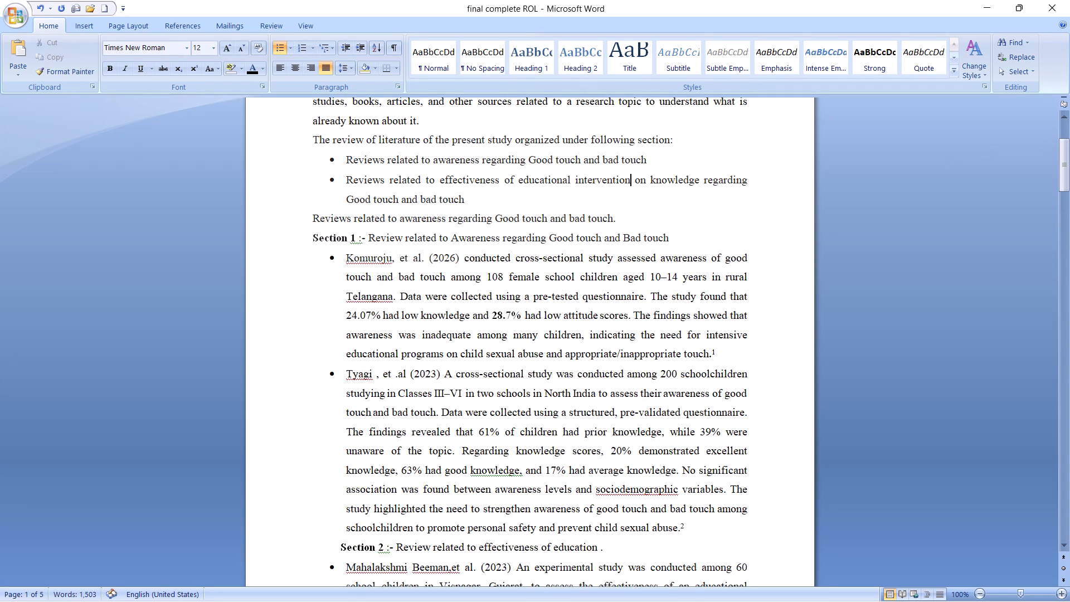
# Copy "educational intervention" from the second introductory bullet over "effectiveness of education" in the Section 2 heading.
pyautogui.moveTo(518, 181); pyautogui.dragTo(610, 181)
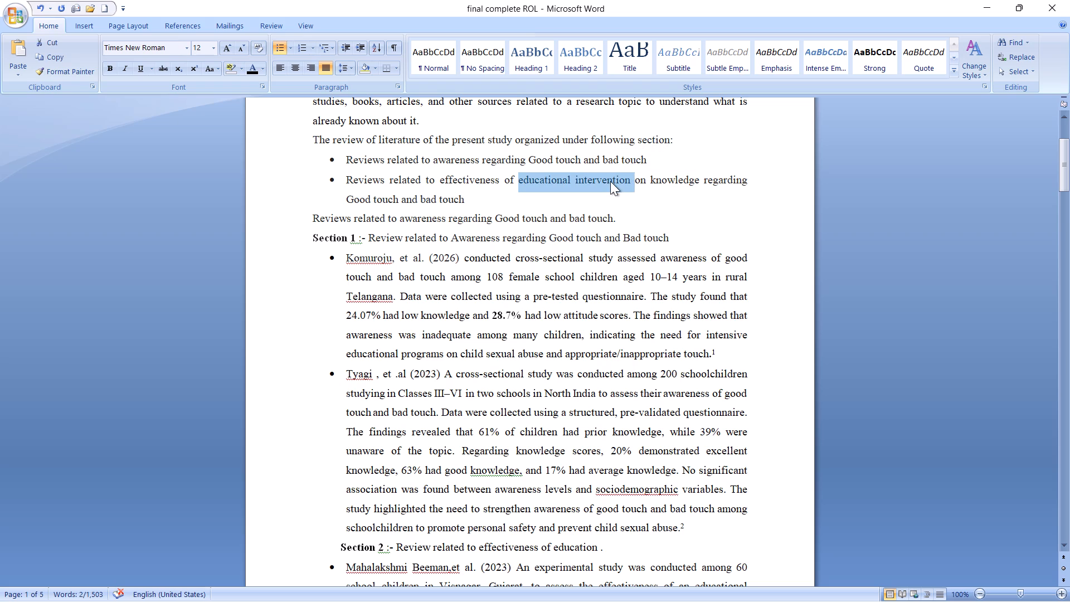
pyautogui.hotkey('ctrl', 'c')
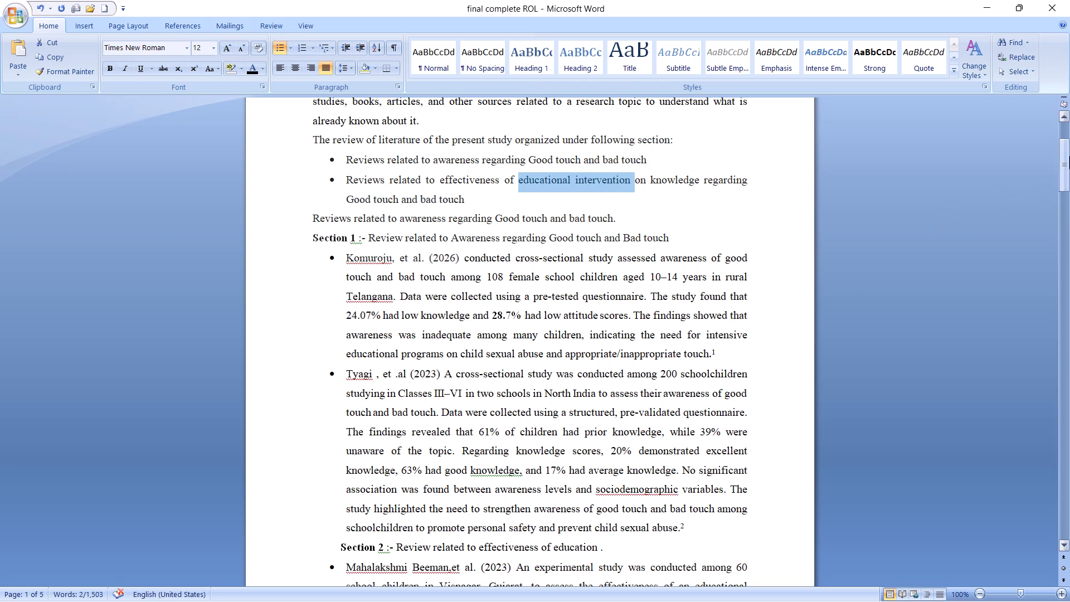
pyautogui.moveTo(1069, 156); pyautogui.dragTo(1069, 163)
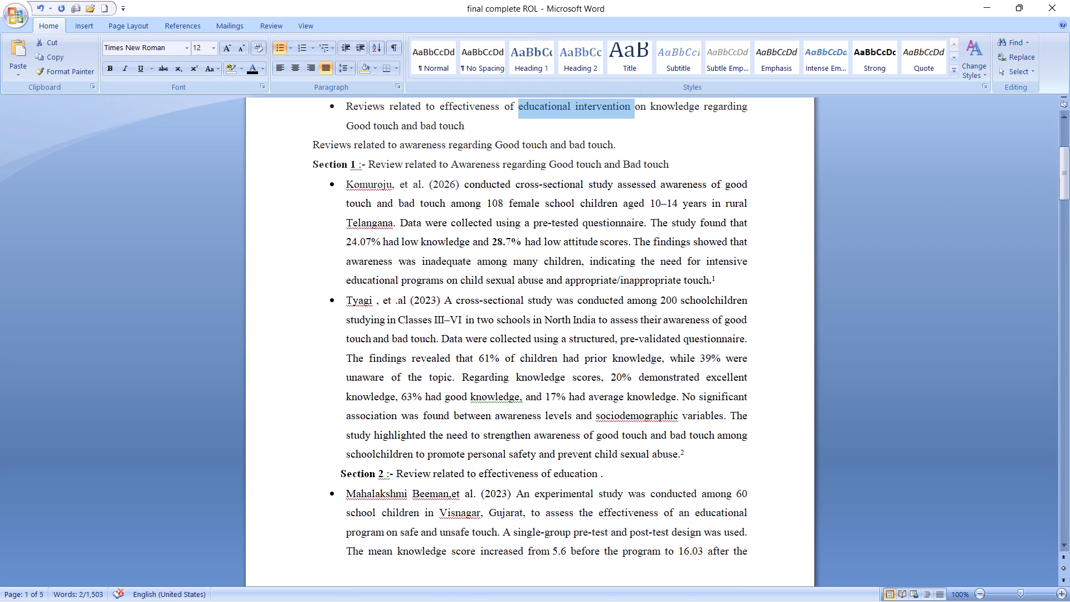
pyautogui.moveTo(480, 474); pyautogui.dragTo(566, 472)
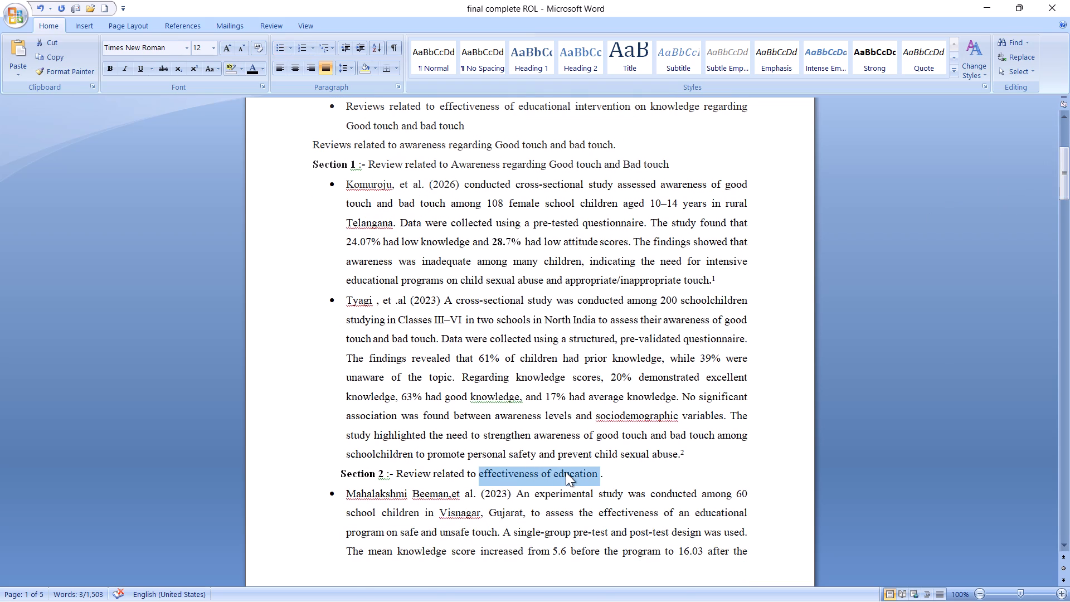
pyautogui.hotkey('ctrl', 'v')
# Replace the Section 2 heading text after "Section 2 :-" with a copy of the full second introductory bullet's wording.
pyautogui.moveTo(1069, 184); pyautogui.dragTo(1068, 173)
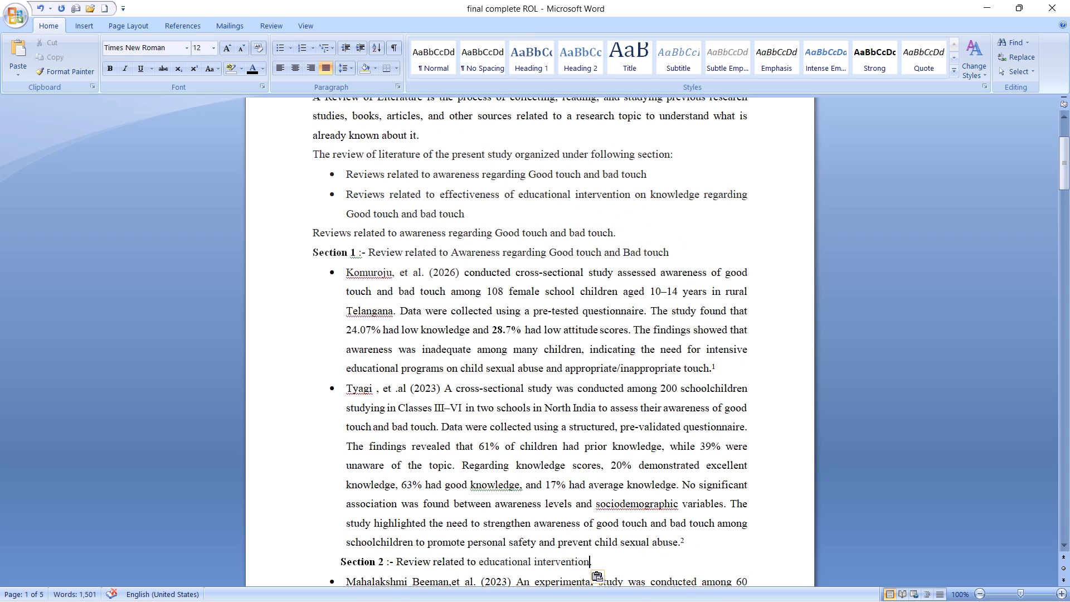
pyautogui.moveTo(345, 195); pyautogui.dragTo(454, 211)
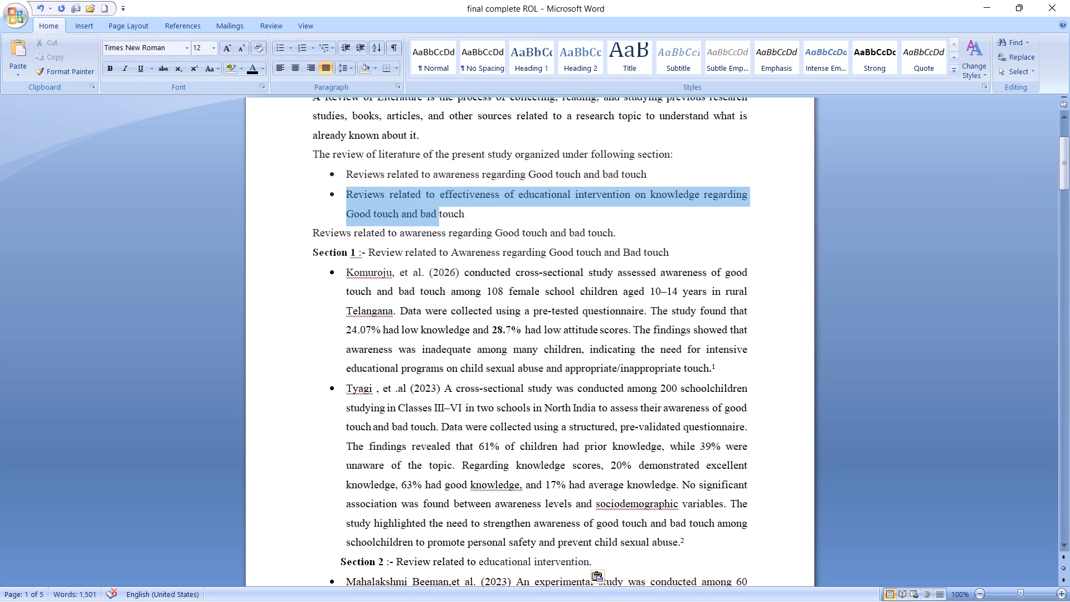
pyautogui.moveTo(454, 211); pyautogui.dragTo(453, 211)
pyautogui.hotkey('ctrl', 'c')
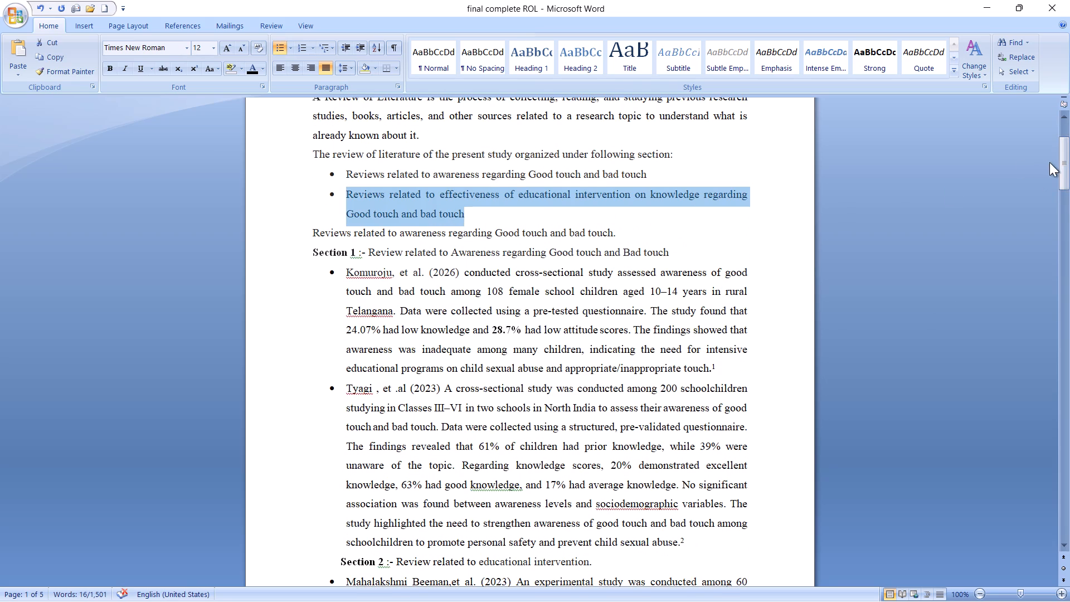
pyautogui.moveTo(1069, 166); pyautogui.dragTo(1069, 190)
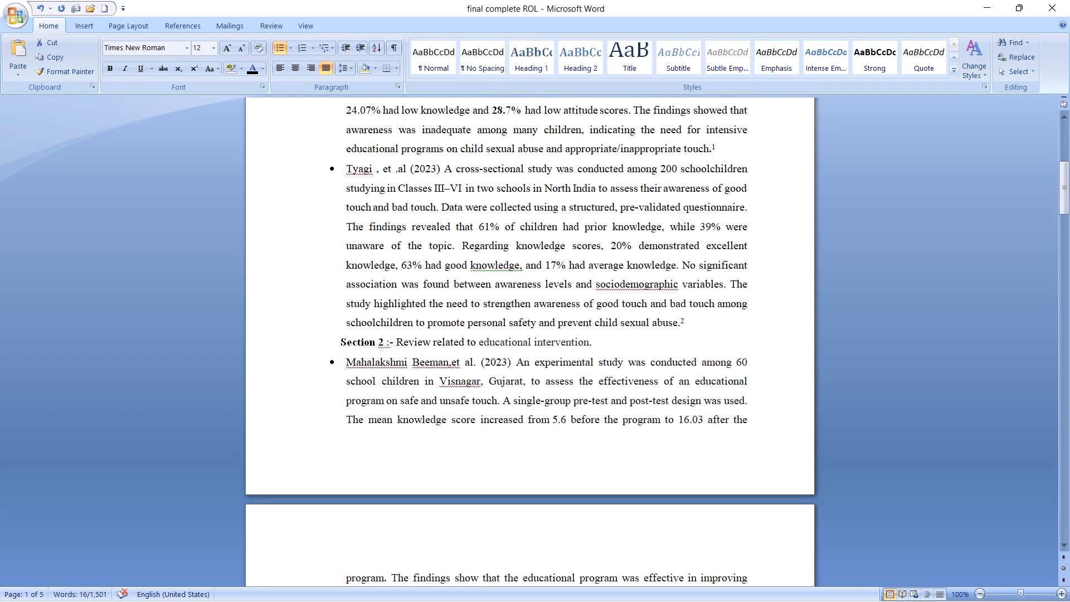
pyautogui.moveTo(401, 344); pyautogui.dragTo(416, 341)
pyautogui.click(416, 341)
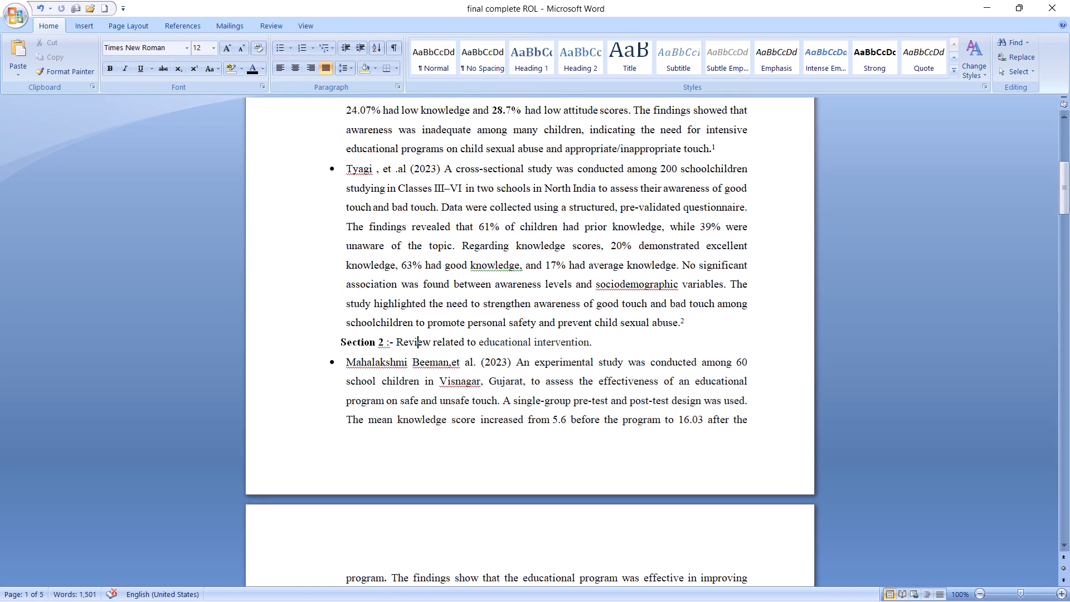
pyautogui.moveTo(399, 339); pyautogui.dragTo(546, 342)
pyautogui.hotkey('ctrl', 'v')
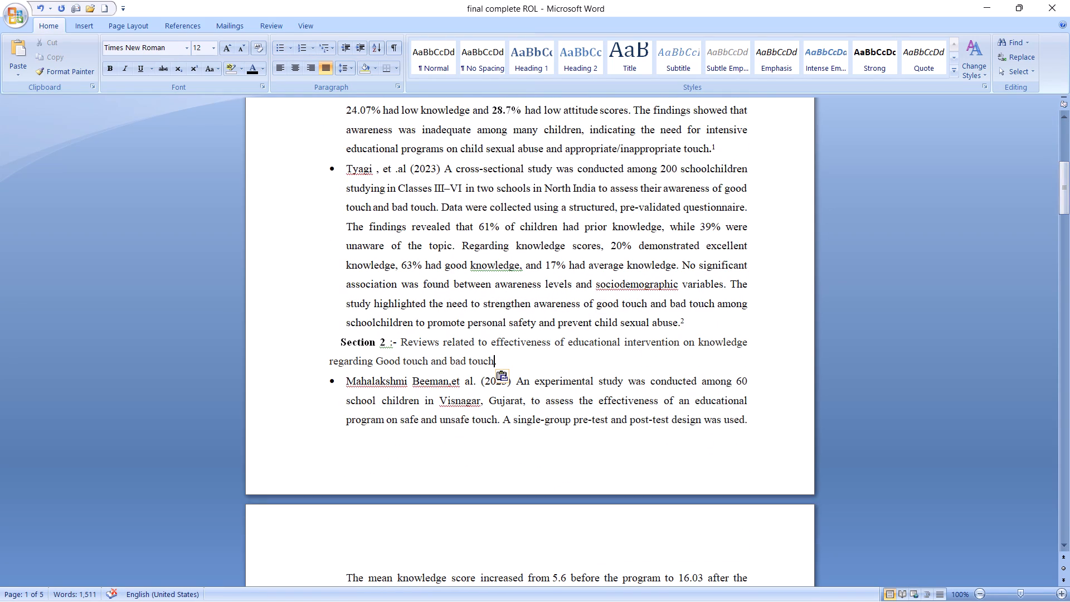
# Keep only the text of the pasted Section 2 heading and delete the stray bullet character before "Reviews".
pyautogui.click(323, 364)
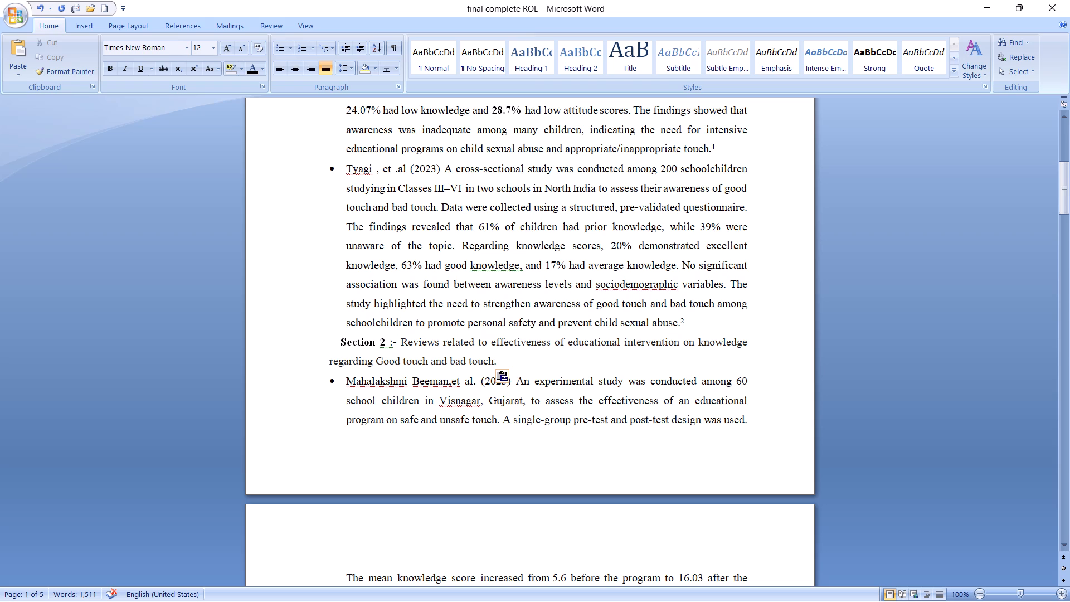
pyautogui.click(505, 377)
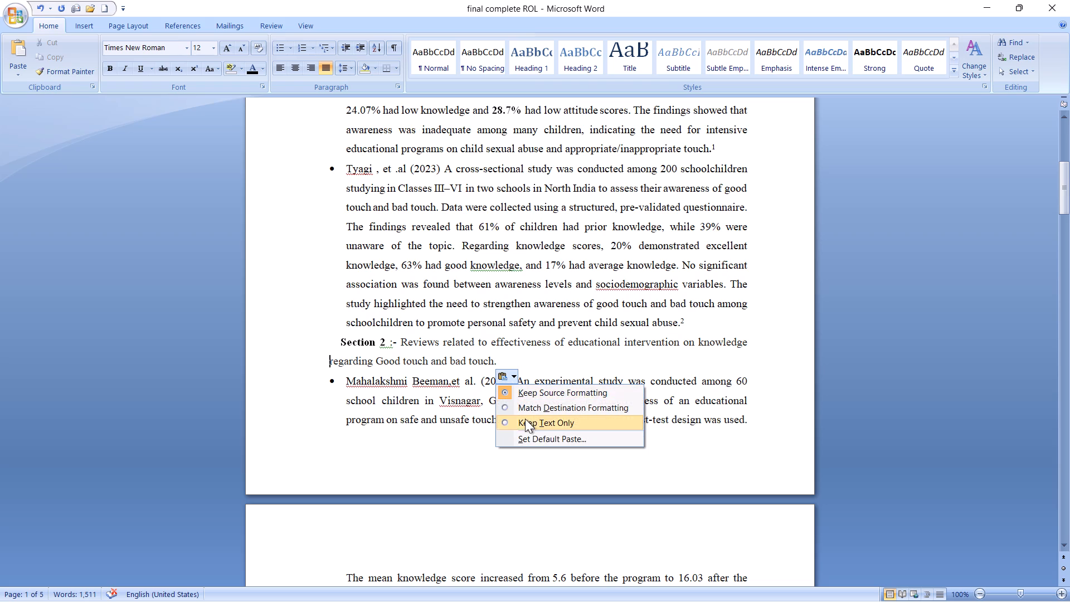
pyautogui.click(524, 423)
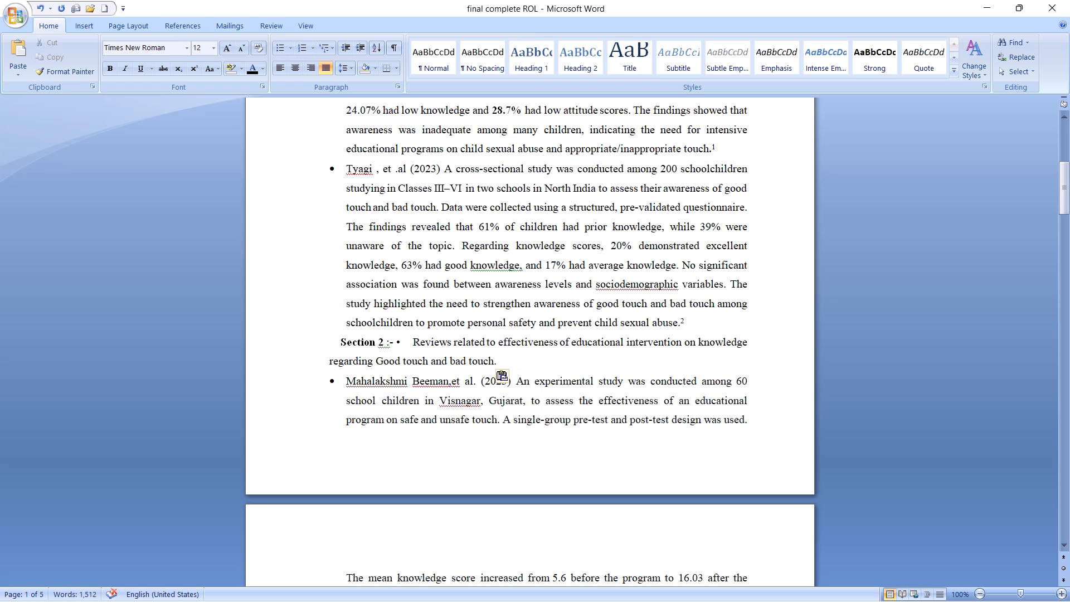
pyautogui.click(412, 343)
pyautogui.press('BackSpace')
pyautogui.press('BackSpace')
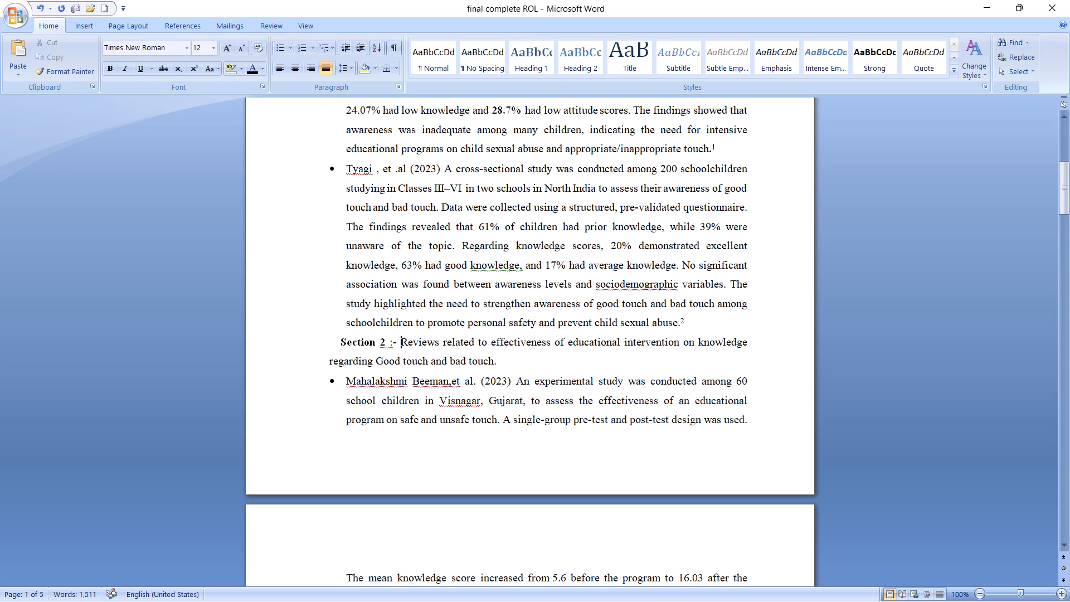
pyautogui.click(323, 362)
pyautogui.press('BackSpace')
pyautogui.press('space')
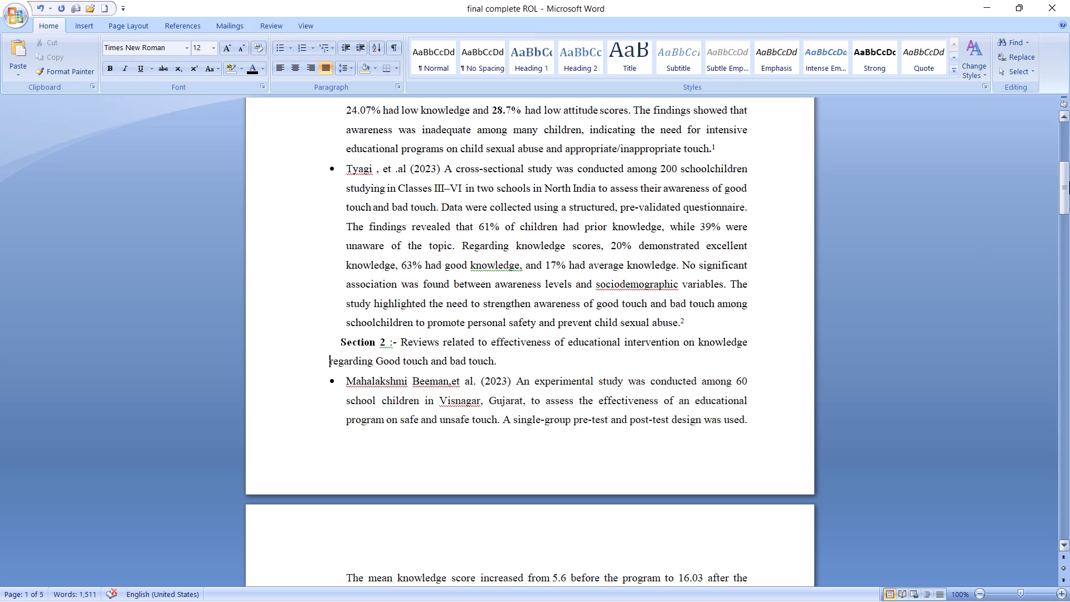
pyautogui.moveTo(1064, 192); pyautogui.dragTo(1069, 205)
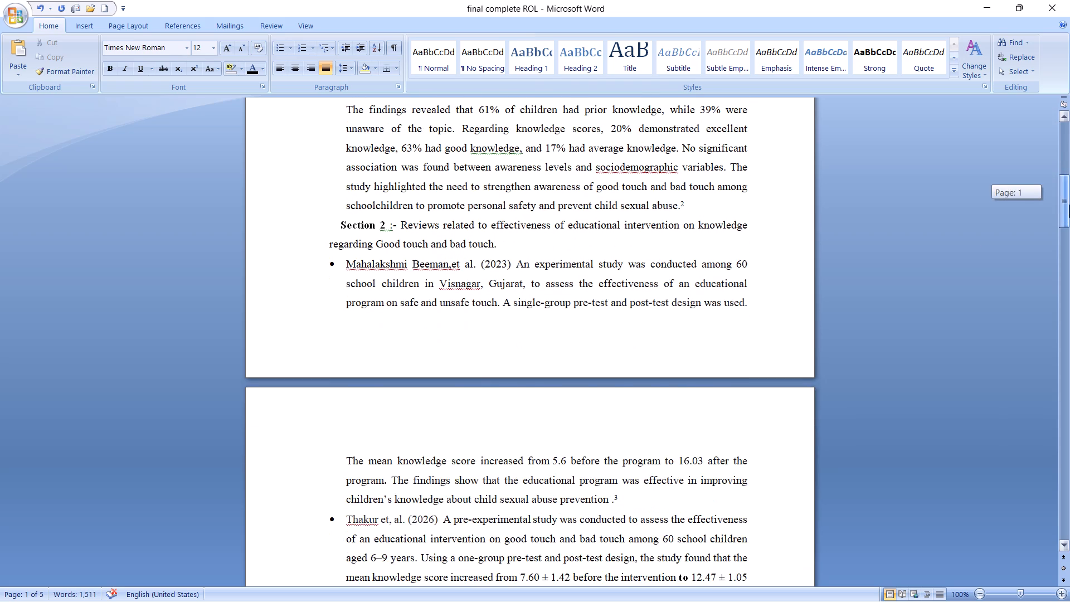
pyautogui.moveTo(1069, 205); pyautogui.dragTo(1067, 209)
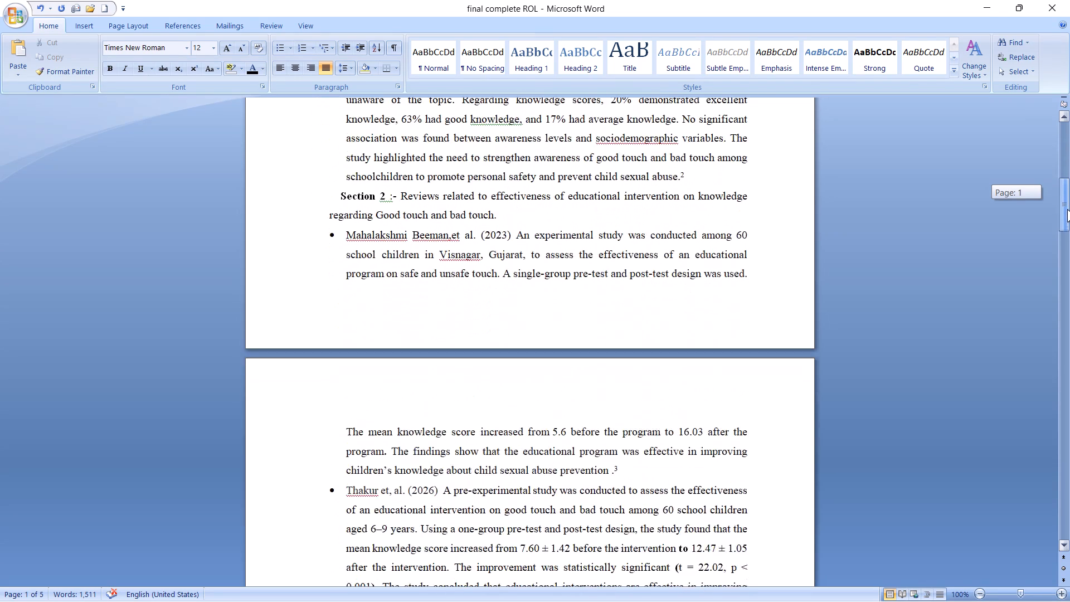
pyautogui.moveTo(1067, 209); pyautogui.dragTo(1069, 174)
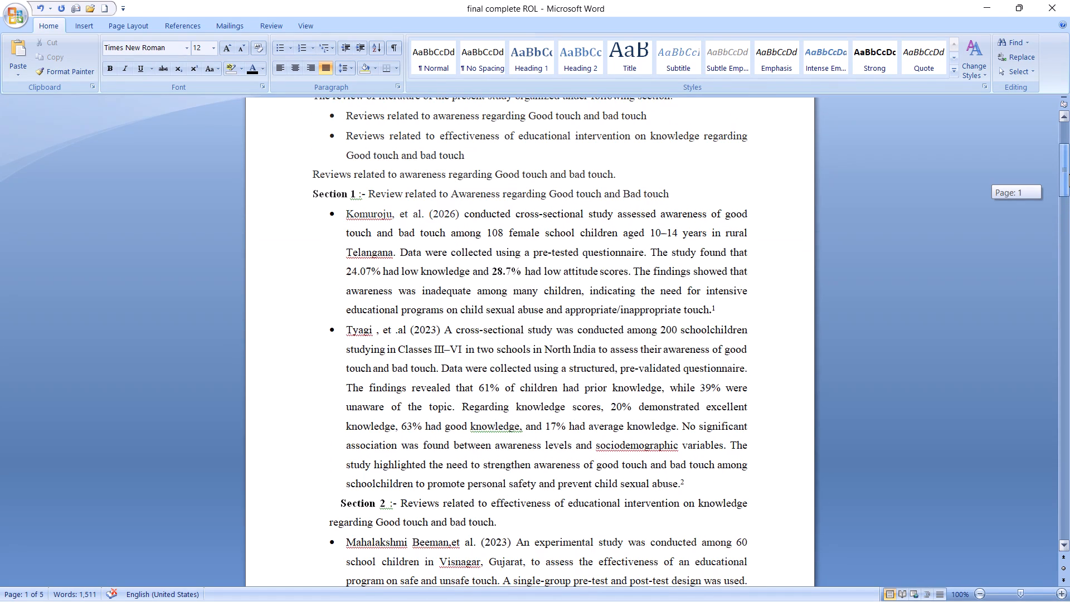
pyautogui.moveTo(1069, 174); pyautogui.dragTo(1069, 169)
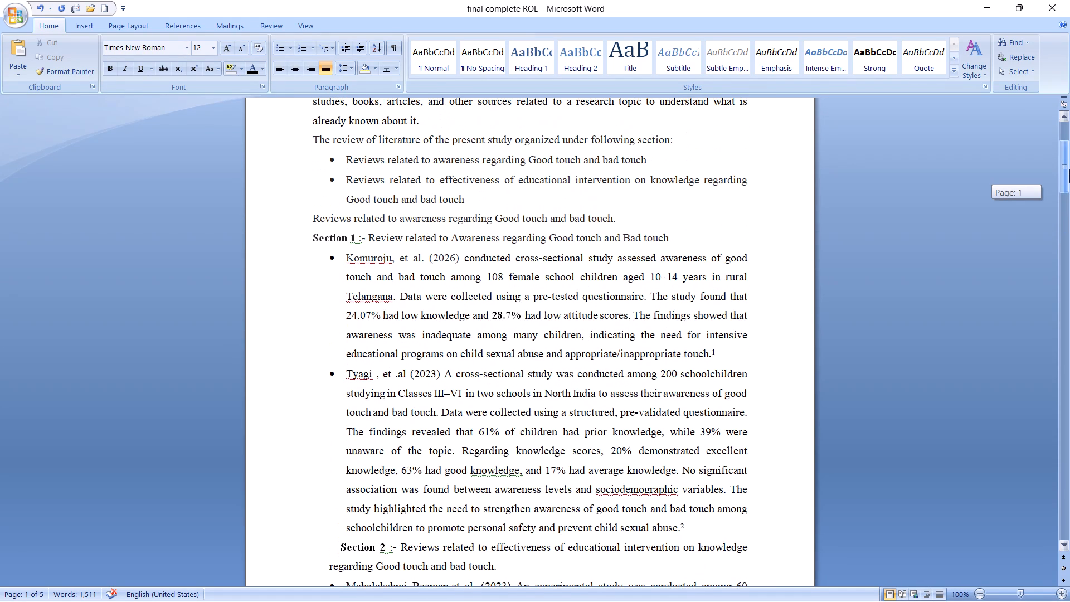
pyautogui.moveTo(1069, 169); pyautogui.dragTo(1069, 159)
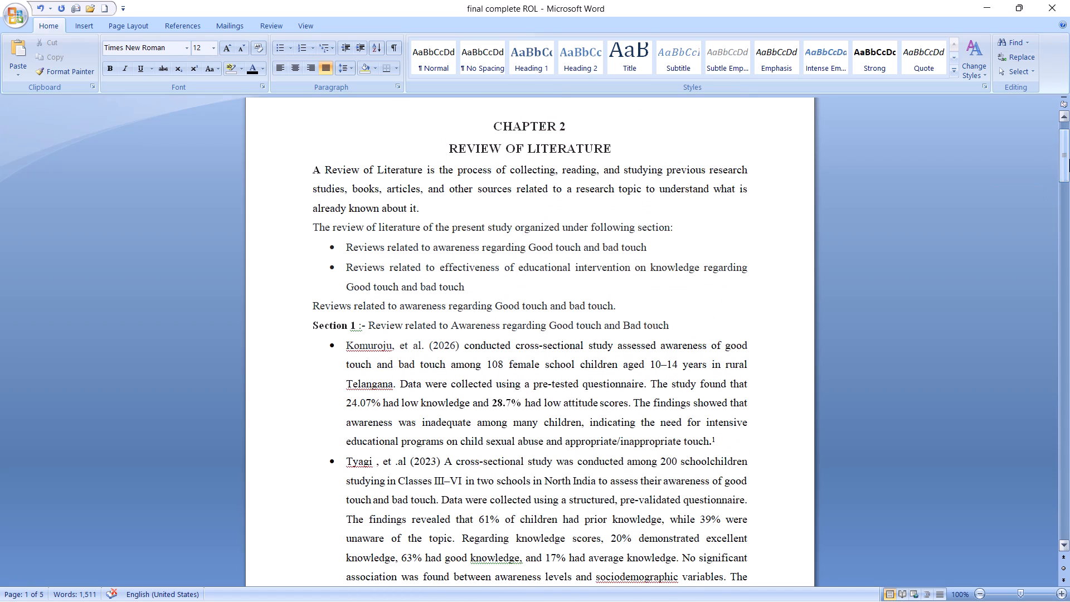
# Remove the space before the comma after the author's name in the Singh (2025) and Babu (2023) review citations.
pyautogui.moveTo(1069, 159); pyautogui.dragTo(1069, 151)
pyautogui.moveTo(1069, 151); pyautogui.dragTo(1069, 215)
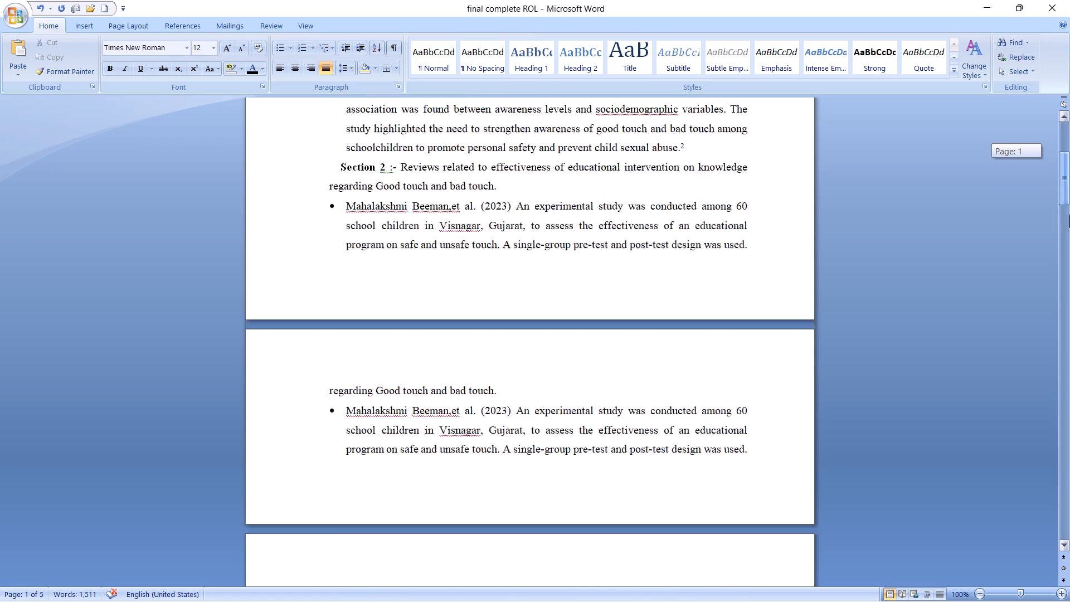
pyautogui.moveTo(1069, 215); pyautogui.dragTo(1063, 297)
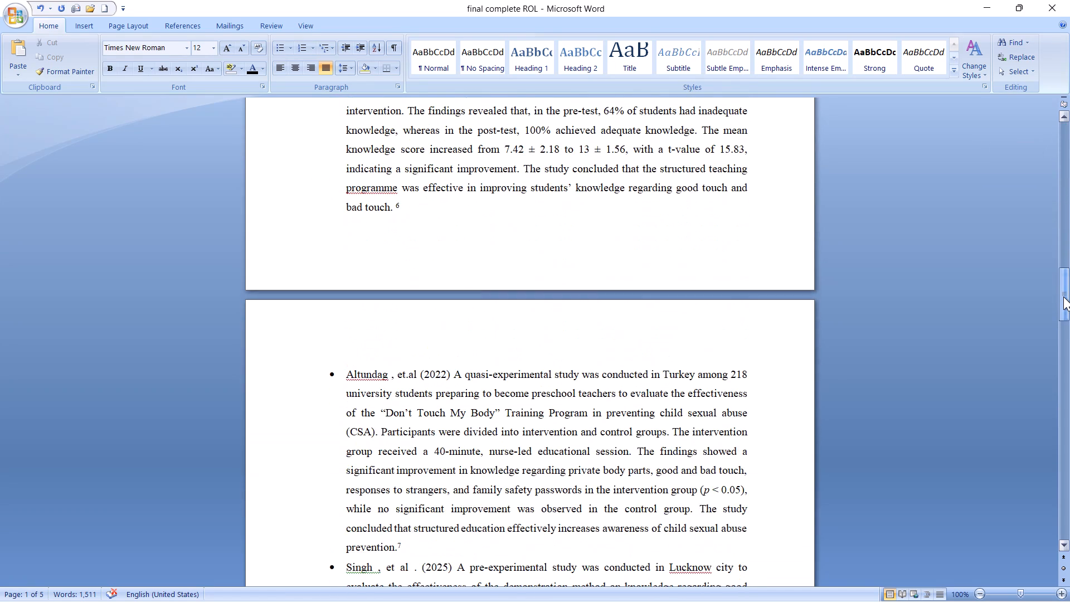
pyautogui.moveTo(1063, 297); pyautogui.dragTo(1063, 344)
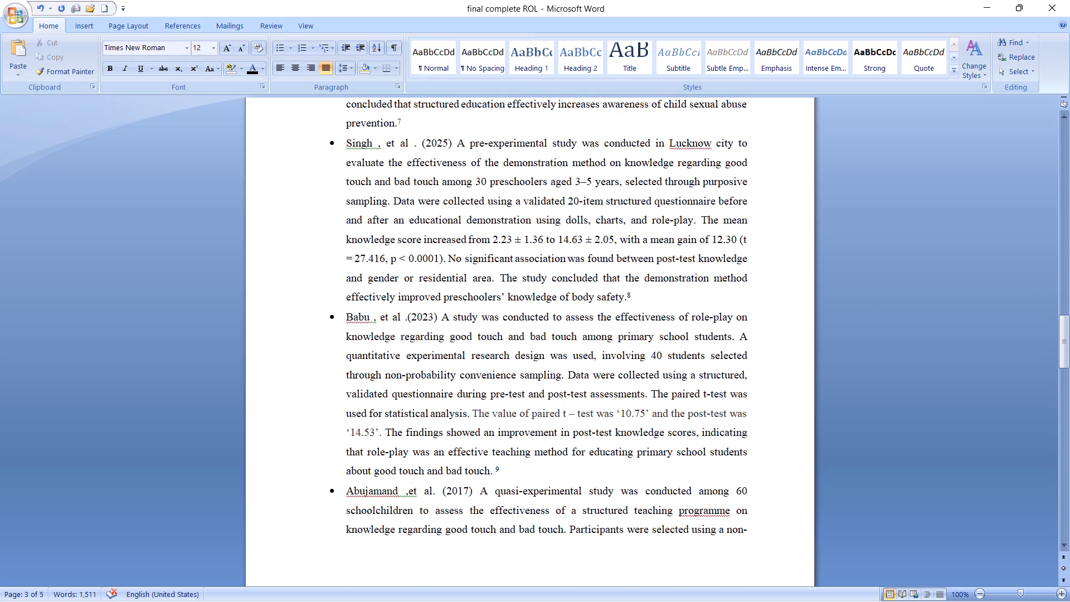
pyautogui.click(374, 147)
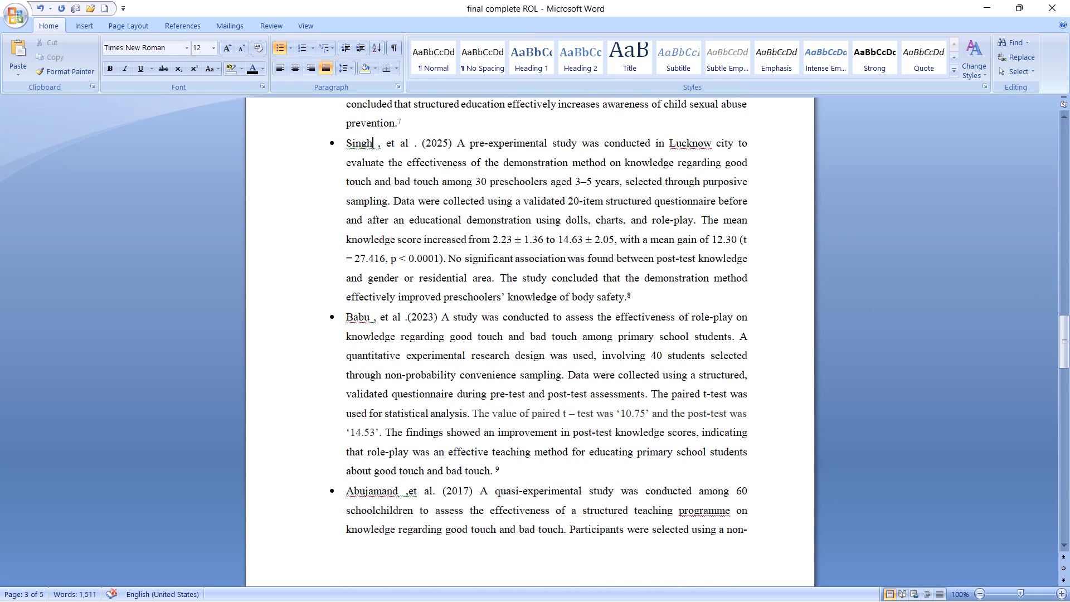
pyautogui.click(377, 148)
pyautogui.press('BackSpace')
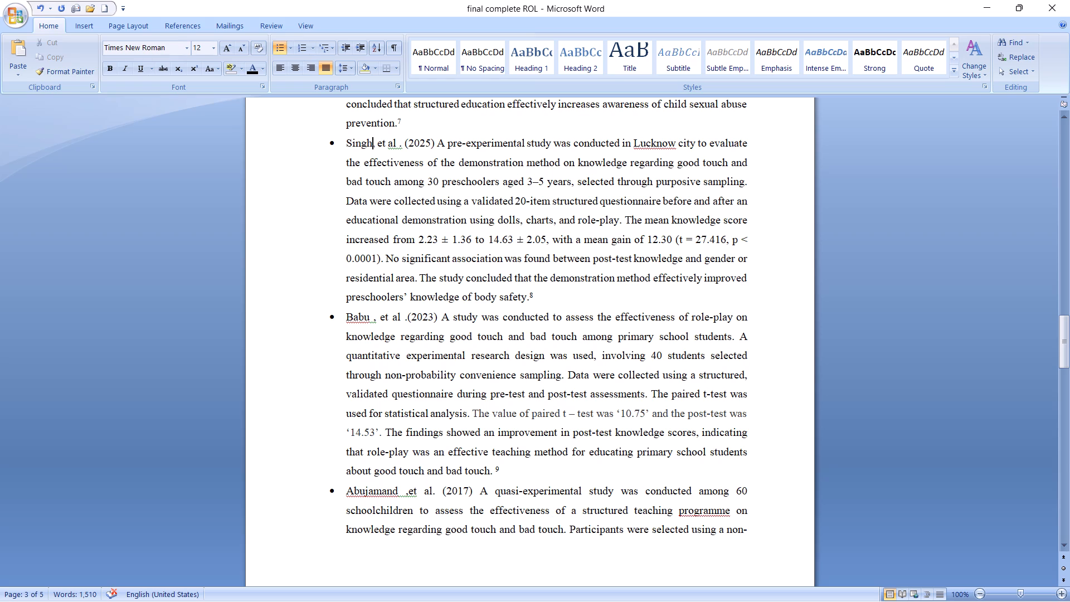
pyautogui.click(1066, 327)
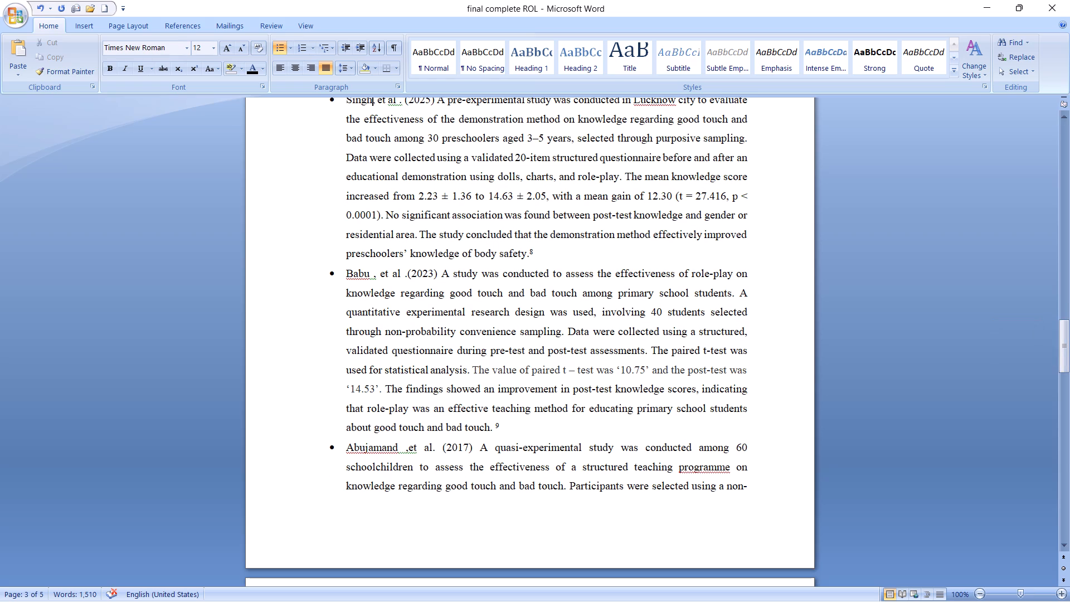
pyautogui.click(375, 279)
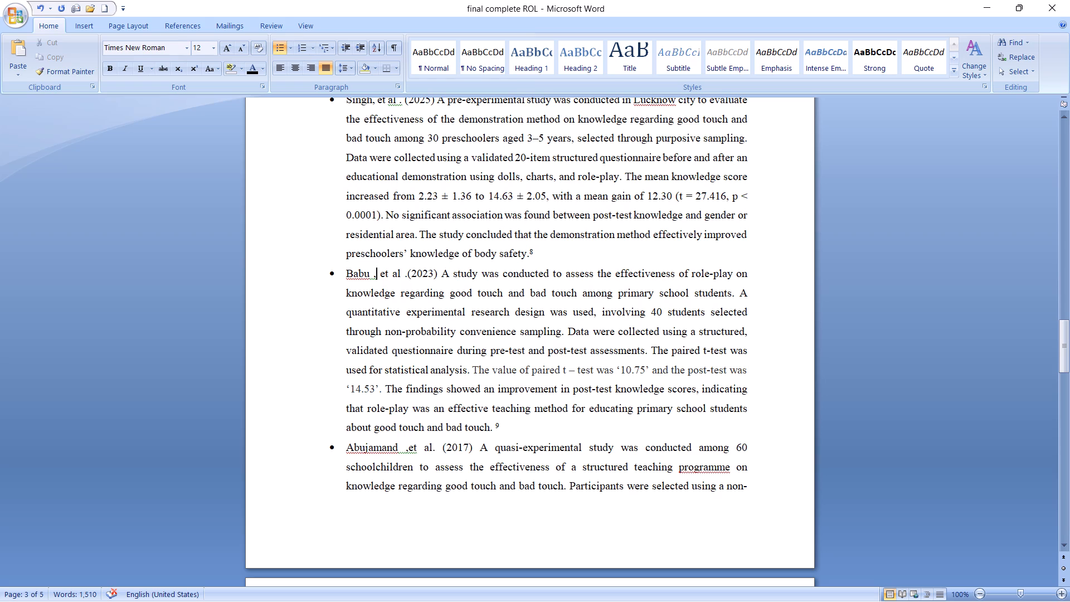
pyautogui.press('Left')
pyautogui.press('BackSpace')
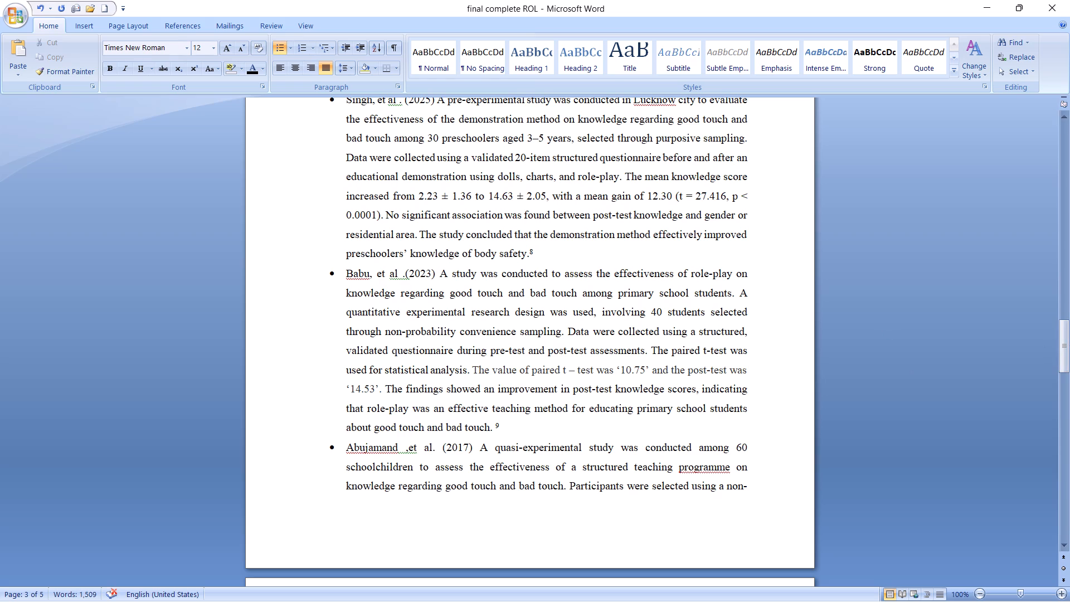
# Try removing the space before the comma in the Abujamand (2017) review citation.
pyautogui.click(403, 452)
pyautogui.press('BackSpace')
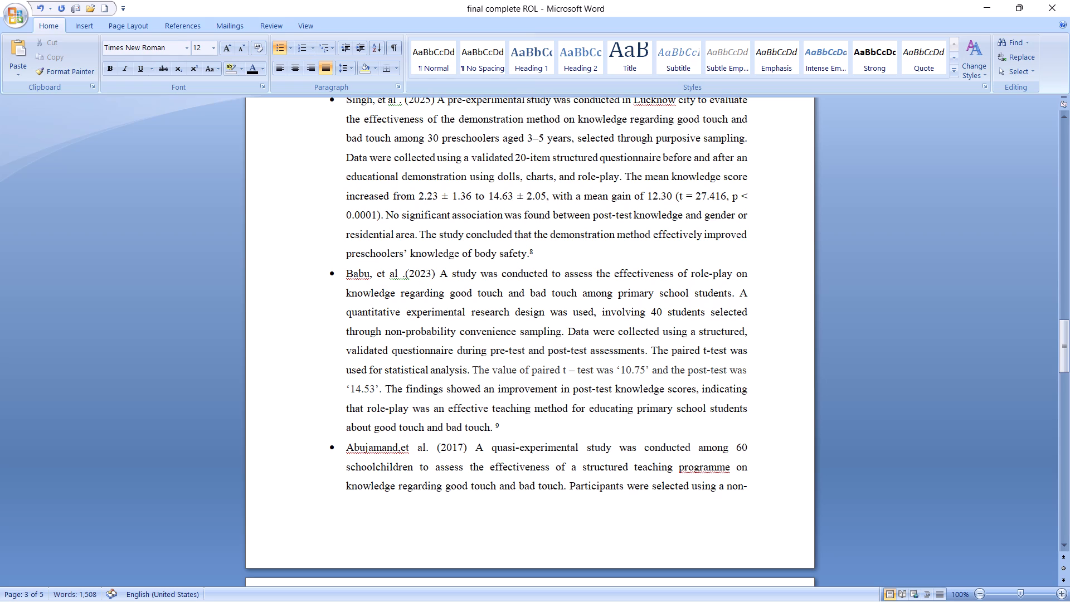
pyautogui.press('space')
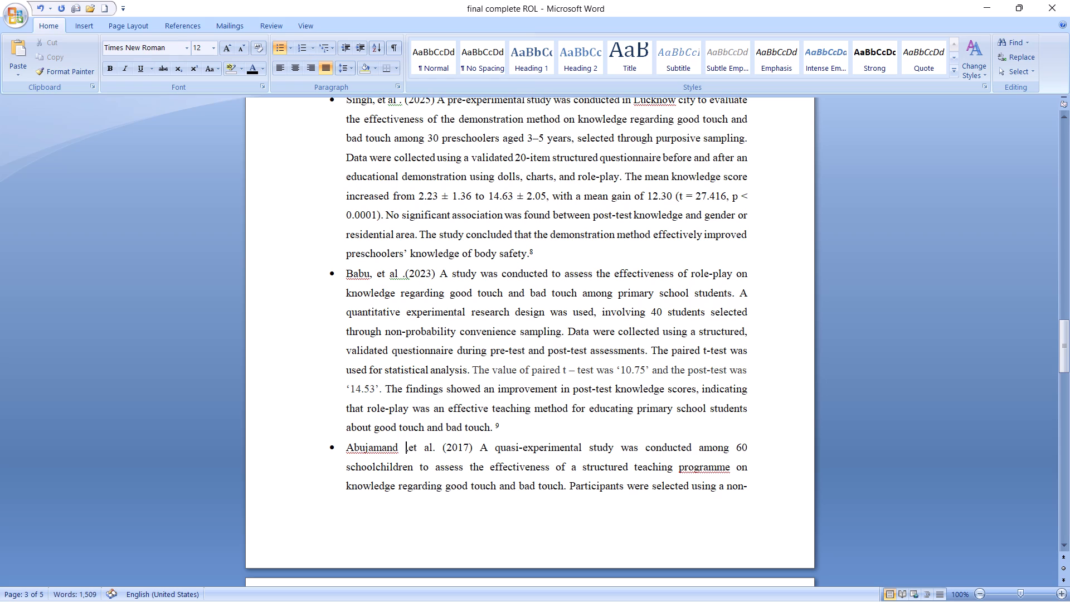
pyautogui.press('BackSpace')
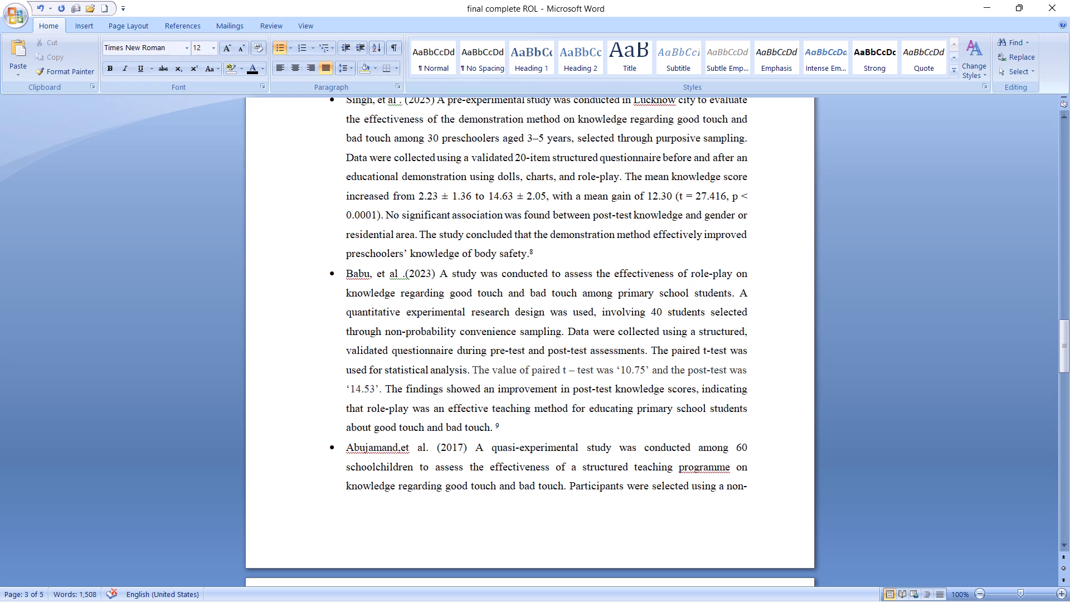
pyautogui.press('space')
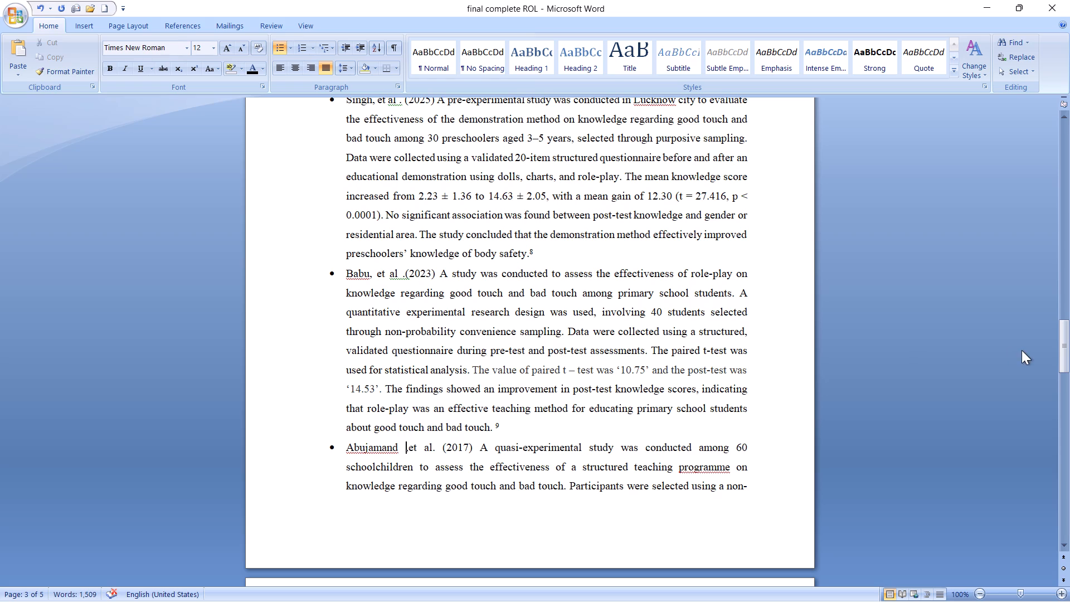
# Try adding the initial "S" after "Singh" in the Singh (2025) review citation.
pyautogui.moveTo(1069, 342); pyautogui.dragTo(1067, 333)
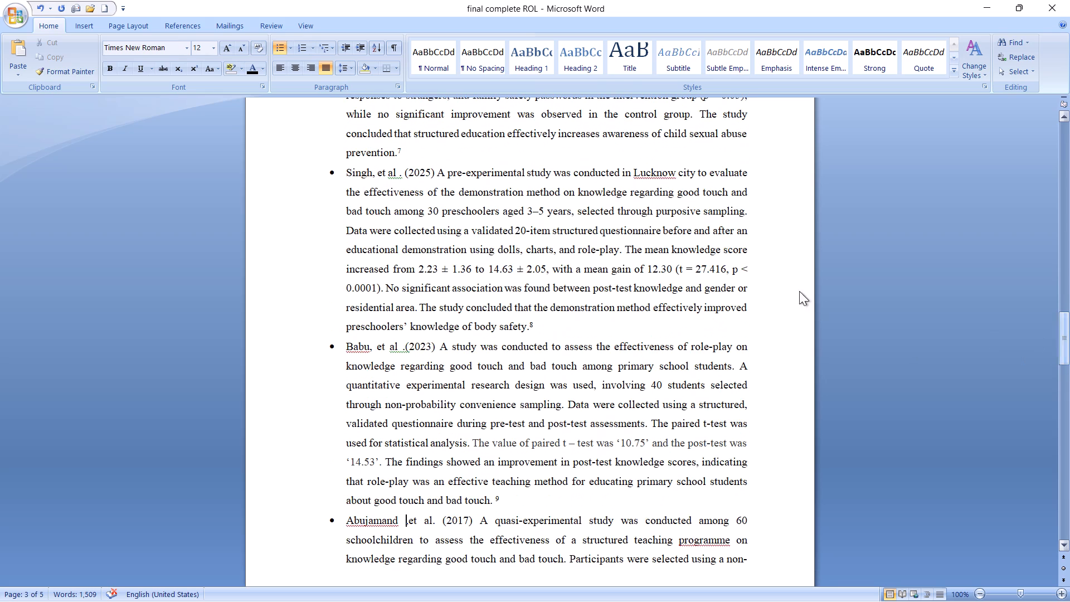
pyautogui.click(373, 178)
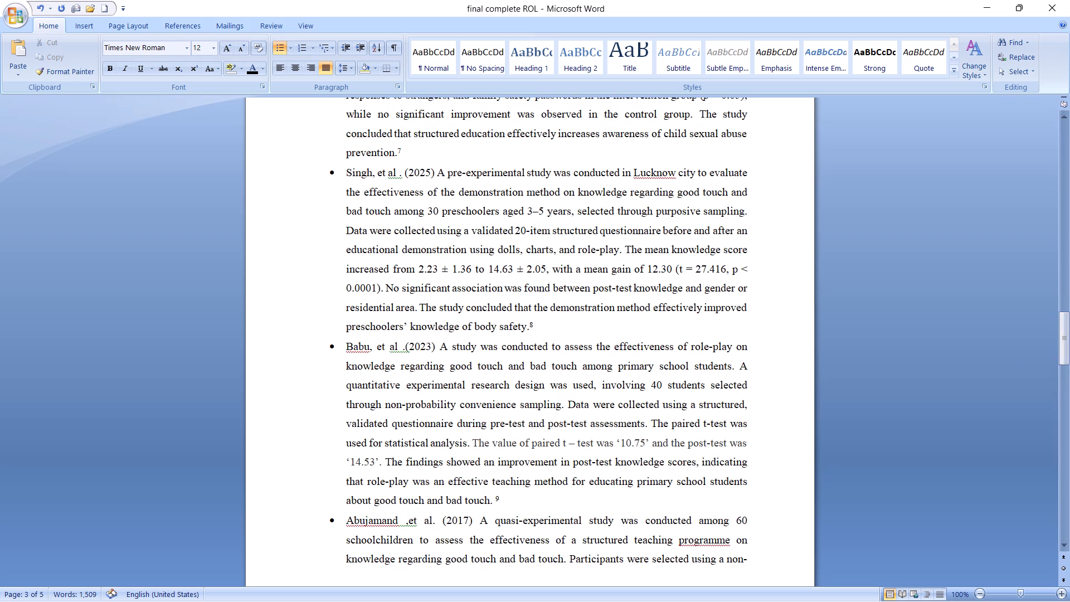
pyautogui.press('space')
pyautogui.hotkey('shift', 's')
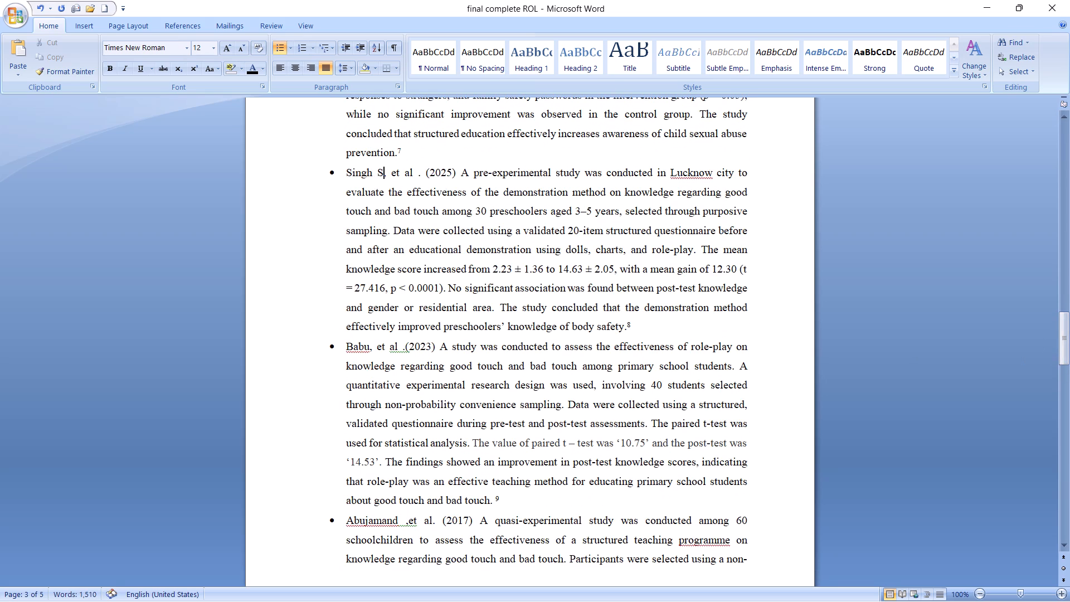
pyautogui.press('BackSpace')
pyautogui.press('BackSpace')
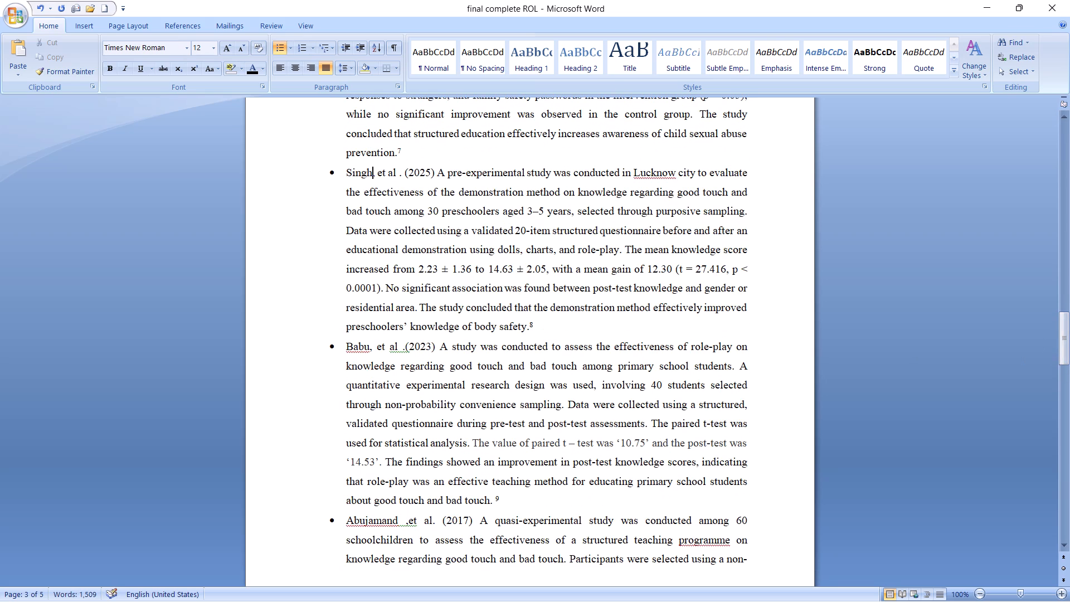
# Add the first author's initial "P" after "Komuroju" in the first Section 1 citation, matching the reference list.
pyautogui.moveTo(1067, 331); pyautogui.dragTo(1069, 364)
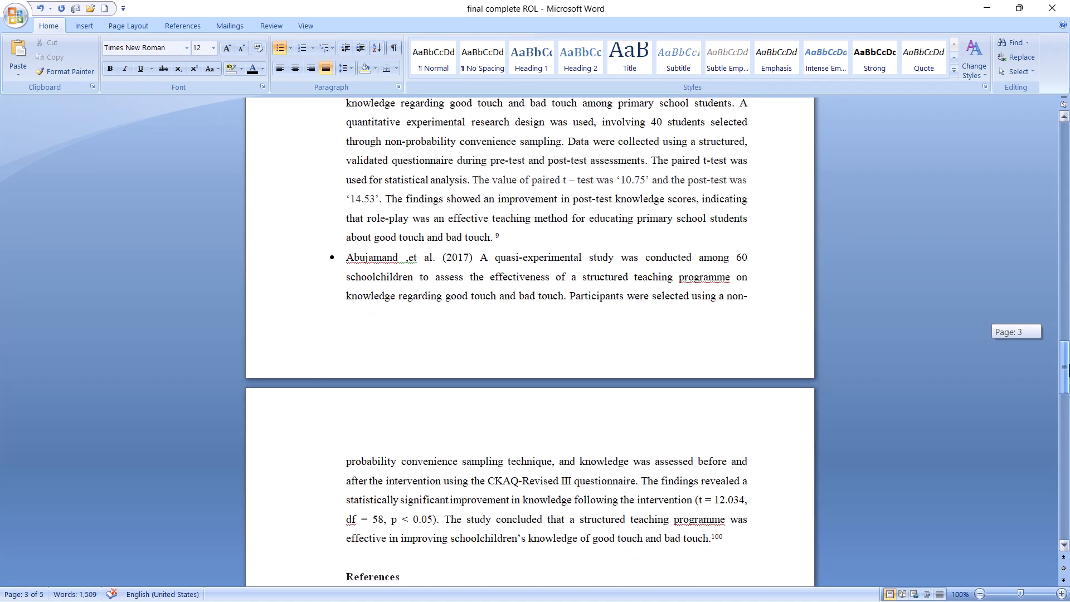
pyautogui.moveTo(1069, 364); pyautogui.dragTo(1069, 230)
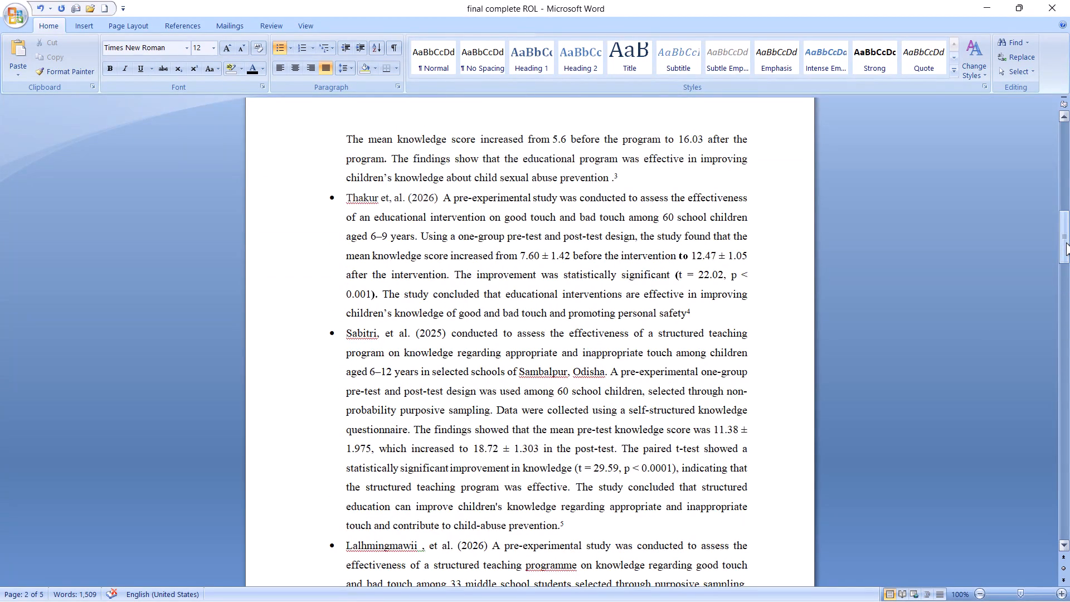
pyautogui.moveTo(1066, 242); pyautogui.dragTo(1068, 188)
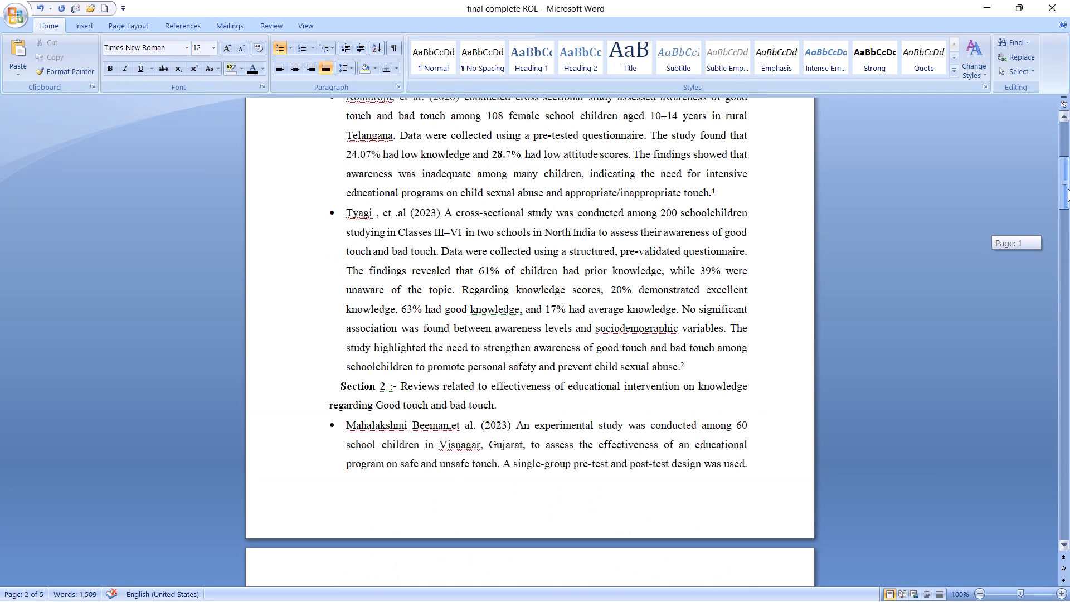
pyautogui.moveTo(1068, 188); pyautogui.dragTo(1068, 138)
pyautogui.moveTo(1068, 138); pyautogui.dragTo(1068, 143)
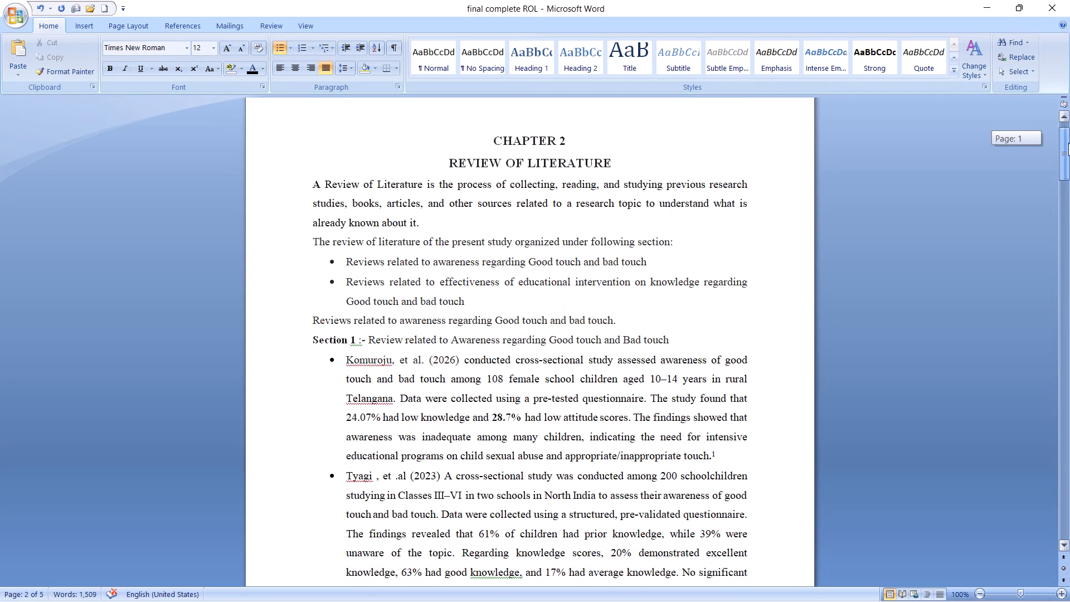
pyautogui.moveTo(1068, 143); pyautogui.dragTo(1063, 301)
pyautogui.moveTo(1063, 301); pyautogui.dragTo(1061, 454)
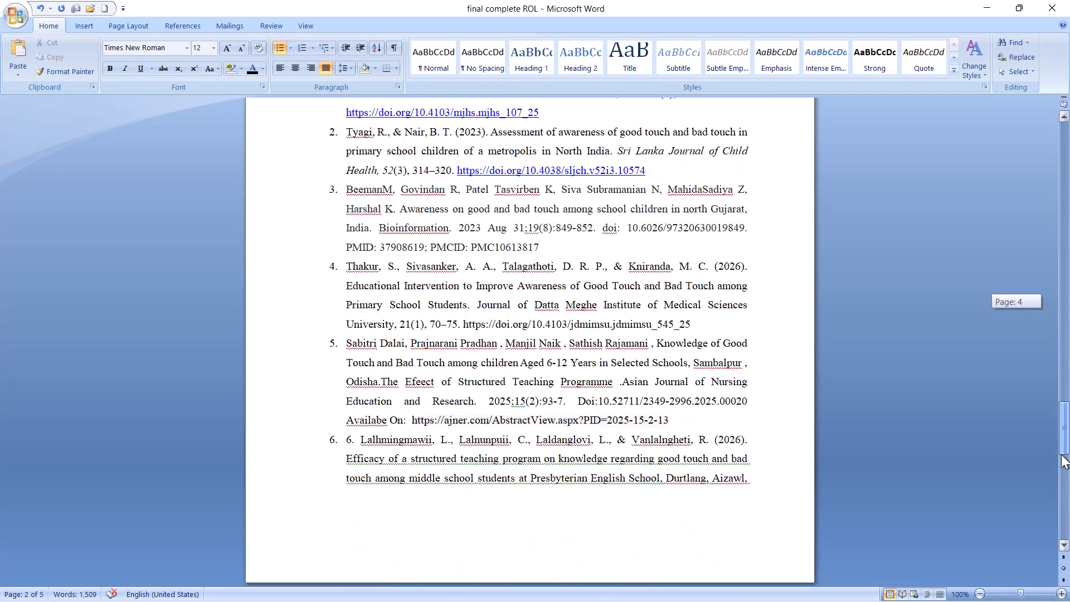
pyautogui.moveTo(1061, 454); pyautogui.dragTo(1062, 397)
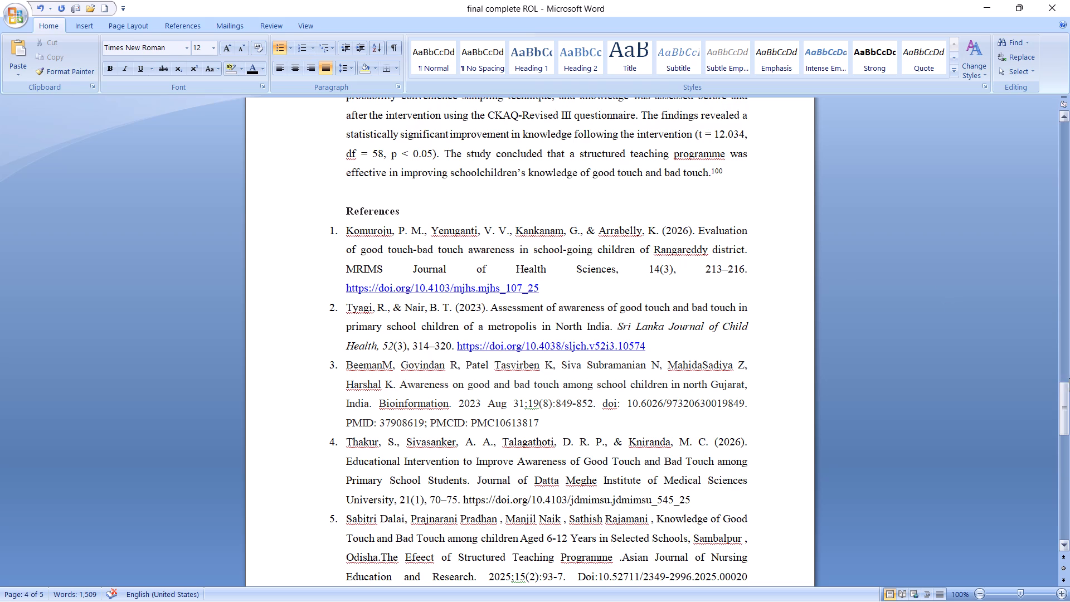
pyautogui.moveTo(1062, 398); pyautogui.dragTo(1062, 219)
pyautogui.moveTo(1062, 219); pyautogui.dragTo(1061, 165)
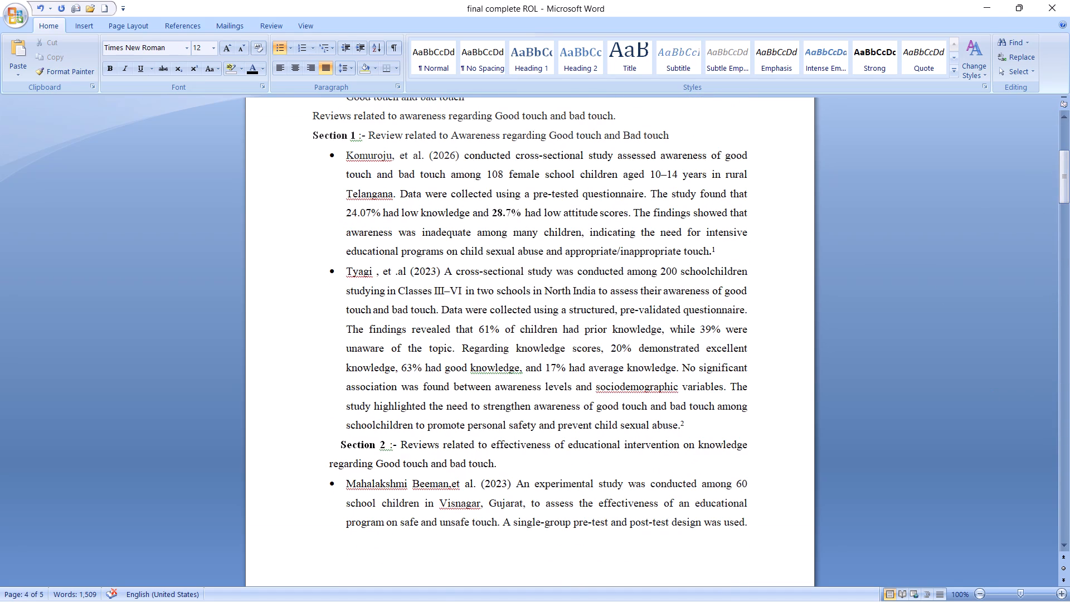
pyautogui.click(390, 158)
pyautogui.press('space')
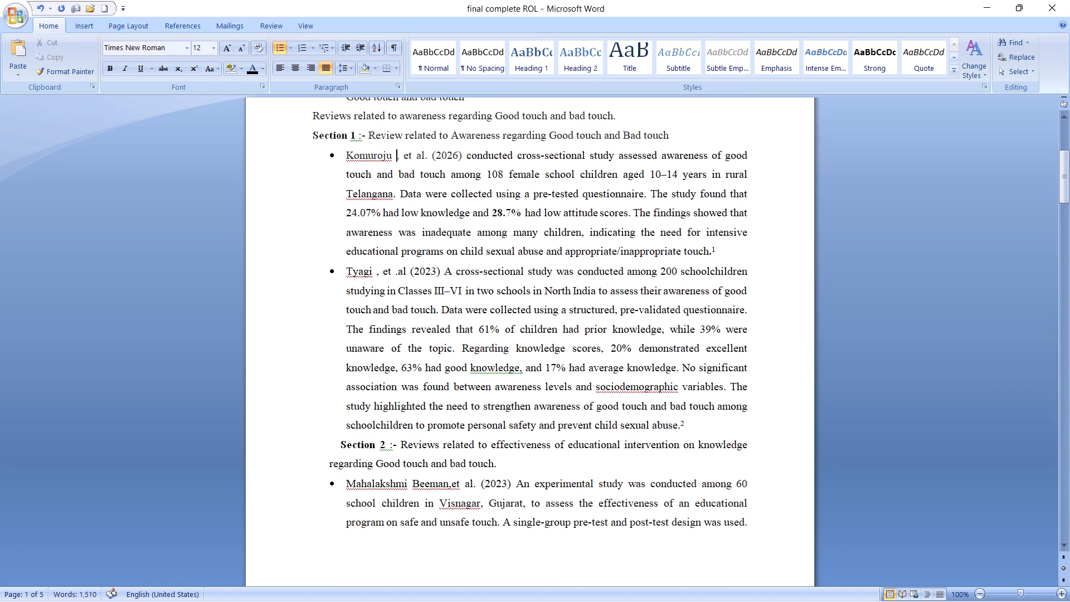
pyautogui.write('P')
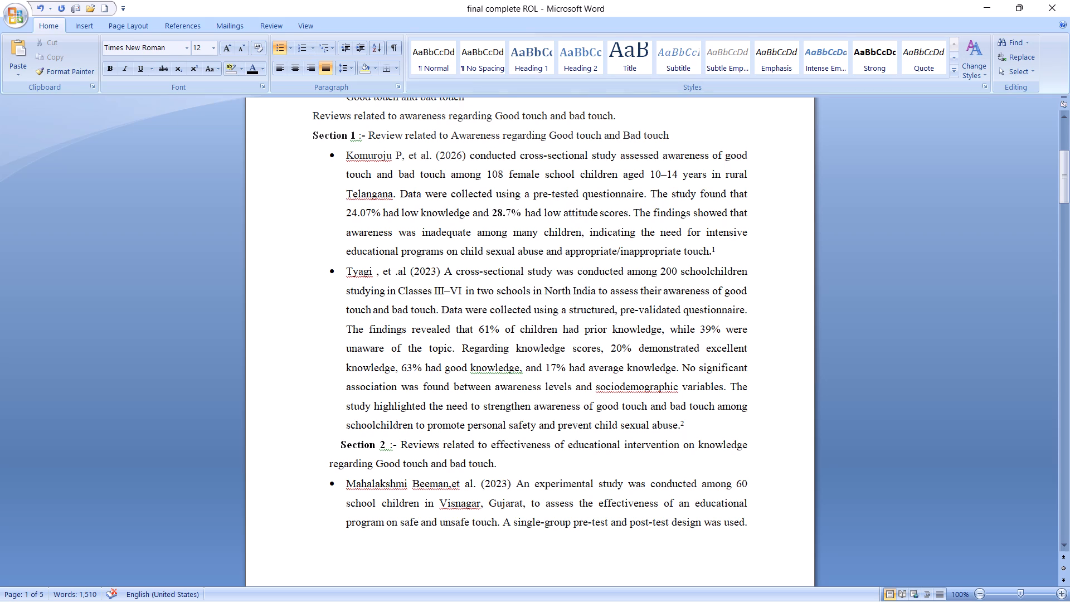
# Add the first author's initial "R" after "Tyagi" in the second Section 1 citation, matching the reference list.
pyautogui.scroll(-17, 476, 276)
pyautogui.scroll(1, 476, 276)
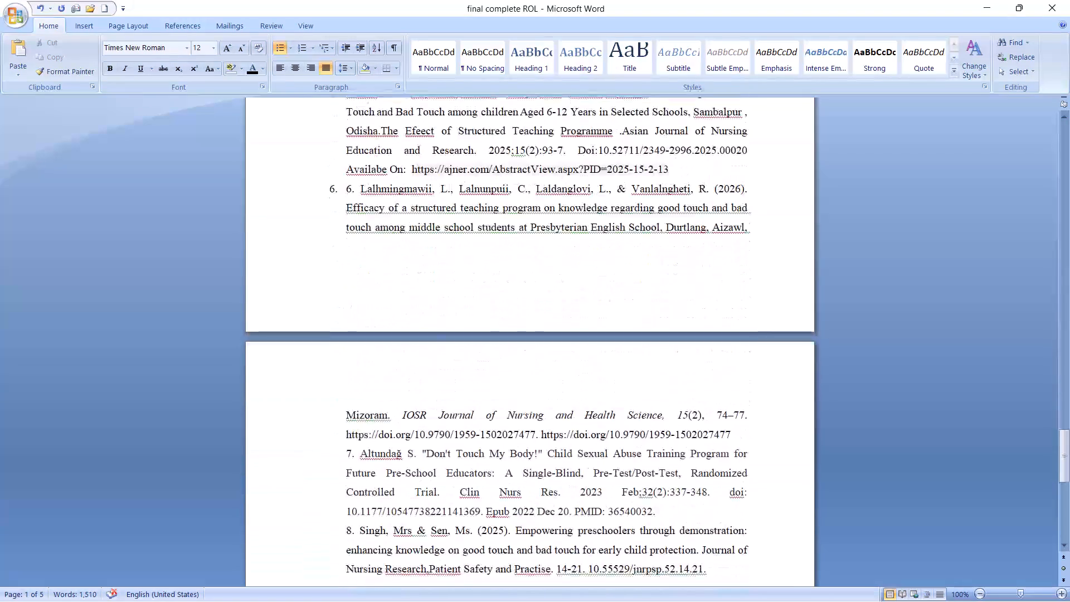
pyautogui.scroll(1, 476, 276)
pyautogui.scroll(-1, 476, 276)
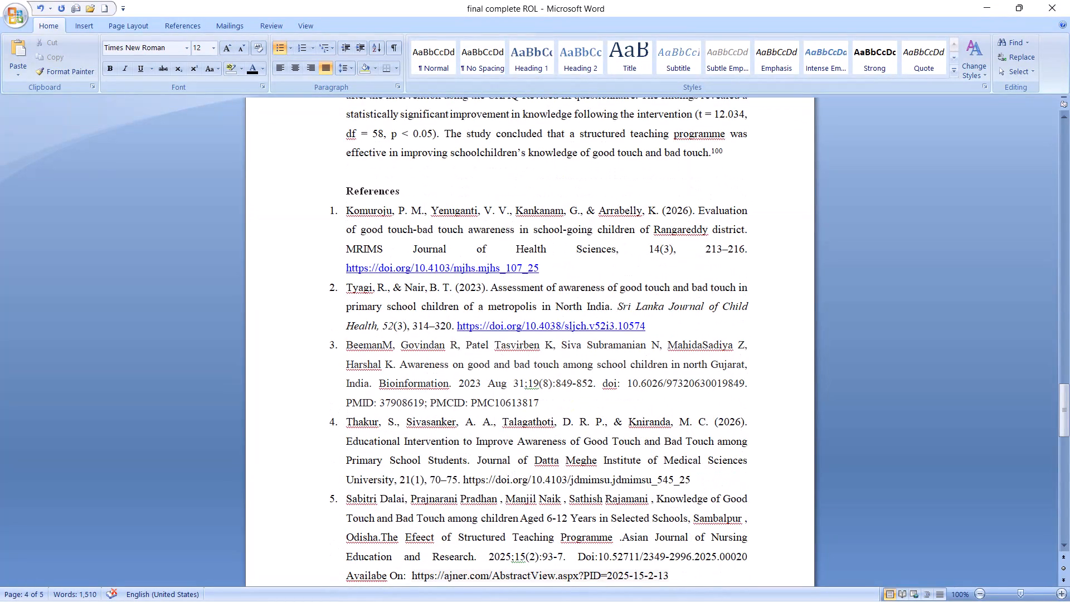
pyautogui.scroll(20, 439, 318)
pyautogui.scroll(1, 439, 318)
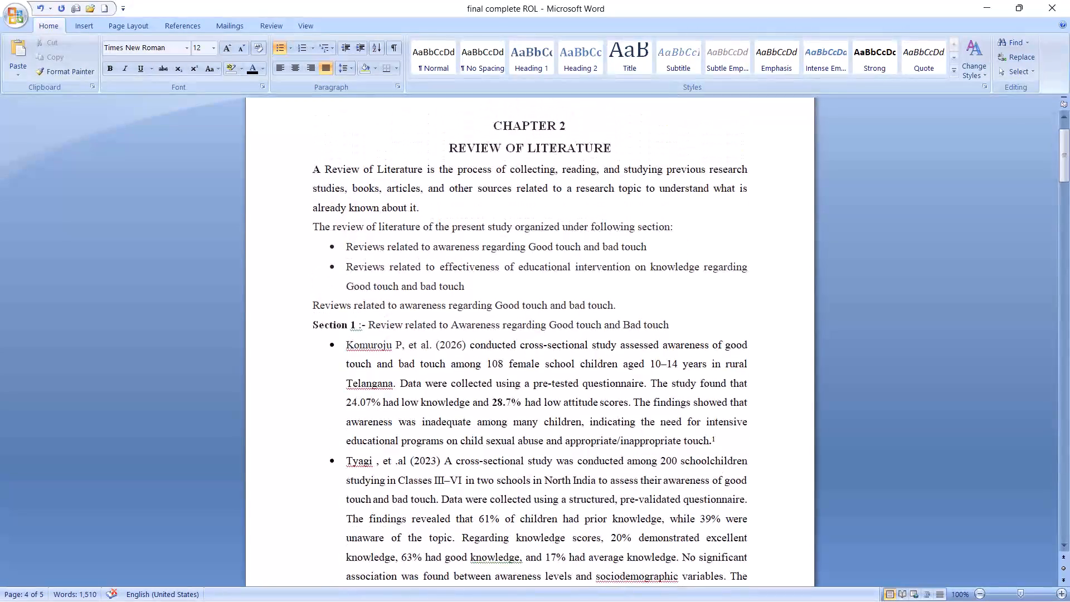
pyautogui.scroll(-1, 439, 318)
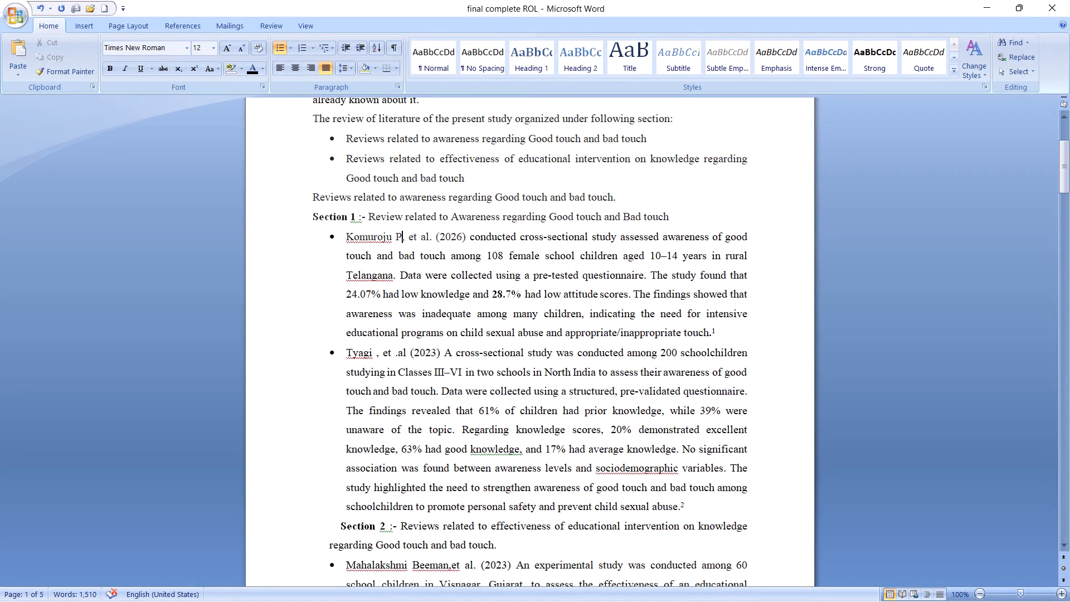
pyautogui.click(373, 353)
pyautogui.press('space')
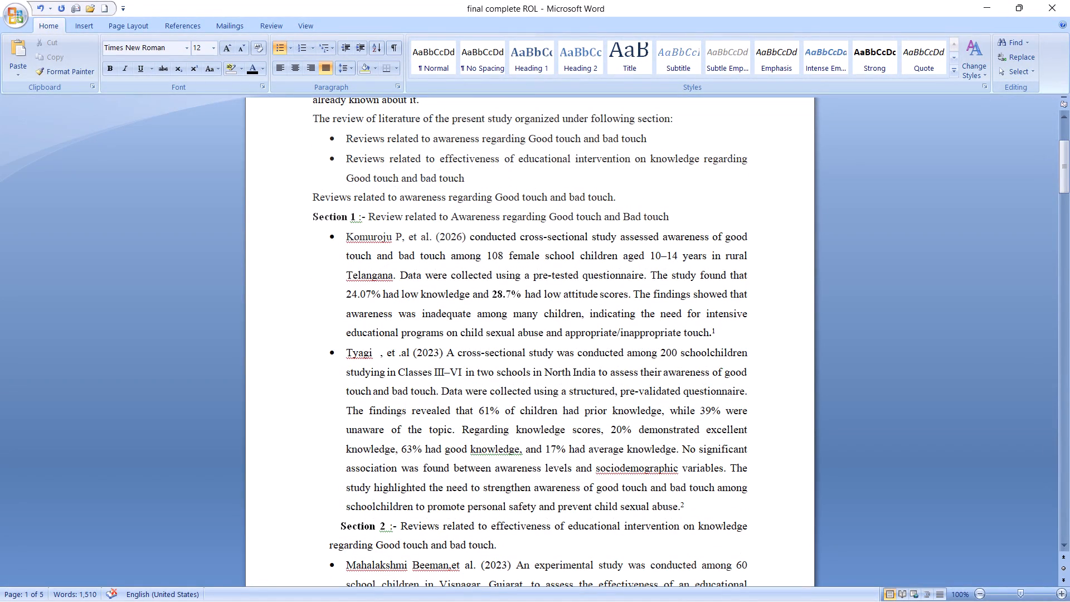
pyautogui.press('r')
pyautogui.press('BackSpace')
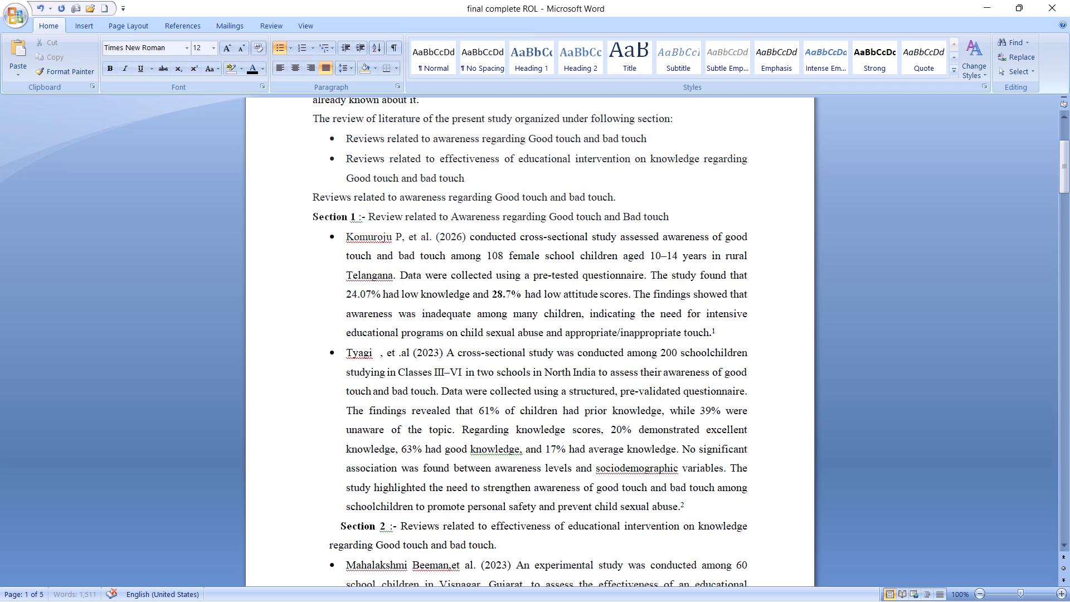
pyautogui.hotkey('shift', 'r')
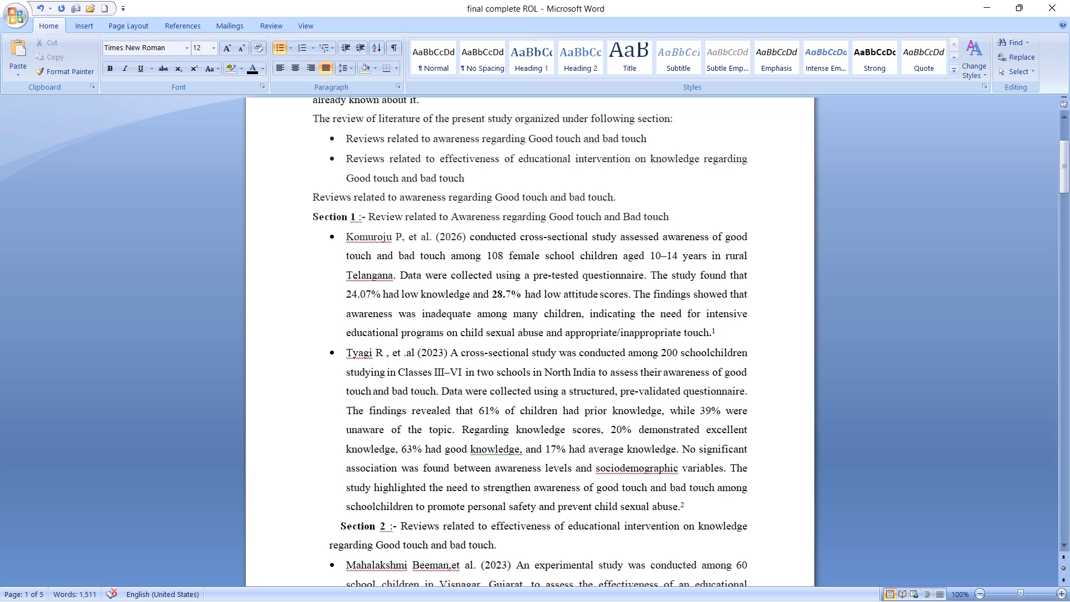
# Compare the first authors' initials in the reference list with the in-text citations in Sections 1 and 2.
pyautogui.scroll(-6, 388, 397)
pyautogui.scroll(2, 388, 397)
pyautogui.scroll(-13, 388, 397)
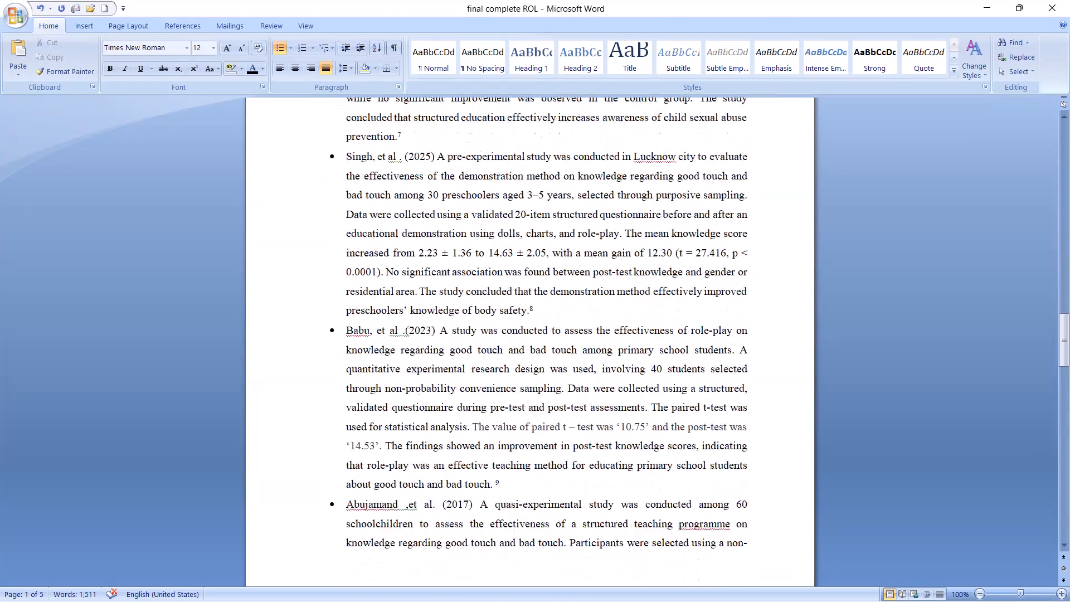
pyautogui.scroll(-3, 388, 397)
pyautogui.scroll(4, 388, 397)
pyautogui.scroll(-7, 388, 397)
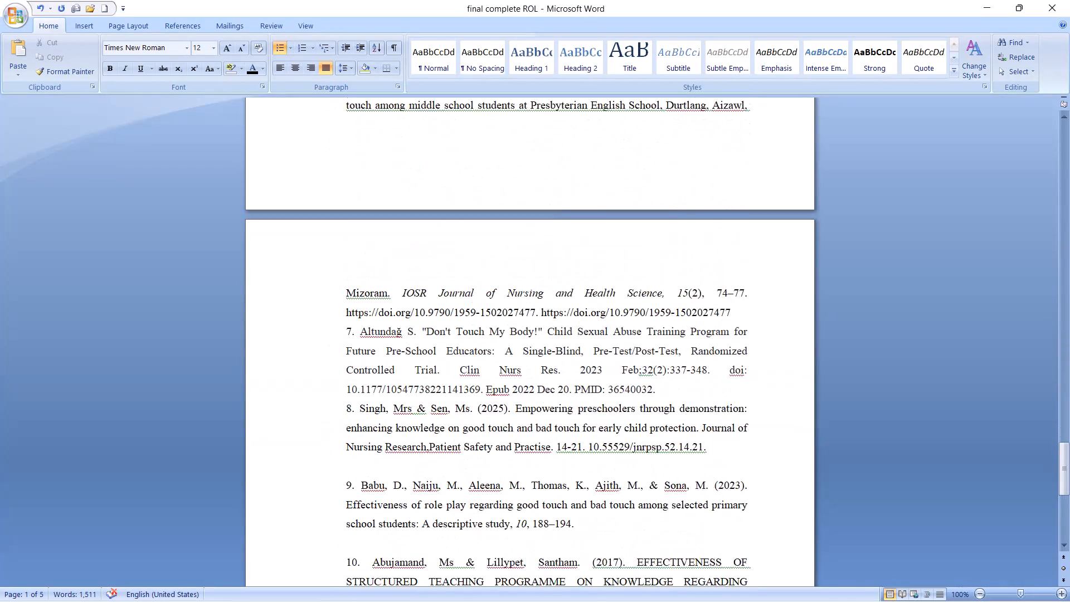
pyautogui.scroll(-1, 388, 397)
pyautogui.scroll(6, 388, 397)
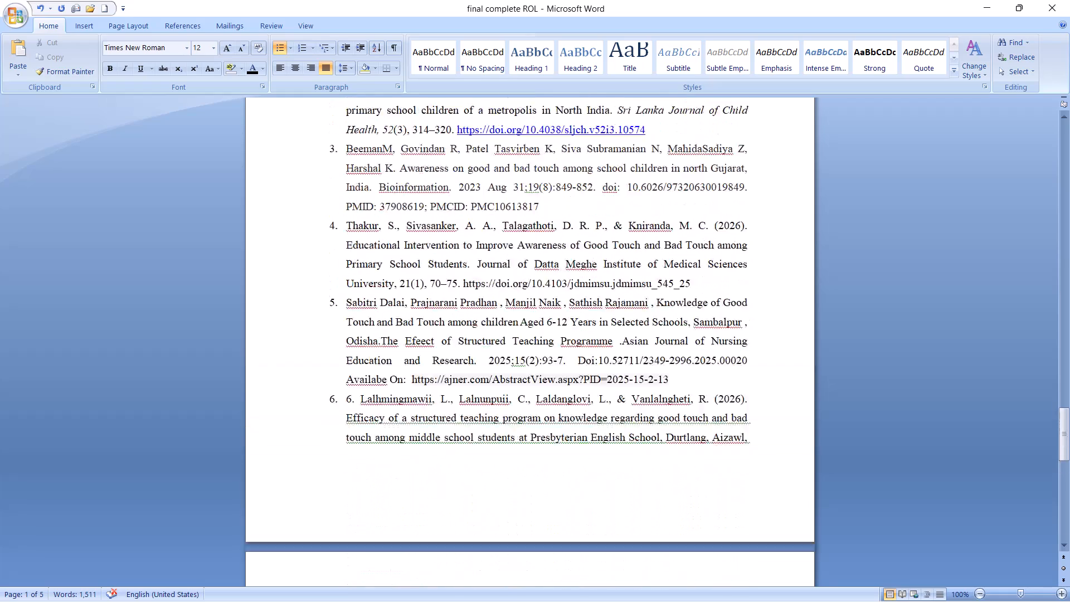
pyautogui.scroll(2, 388, 397)
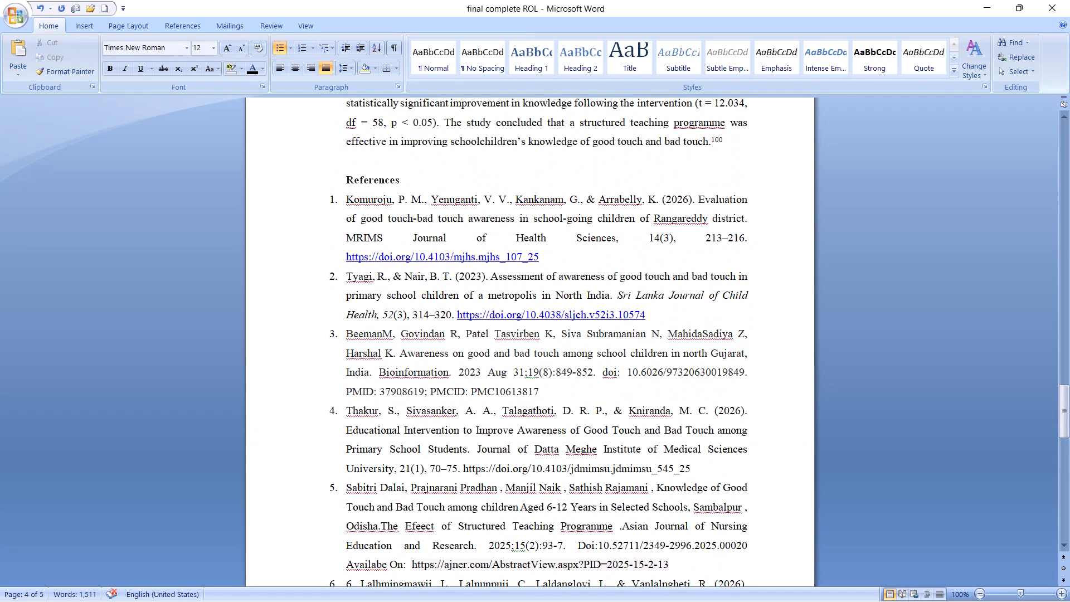
pyautogui.scroll(-2, 388, 397)
pyautogui.scroll(1, 388, 397)
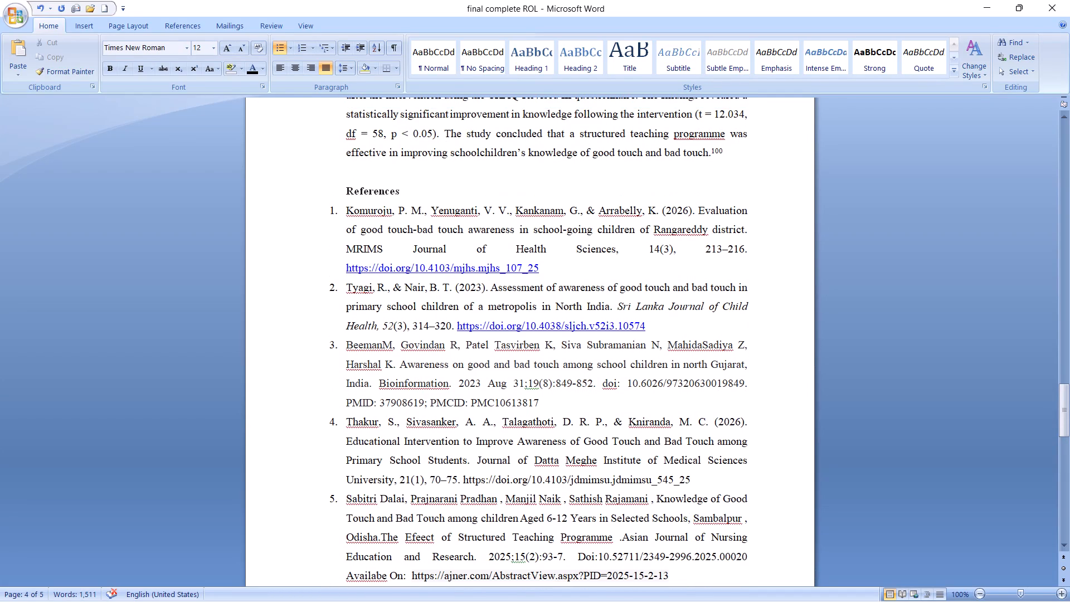
pyautogui.scroll(8, 388, 397)
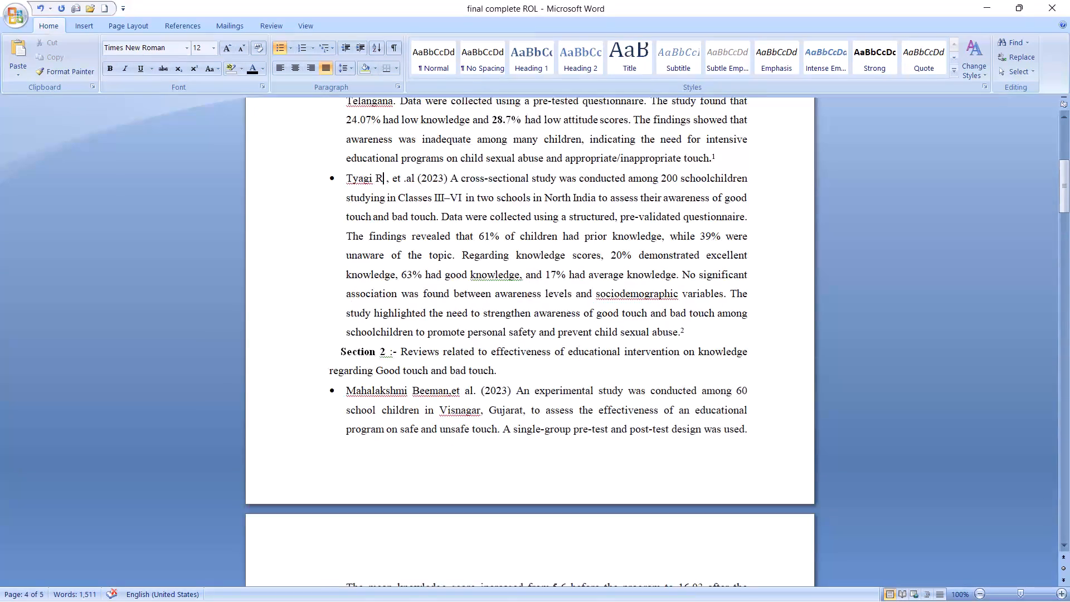
pyautogui.scroll(3, 388, 397)
pyautogui.scroll(-1, 388, 397)
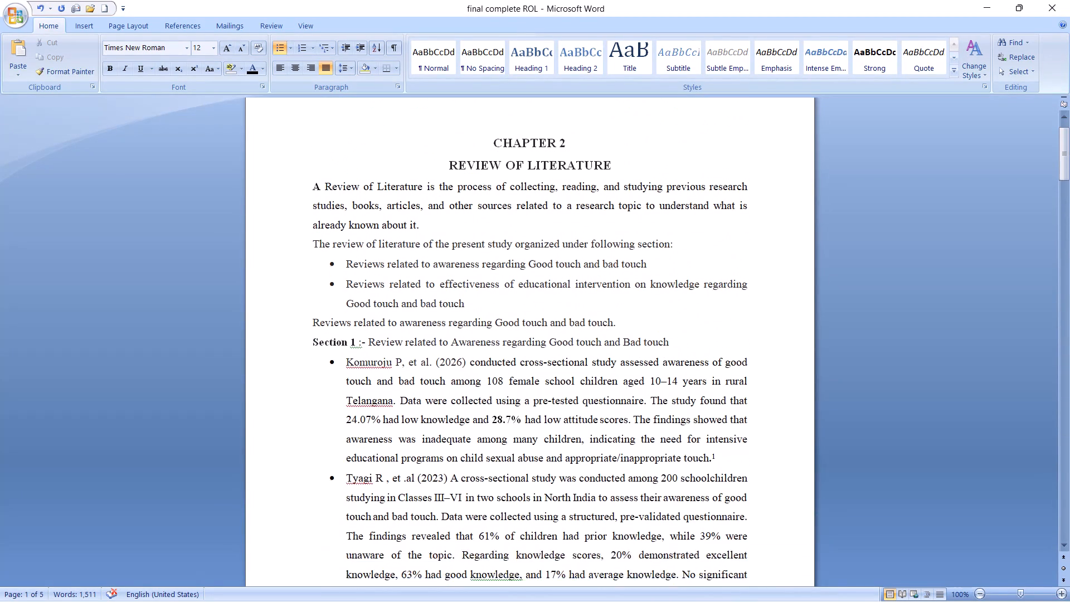
pyautogui.scroll(-6, 388, 397)
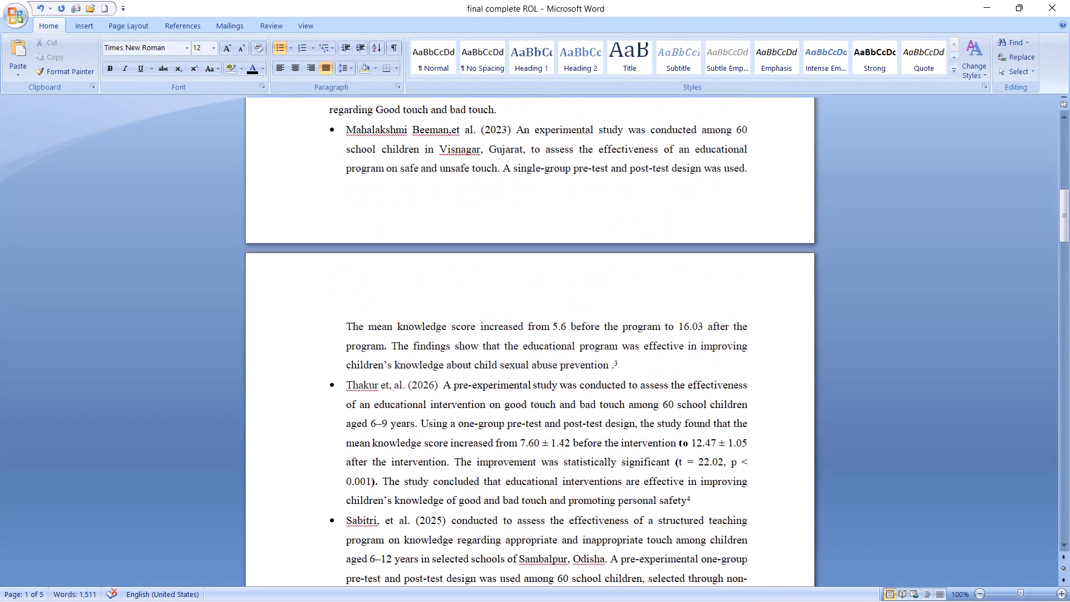
# Add the initial "S" after "Sabitri," in the Section 2 citation of the 2025 Odisha study.
pyautogui.click(377, 519)
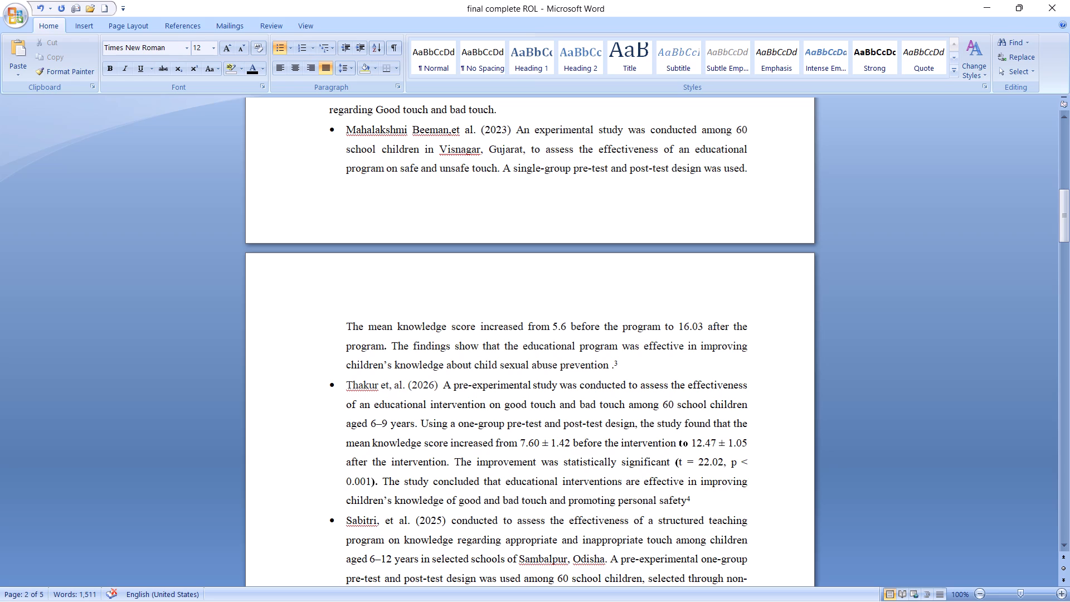
pyautogui.click(382, 521)
pyautogui.press('Left')
pyautogui.press('s')
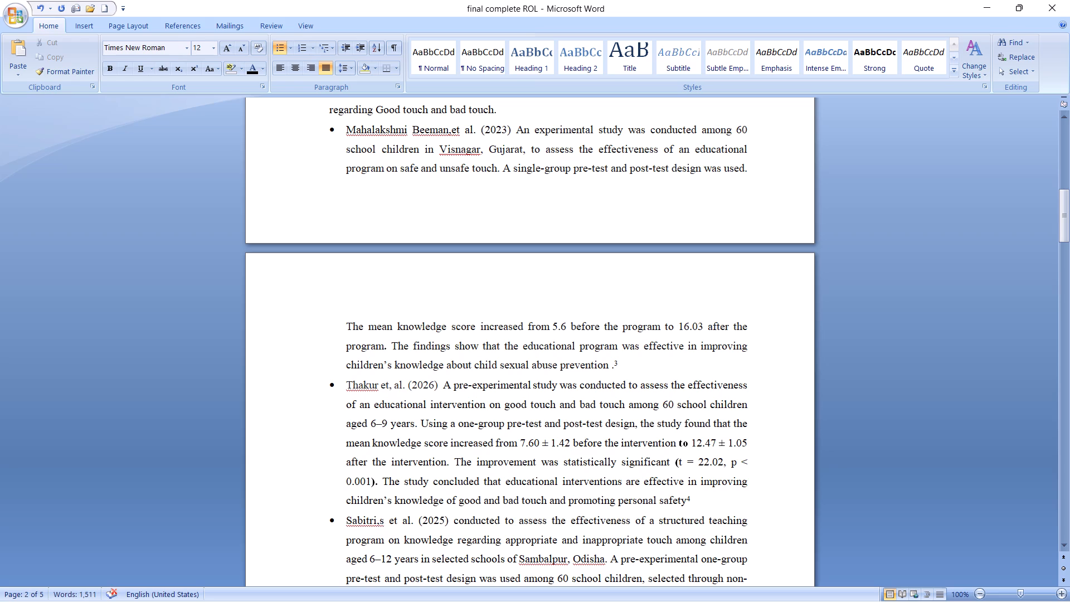
pyautogui.press('BackSpace')
pyautogui.write('S')
pyautogui.press('space')
pyautogui.press('BackSpace')
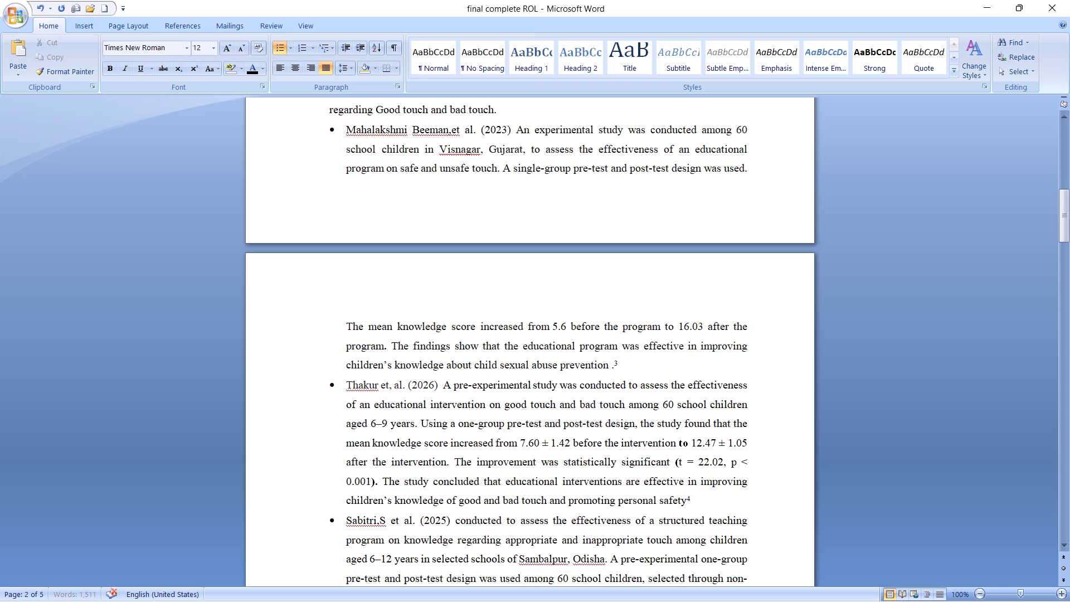
pyautogui.press('BackSpace')
pyautogui.press('space')
pyautogui.hotkey('shift', 's')
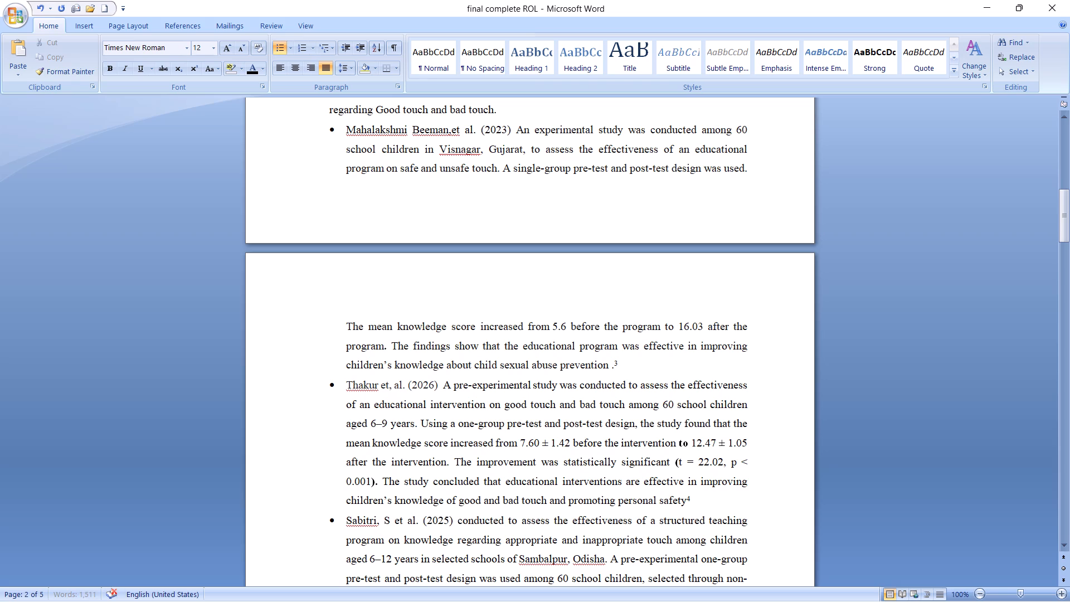
# Check the reference list for the first author's initial missing from the Thakur (2026) citation in Section 2.
pyautogui.scroll(-2, 381, 475)
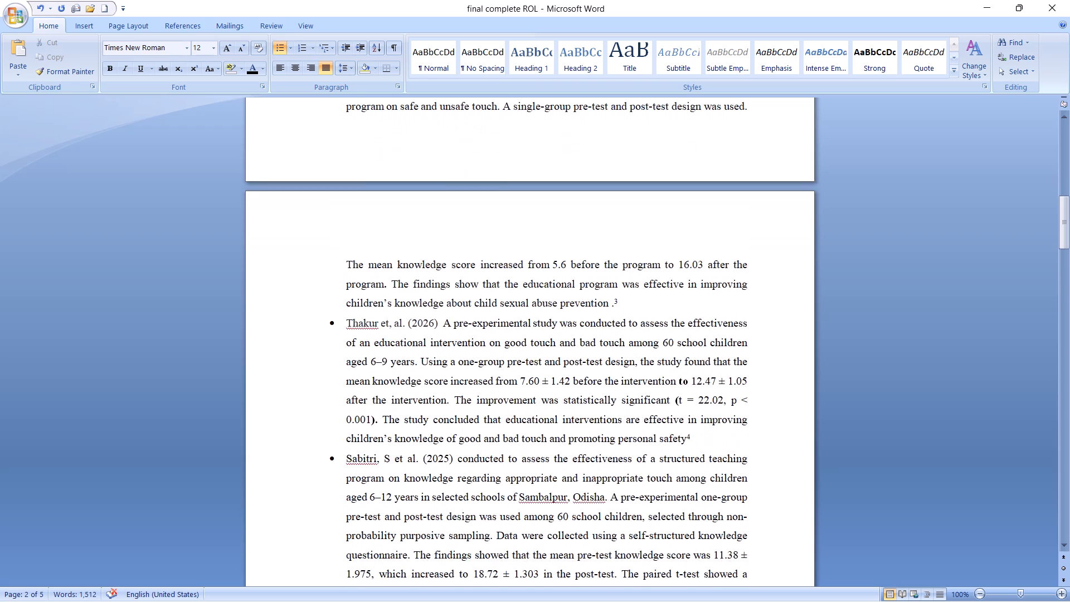
pyautogui.scroll(-10, 381, 475)
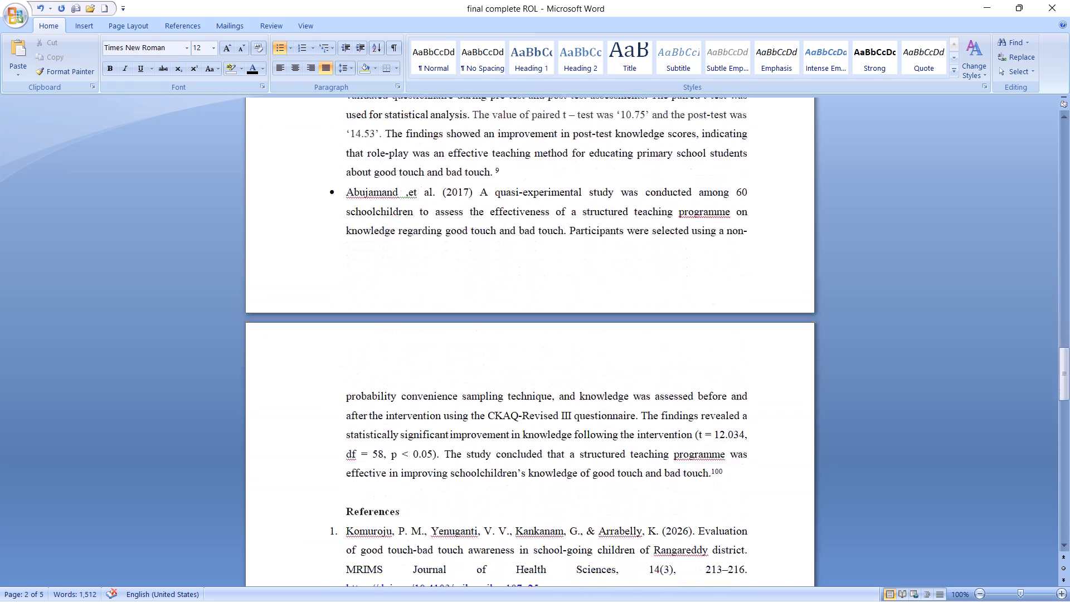
pyautogui.scroll(-1, 381, 475)
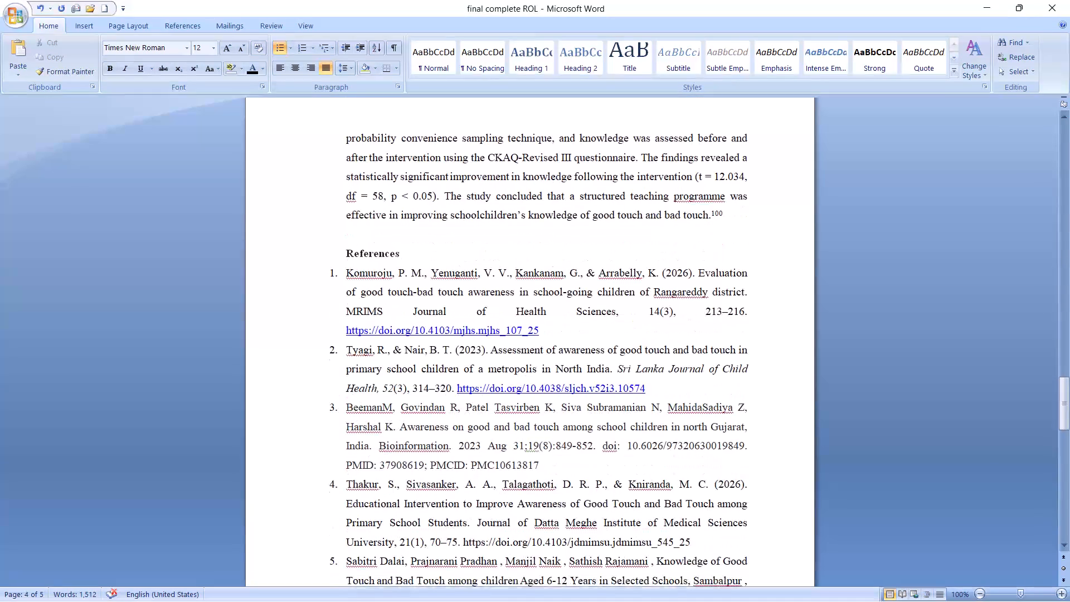
pyautogui.scroll(8, 376, 502)
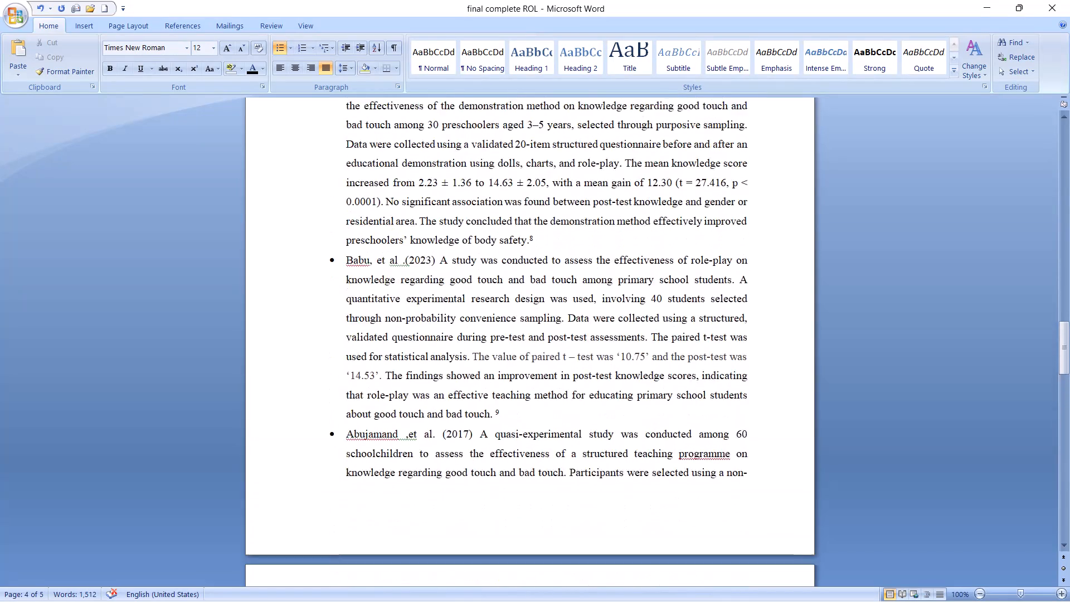
pyautogui.scroll(5, 376, 502)
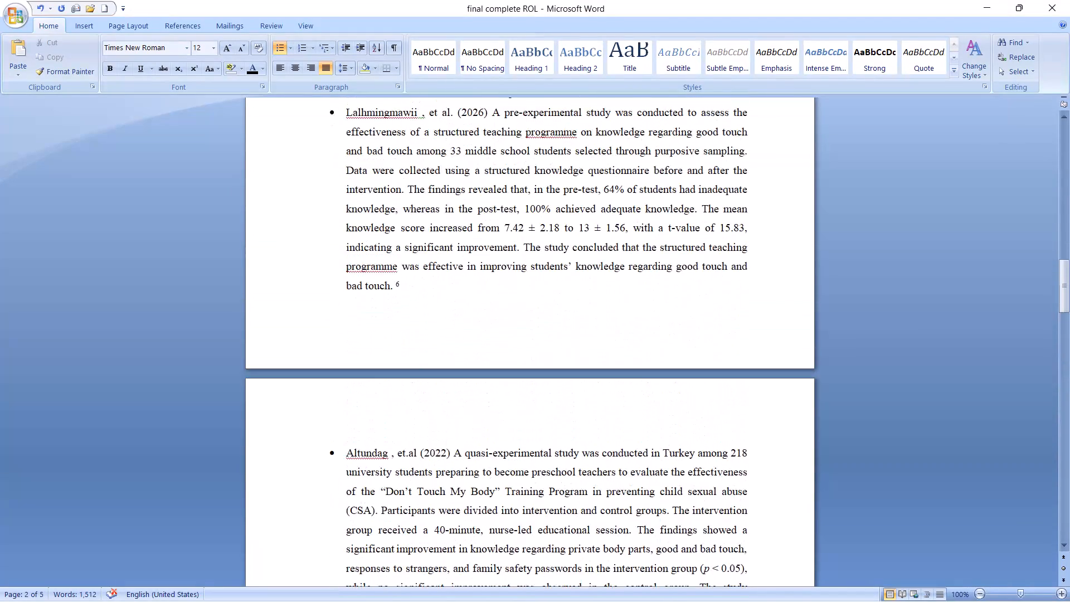
pyautogui.scroll(5, 376, 502)
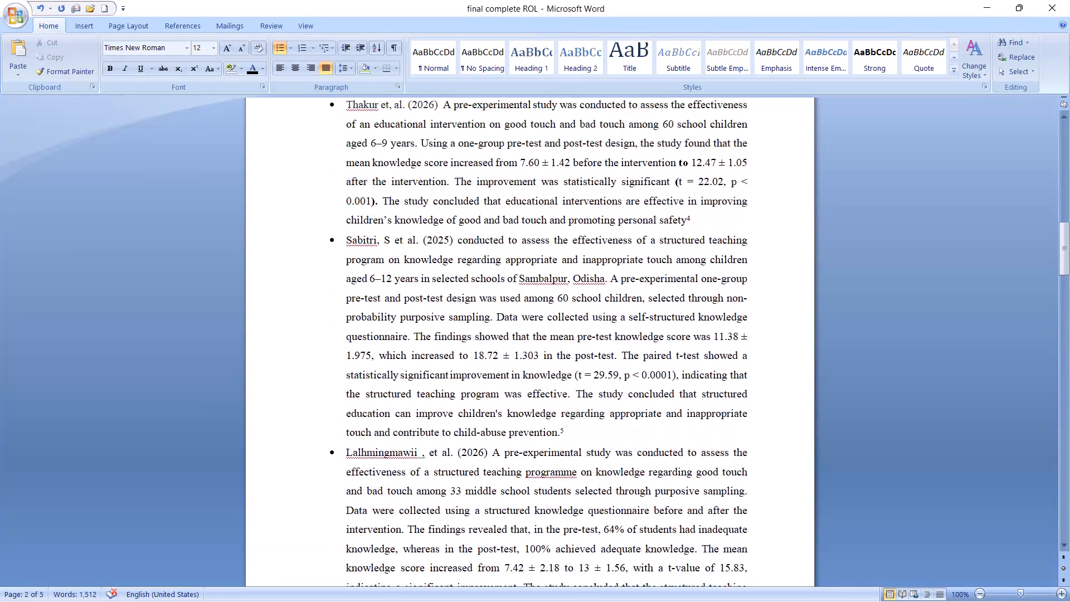
pyautogui.scroll(2, 376, 502)
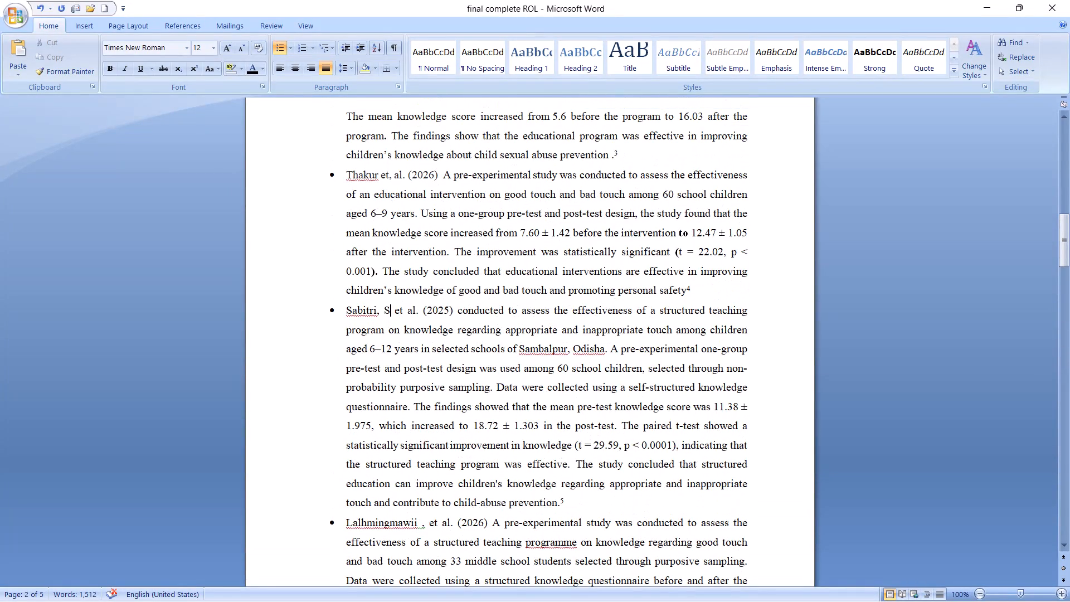
# Add the first author's initial "S" after "Thakur" in the 2026 Section 2 citation, with a space on each side.
pyautogui.click(377, 174)
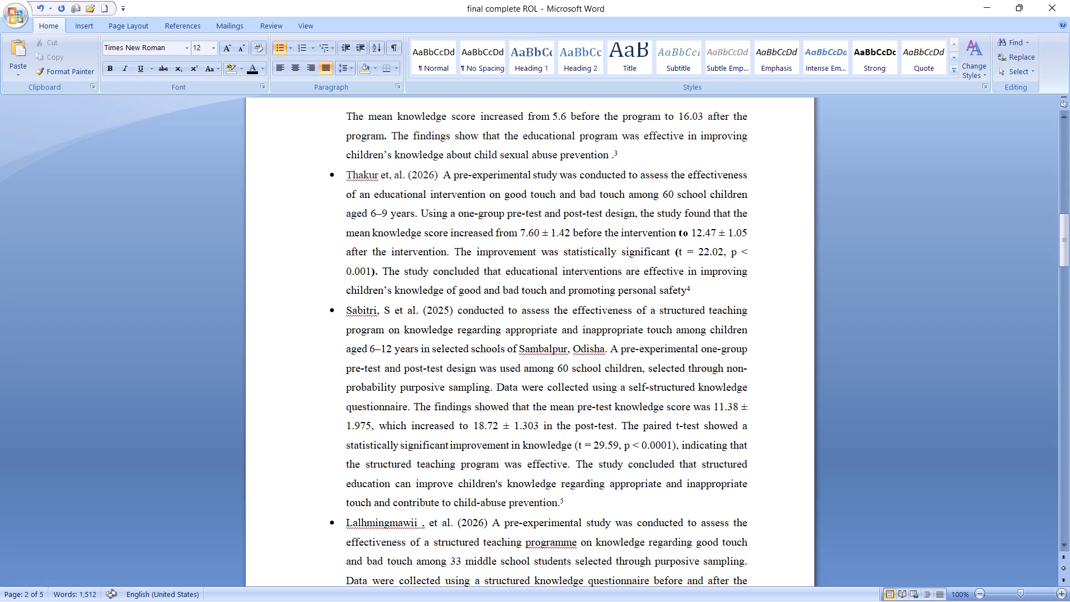
pyautogui.click(377, 174)
pyautogui.press('space')
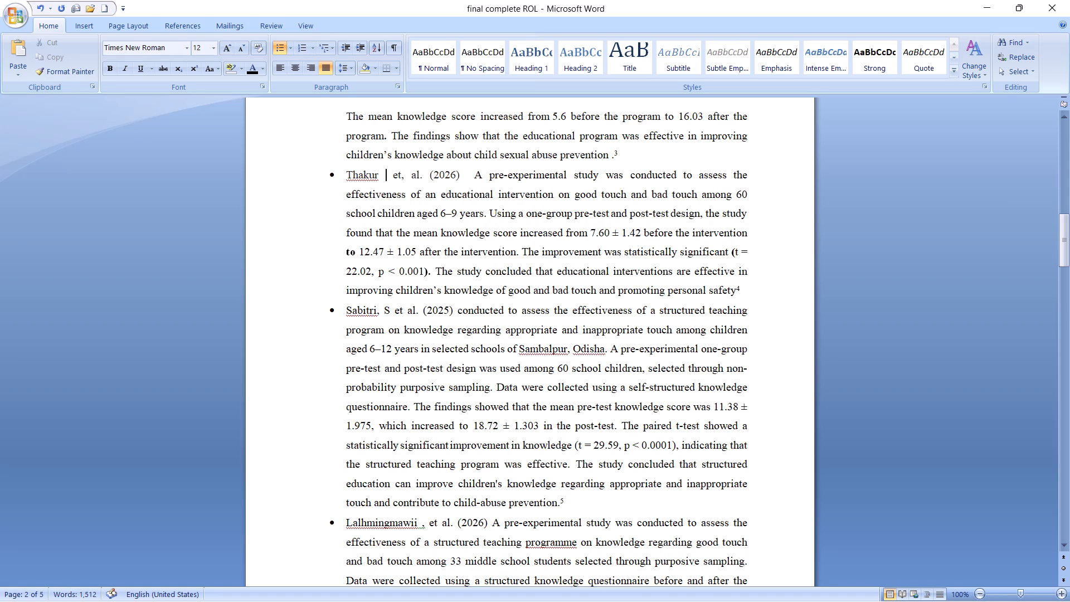
pyautogui.press('s')
pyautogui.press('BackSpace')
pyautogui.hotkey('shift', 's')
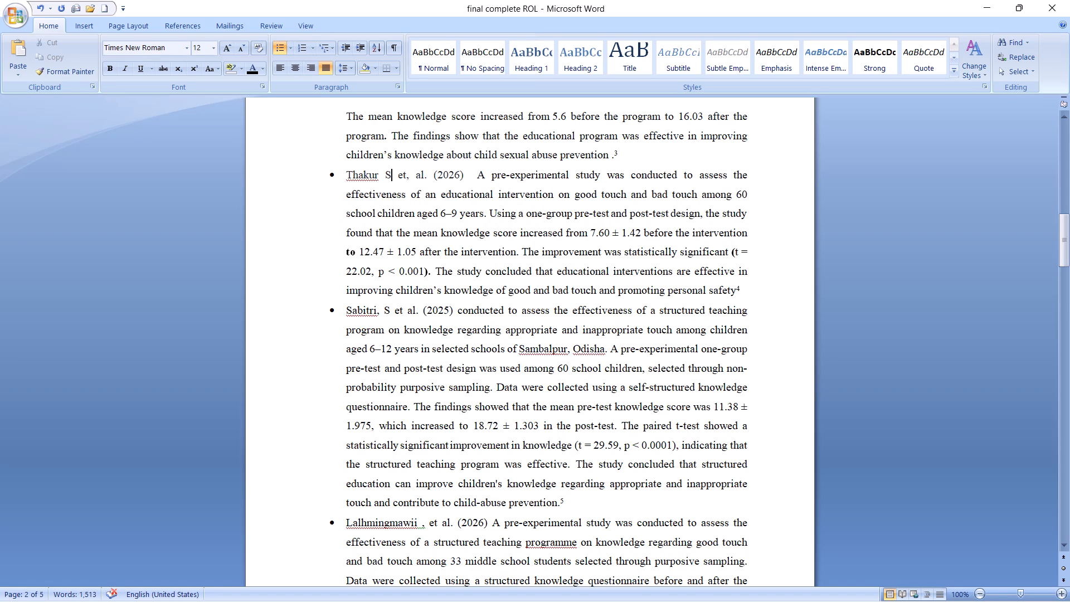
pyautogui.click(397, 175)
pyautogui.press('BackSpace')
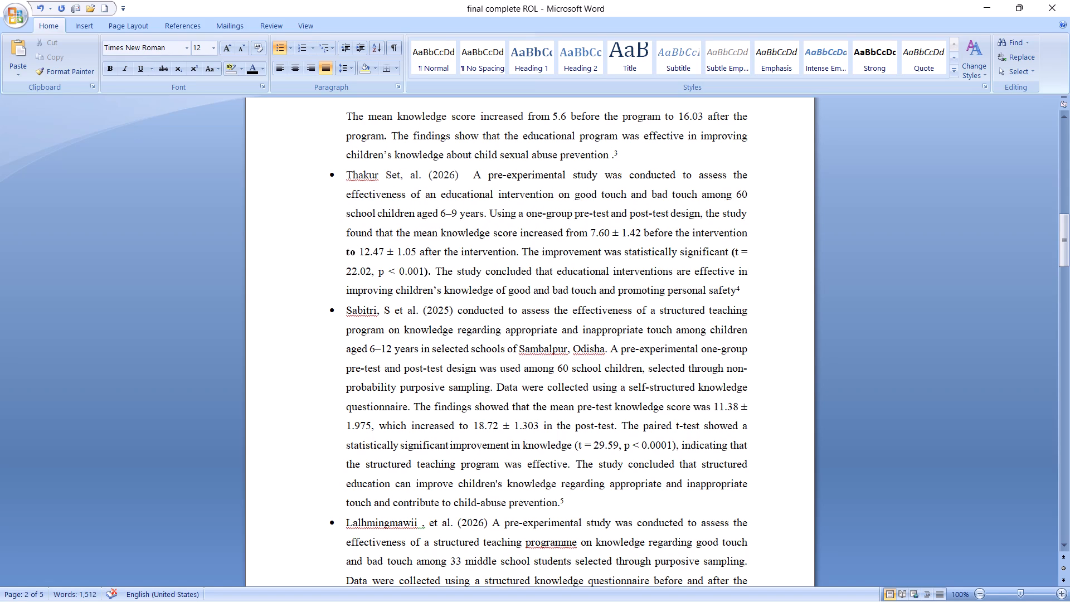
pyautogui.click(385, 175)
pyautogui.press('BackSpace')
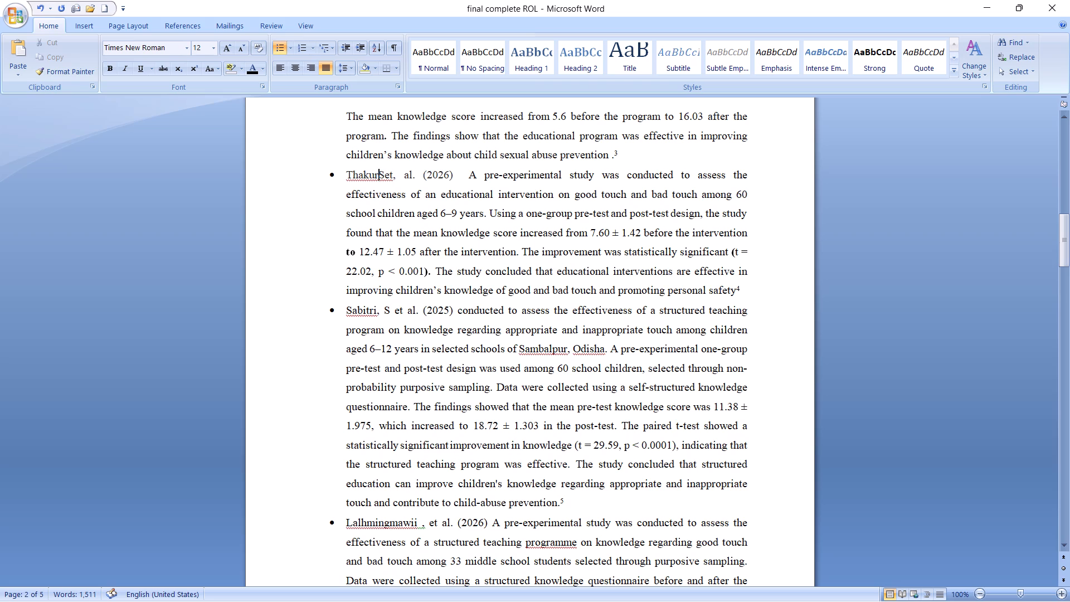
pyautogui.press('space')
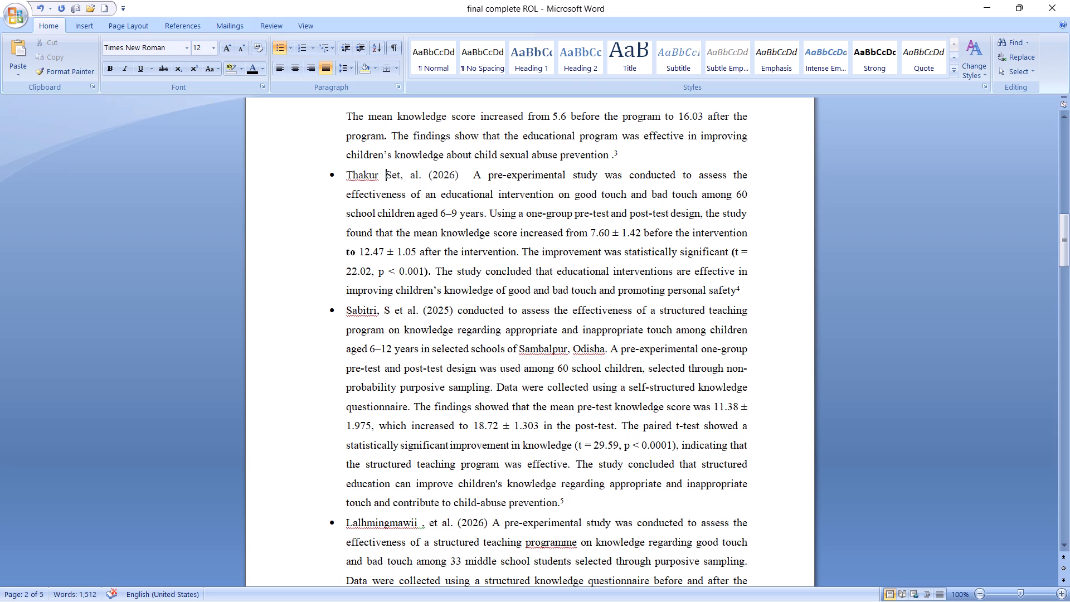
pyautogui.click(390, 174)
pyautogui.press('space')
pyautogui.press('space')
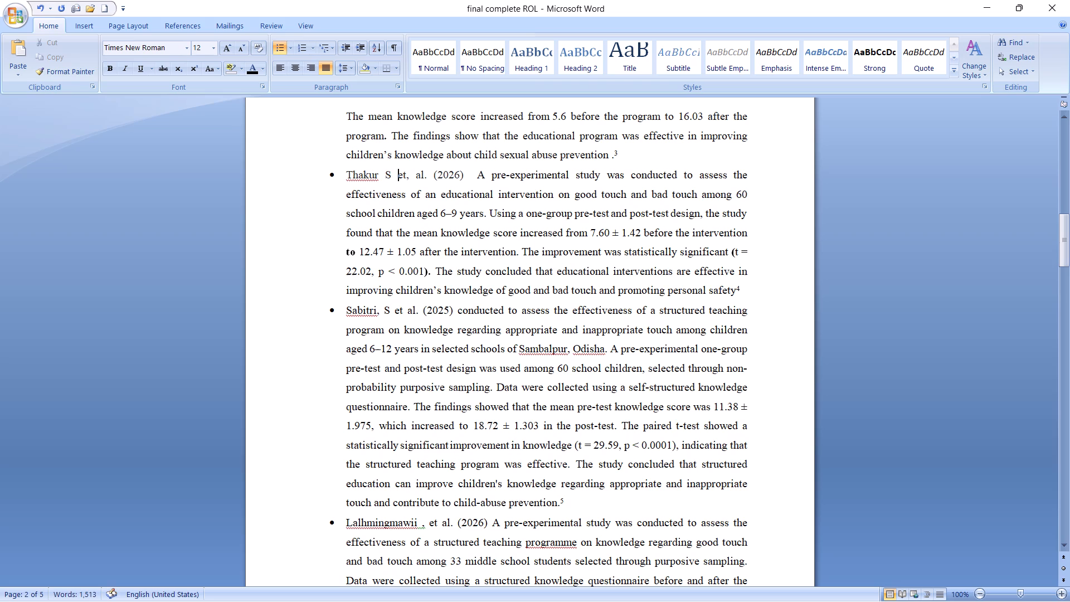
# Check the remaining Section 2 citations against the reference list for missing first-author initials, from Lalhmingmawii (2026) onward.
pyautogui.scroll(-4, 466, 246)
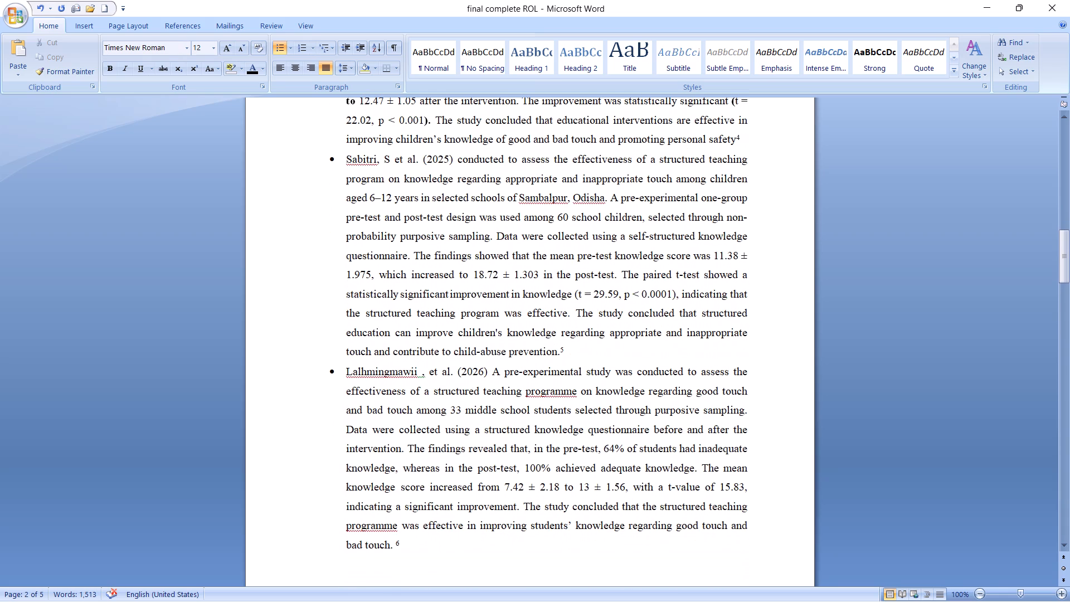
pyautogui.scroll(-18, 470, 465)
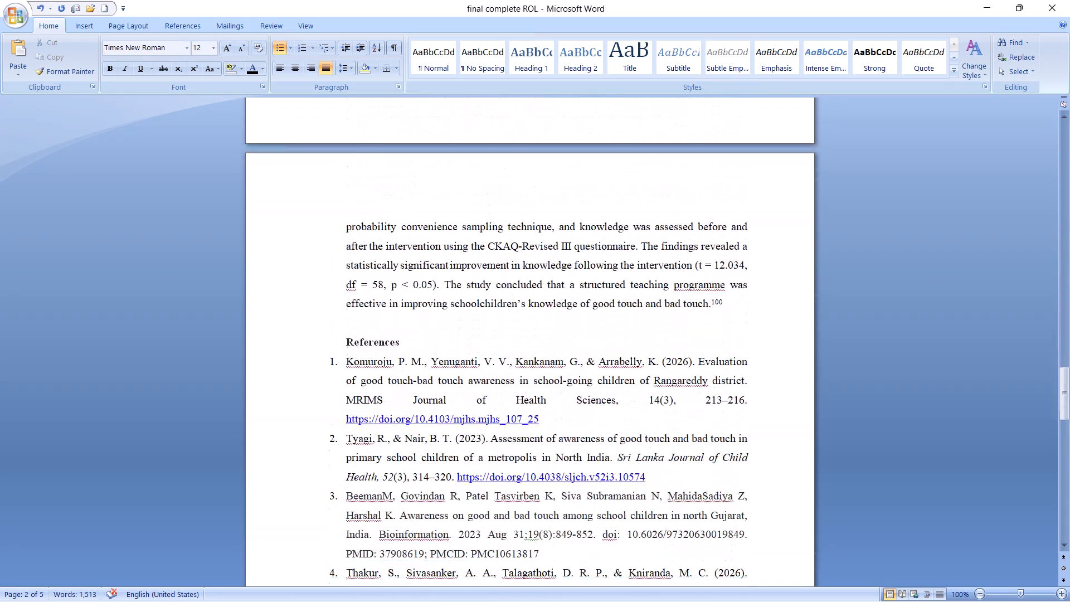
pyautogui.scroll(-6, 470, 465)
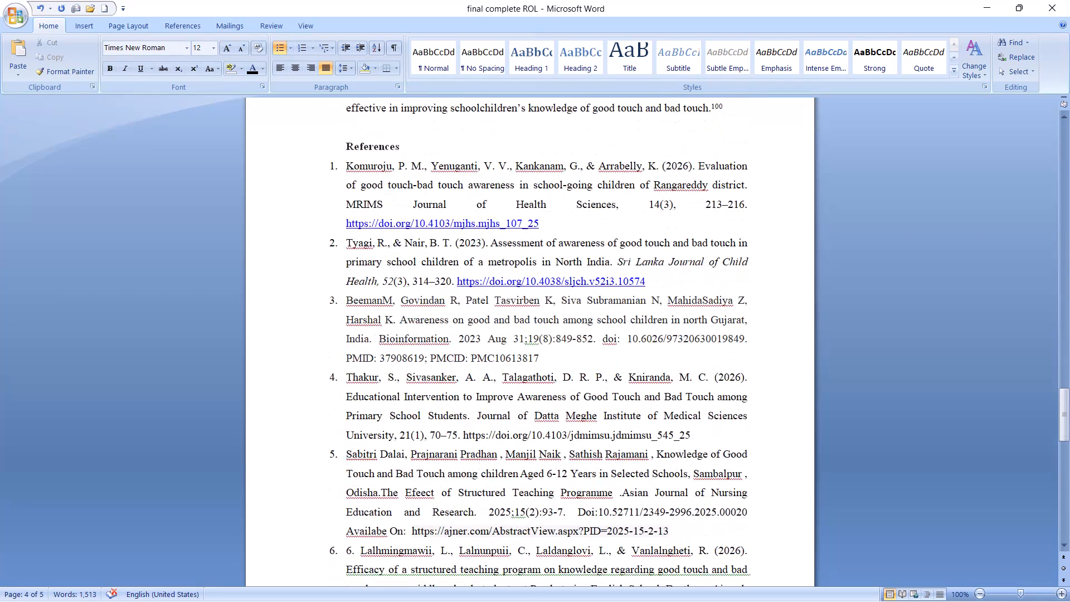
pyautogui.scroll(-1, 470, 465)
pyautogui.scroll(9, 470, 465)
pyautogui.scroll(-2, 470, 465)
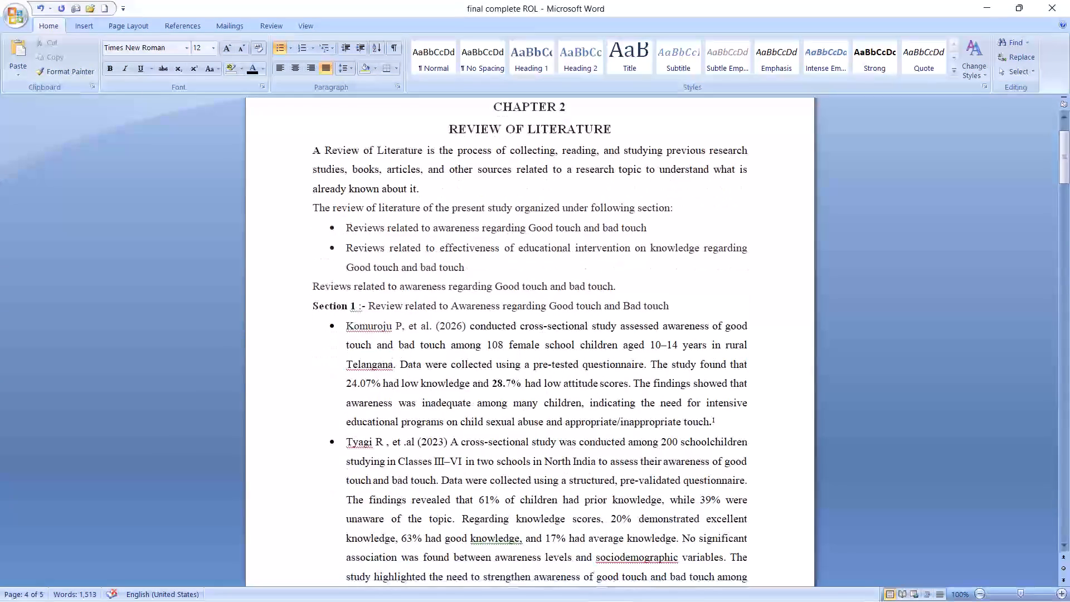
pyautogui.scroll(-4, 470, 465)
pyautogui.scroll(2, 470, 465)
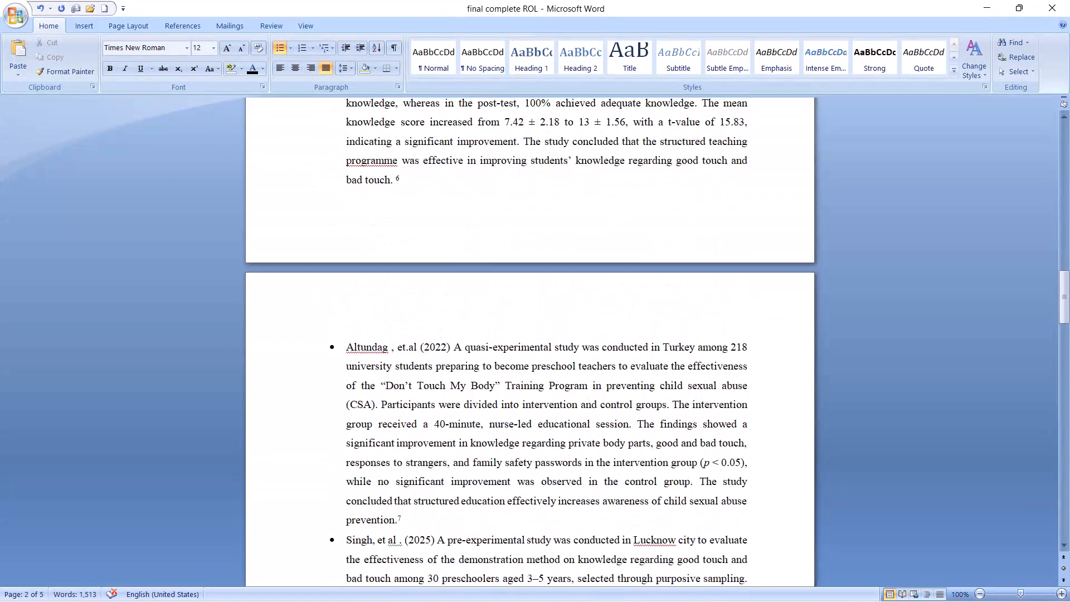
pyautogui.scroll(4, 470, 465)
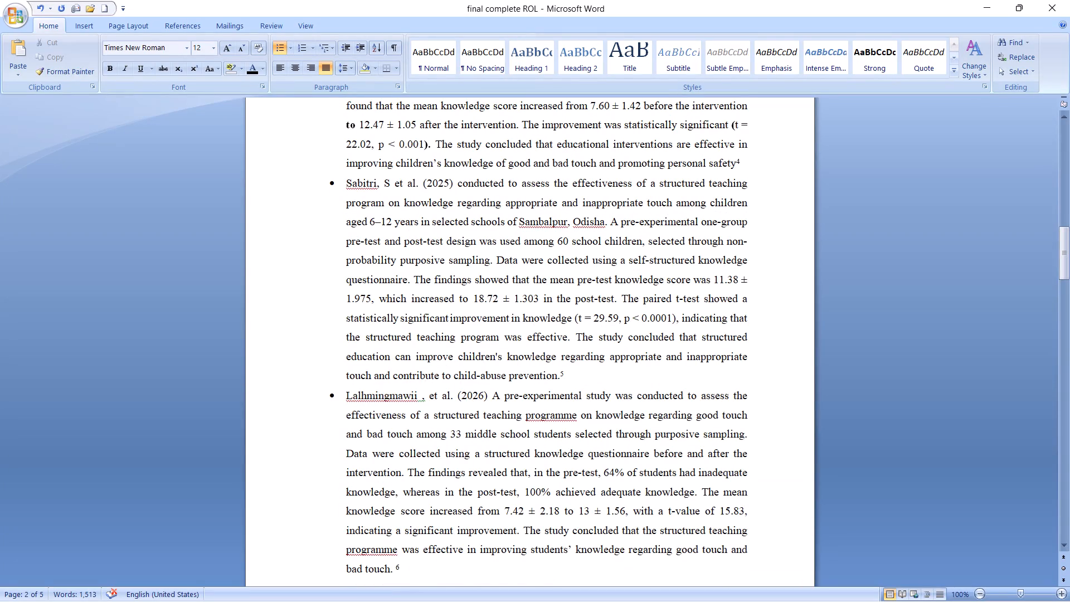
# Add the first author's initial "L" after "Lalhmingmawii" in the 2026 Section 2 citation.
pyautogui.click(421, 394)
pyautogui.click(418, 394)
pyautogui.press('space')
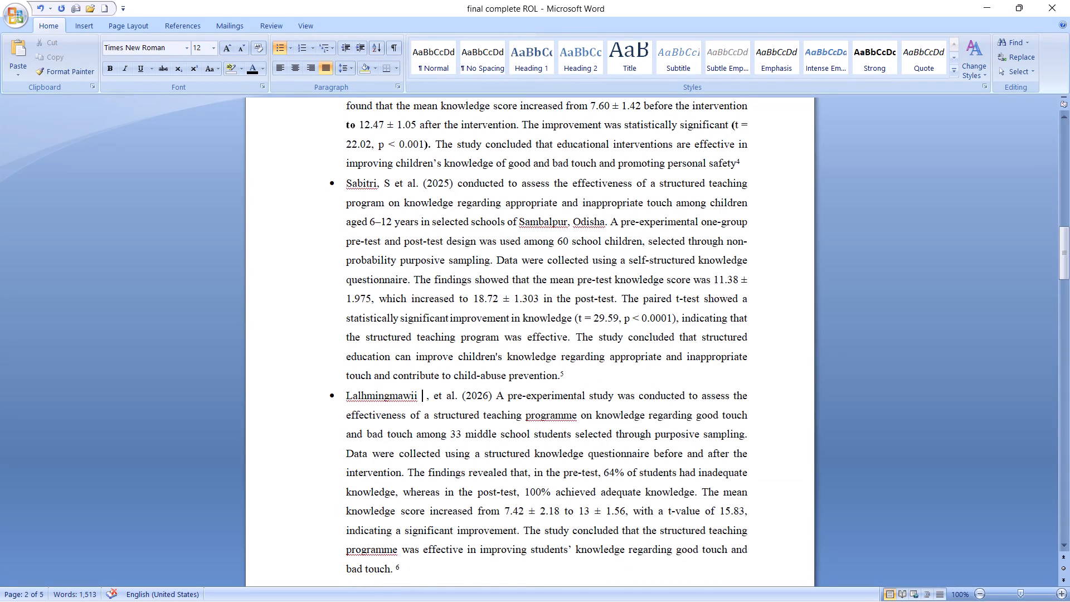
pyautogui.press('l')
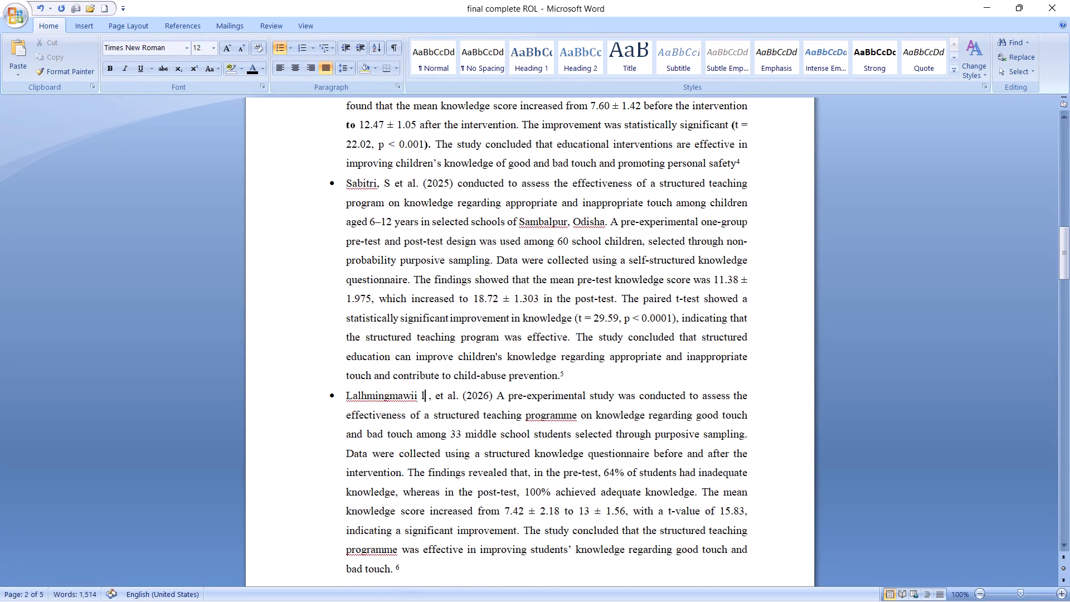
pyautogui.press('BackSpace')
pyautogui.hotkey('shift', 'k')
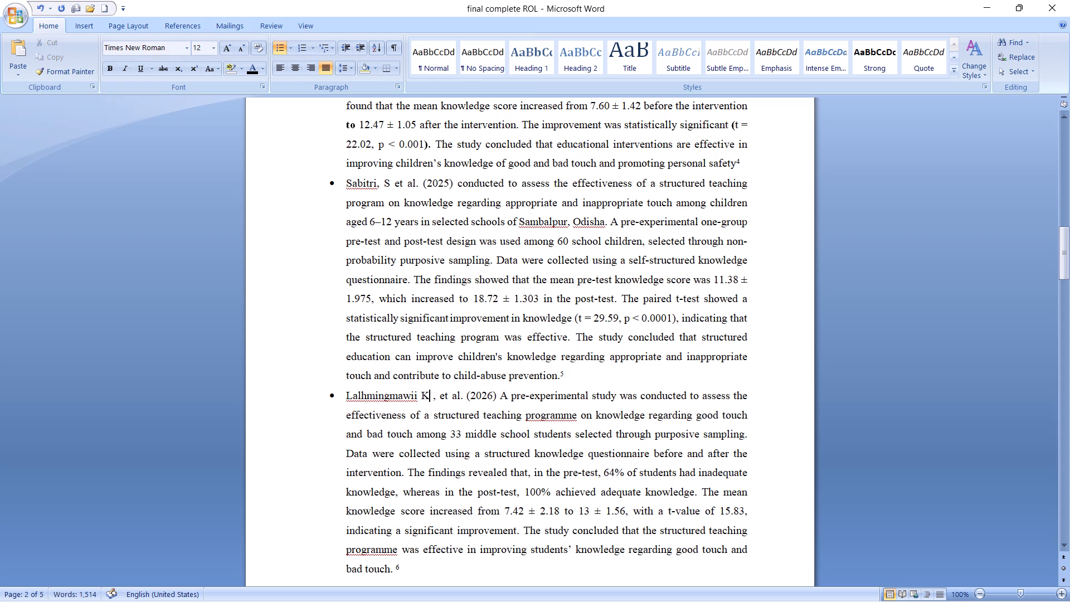
pyautogui.press('BackSpace')
pyautogui.hotkey('shift', 'l')
# Check the reference list for the first author's initial missing from the Altundag (2022) citation.
pyautogui.scroll(-3, 410, 411)
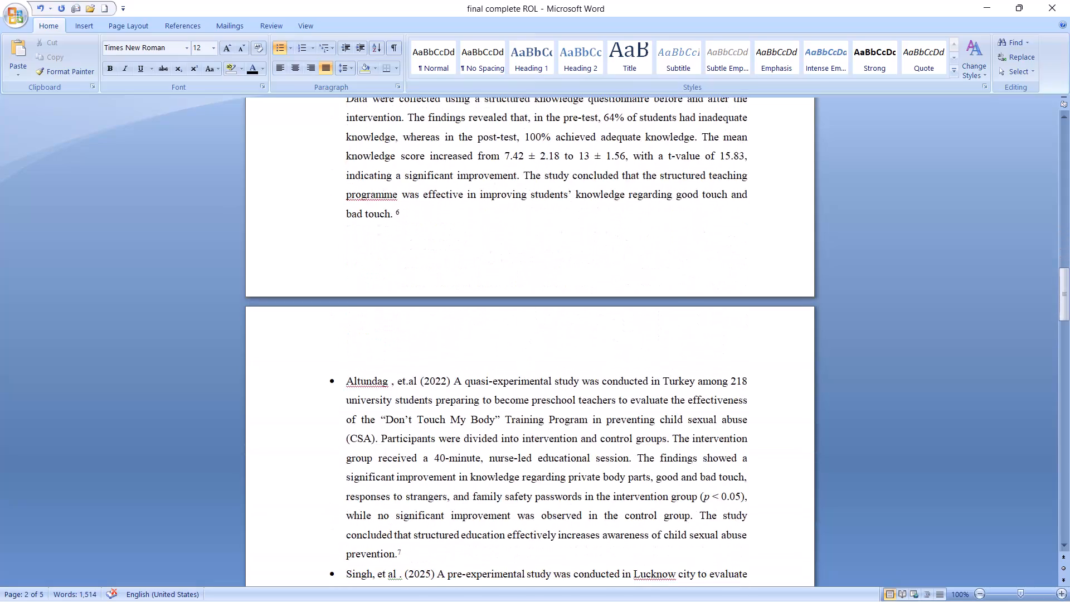
pyautogui.scroll(-1, 410, 411)
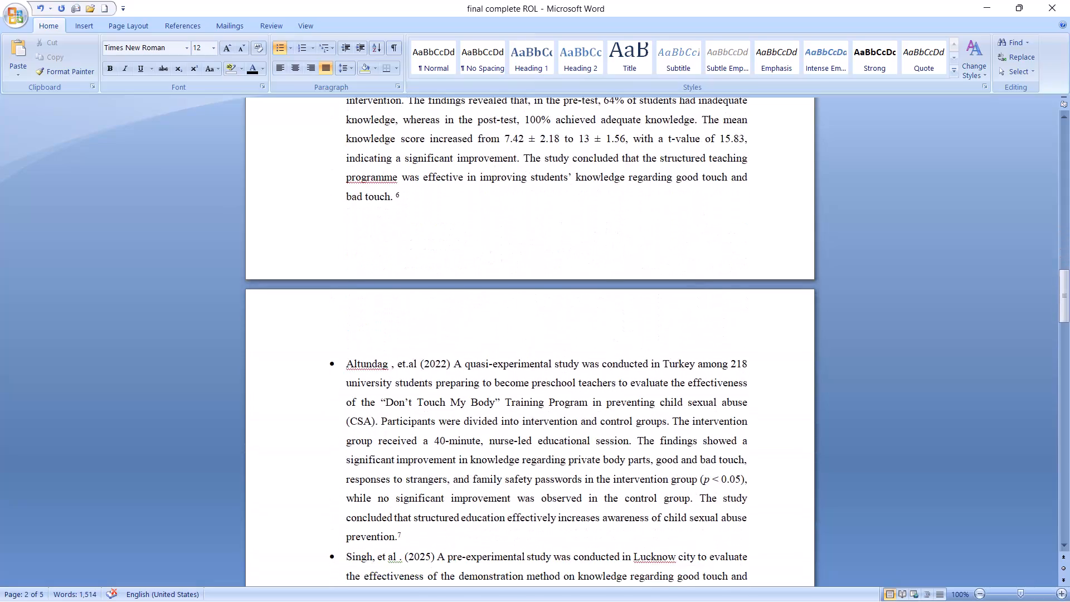
pyautogui.scroll(-12, 410, 411)
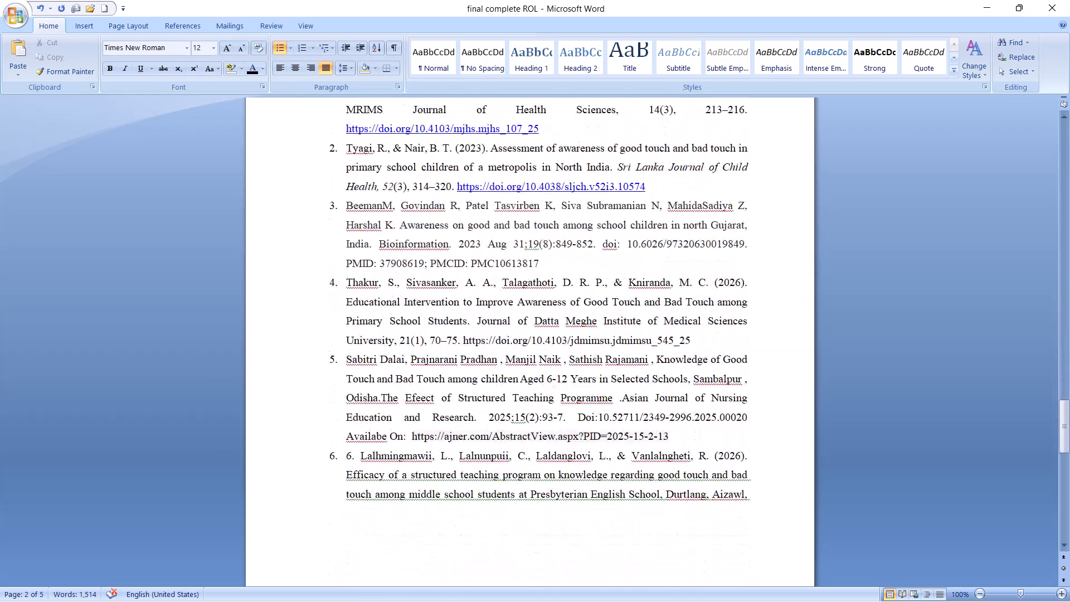
pyautogui.scroll(-4, 410, 411)
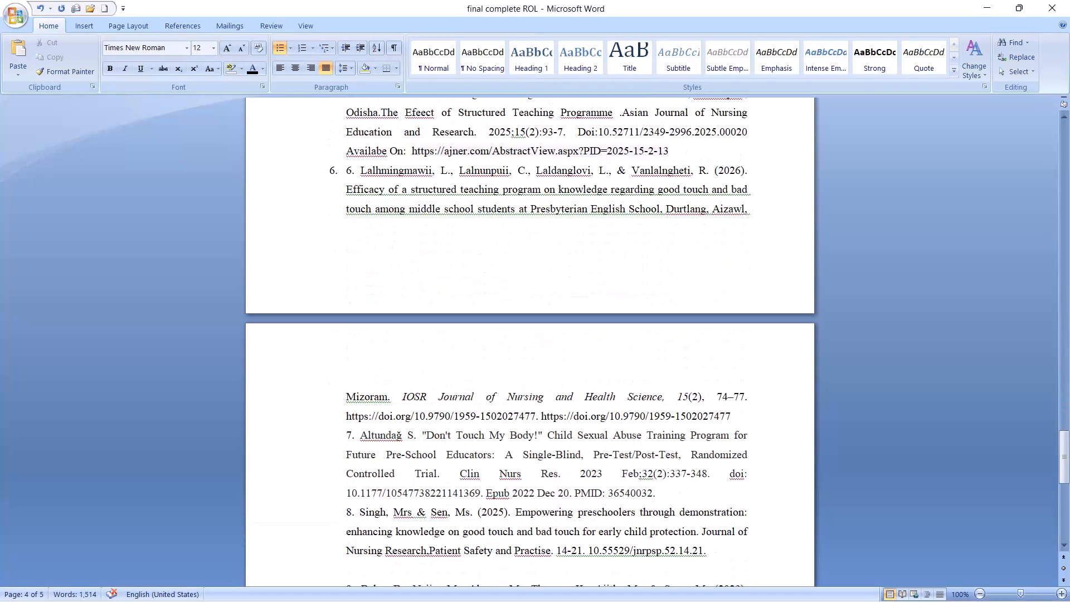
pyautogui.scroll(13, 410, 411)
pyautogui.hscroll(1, 410, 411)
pyautogui.scroll(-1, 410, 411)
pyautogui.scroll(3, 410, 411)
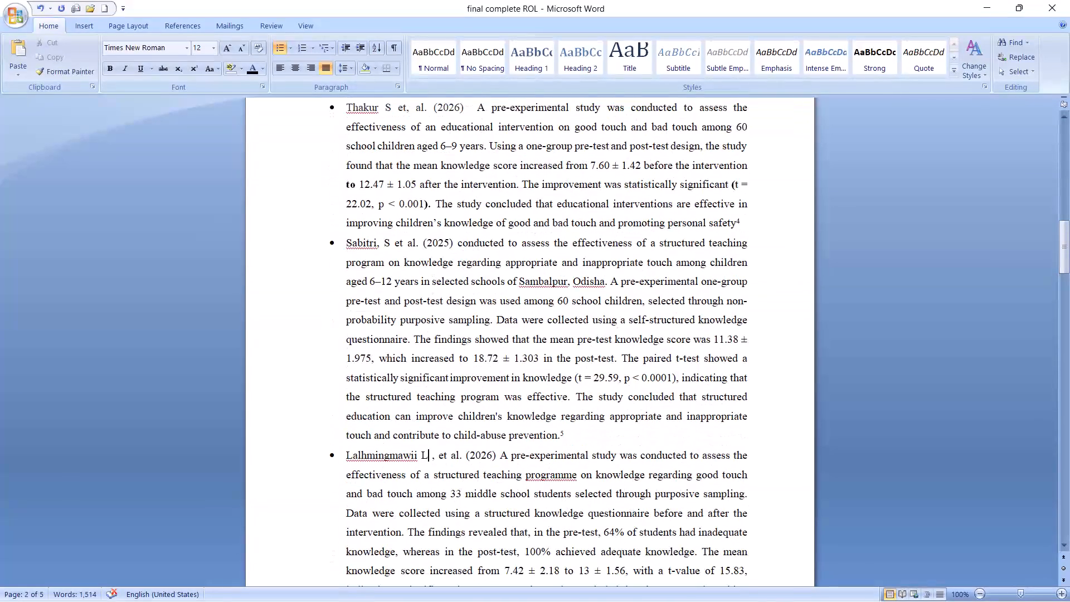
pyautogui.scroll(-4, 410, 411)
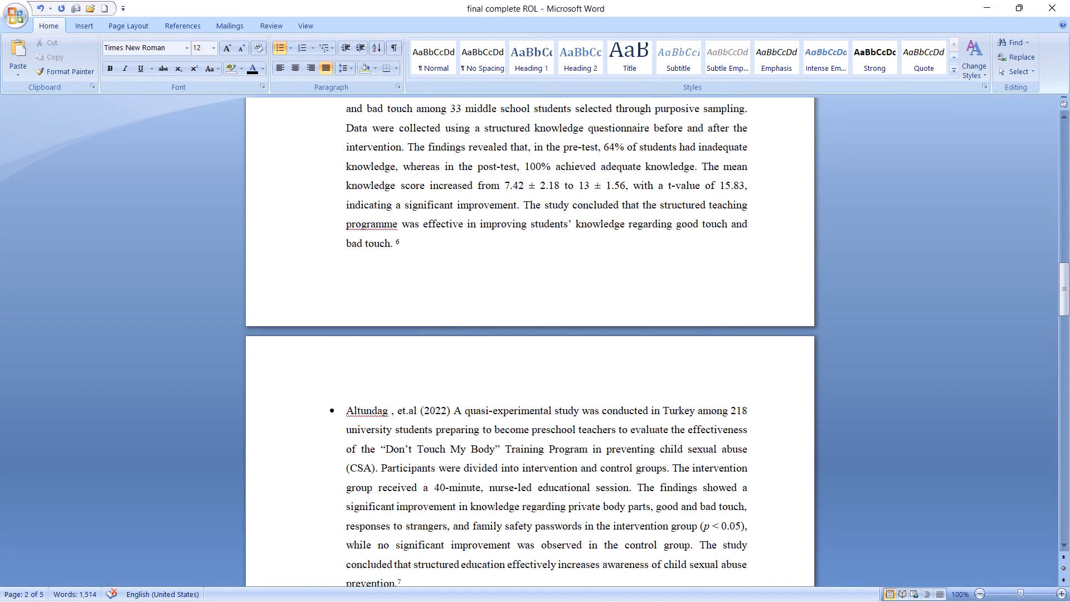
# Add the first author's initial "S" after "Altundag" in the 2022 citation, with a space on each side.
pyautogui.click(387, 411)
pyautogui.click(392, 414)
pyautogui.press('s')
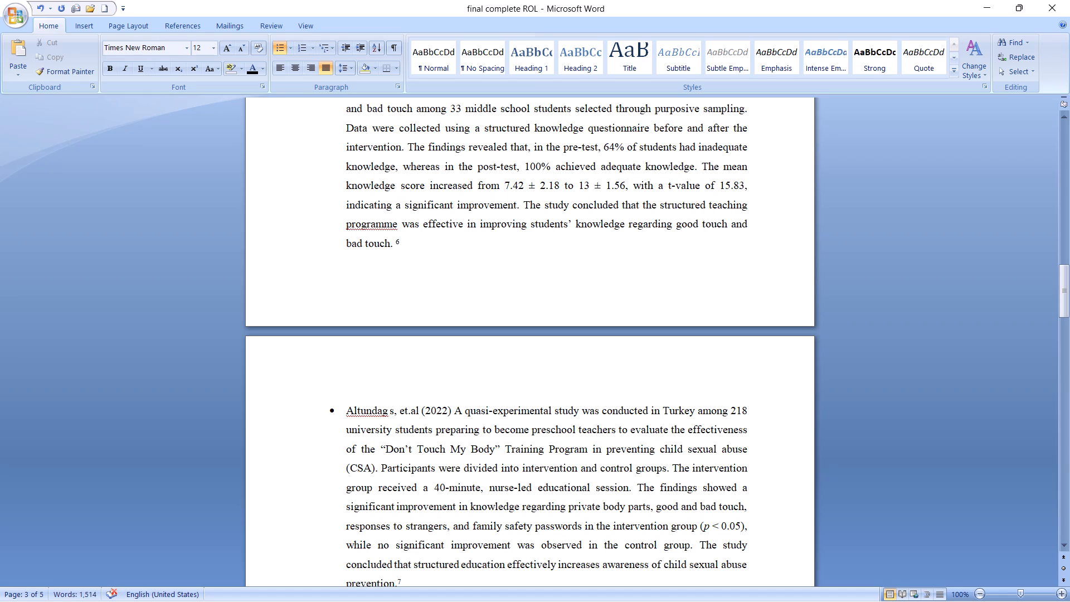
pyautogui.press('BackSpace')
pyautogui.write('S')
pyautogui.press('space')
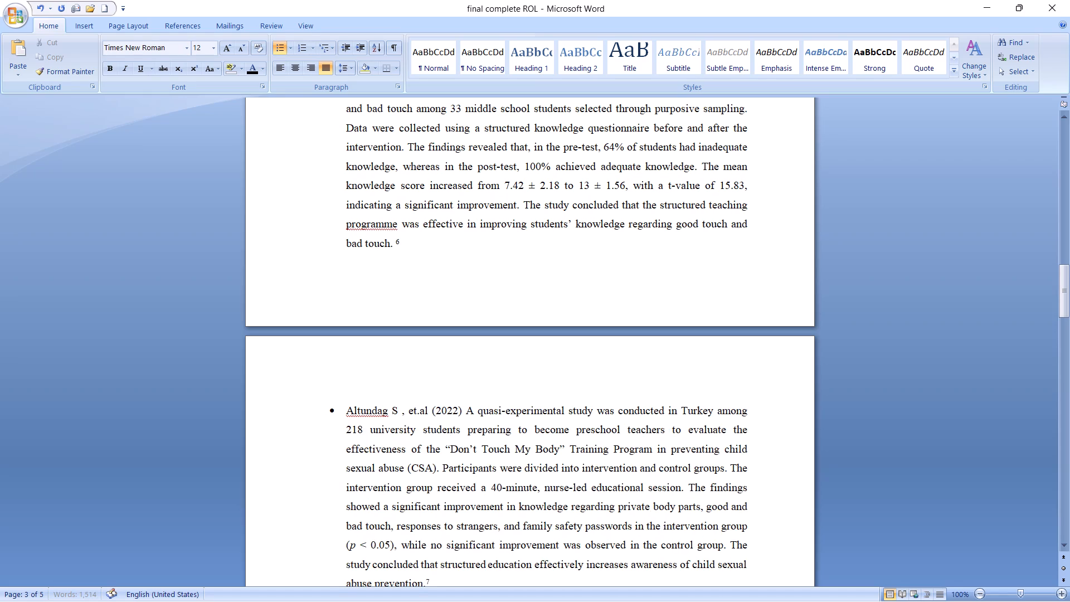
# Check references 8 to 10 for the first-author initials missing from the Singh, Babu and Abujamand citations.
pyautogui.scroll(-13, 398, 431)
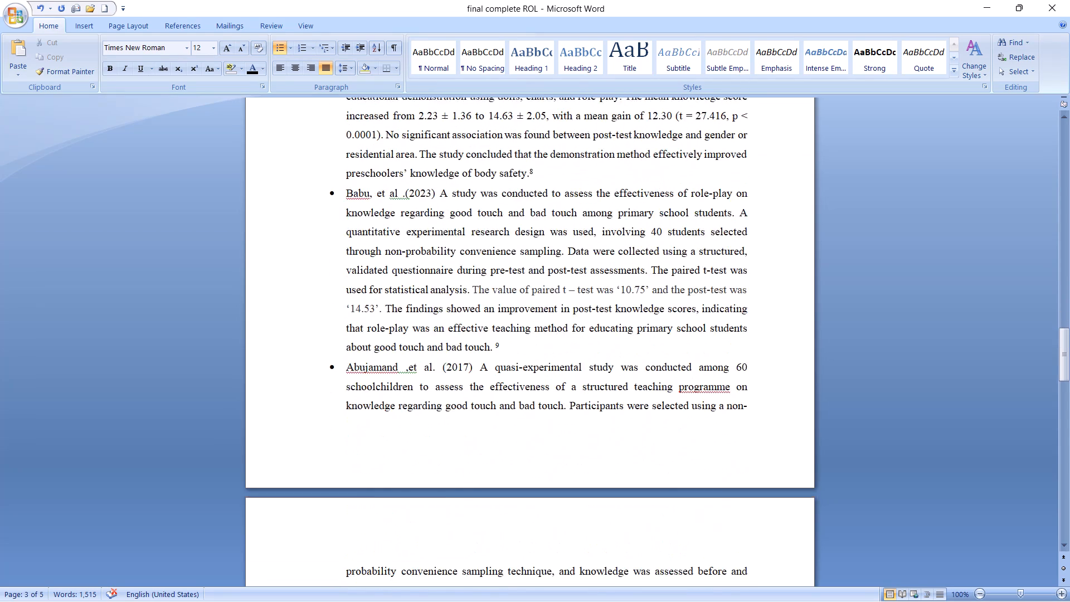
pyautogui.scroll(-6, 398, 431)
pyautogui.scroll(3, 398, 431)
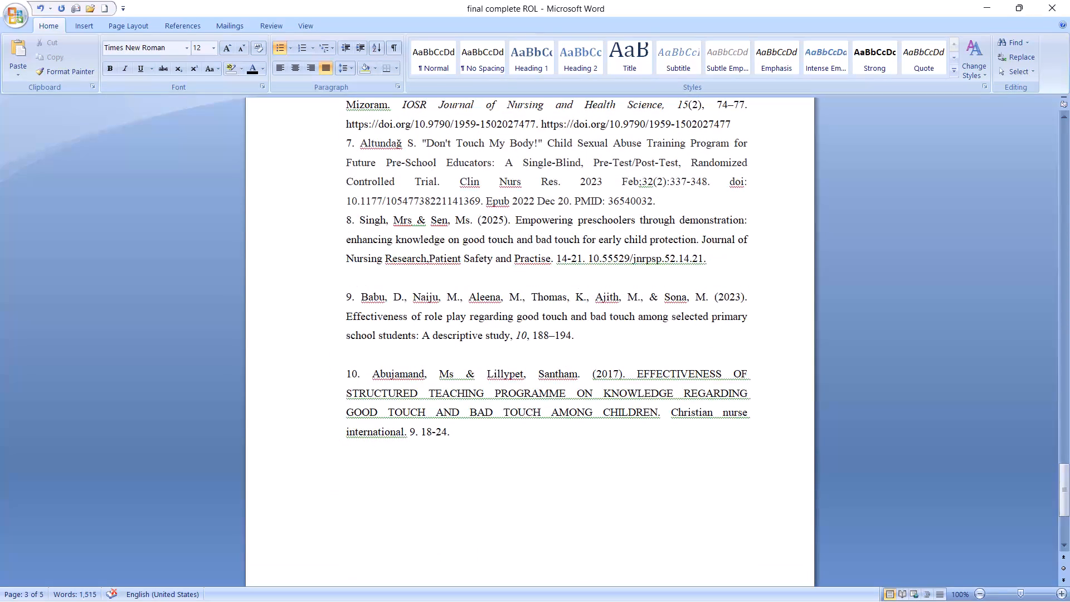
pyautogui.scroll(2, 398, 431)
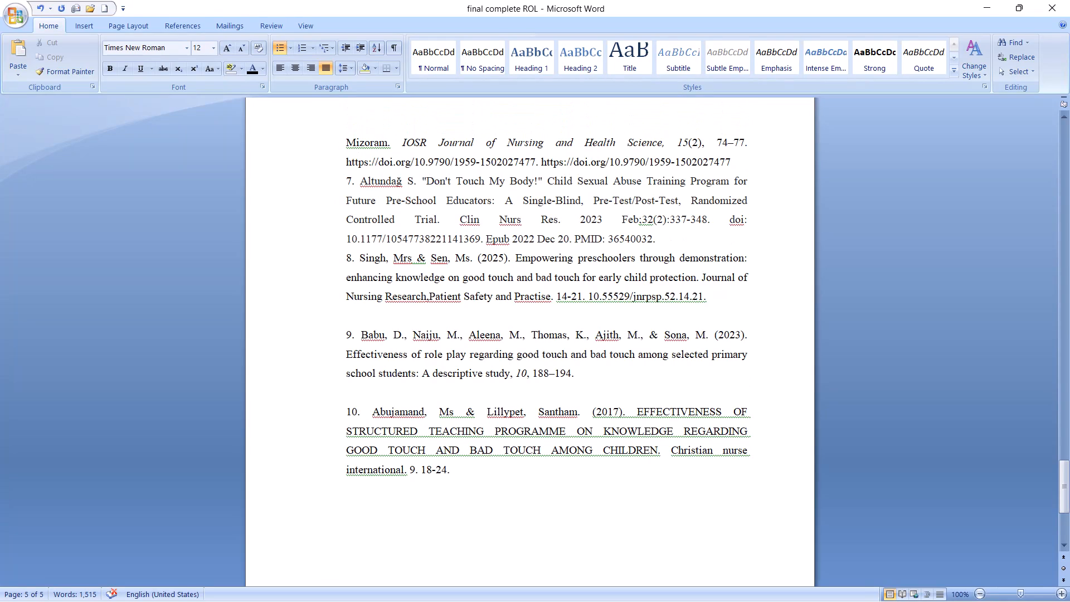
pyautogui.scroll(1, 398, 431)
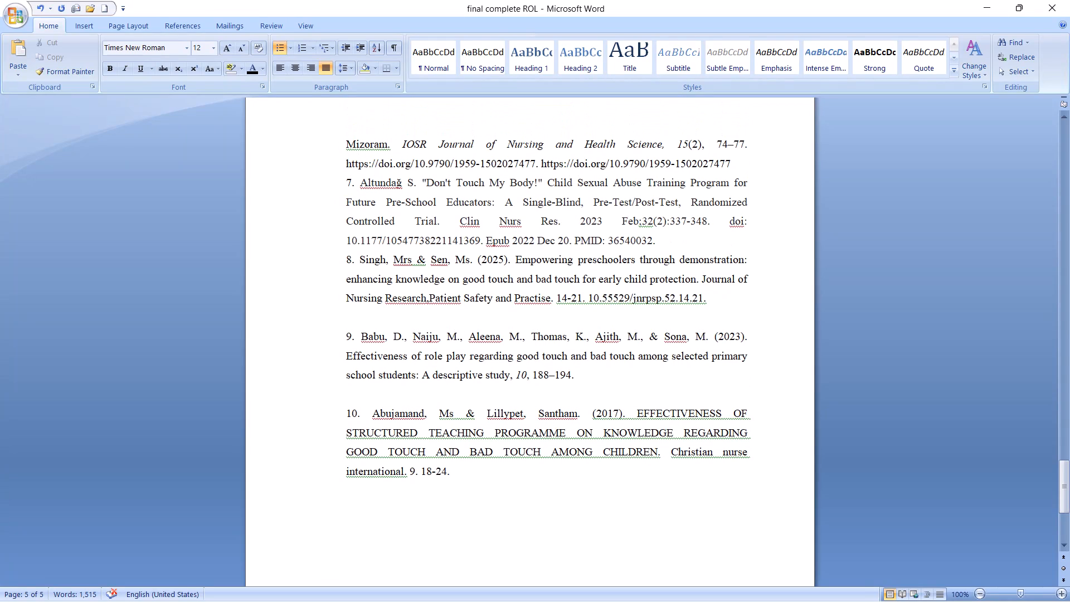
pyautogui.scroll(1, 398, 431)
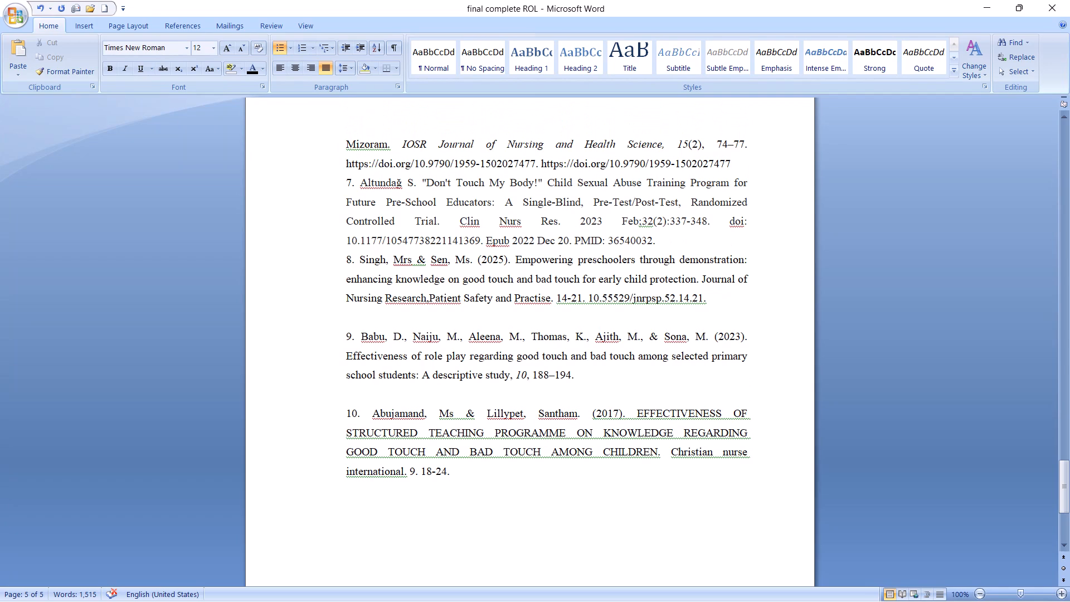
pyautogui.scroll(2, 398, 431)
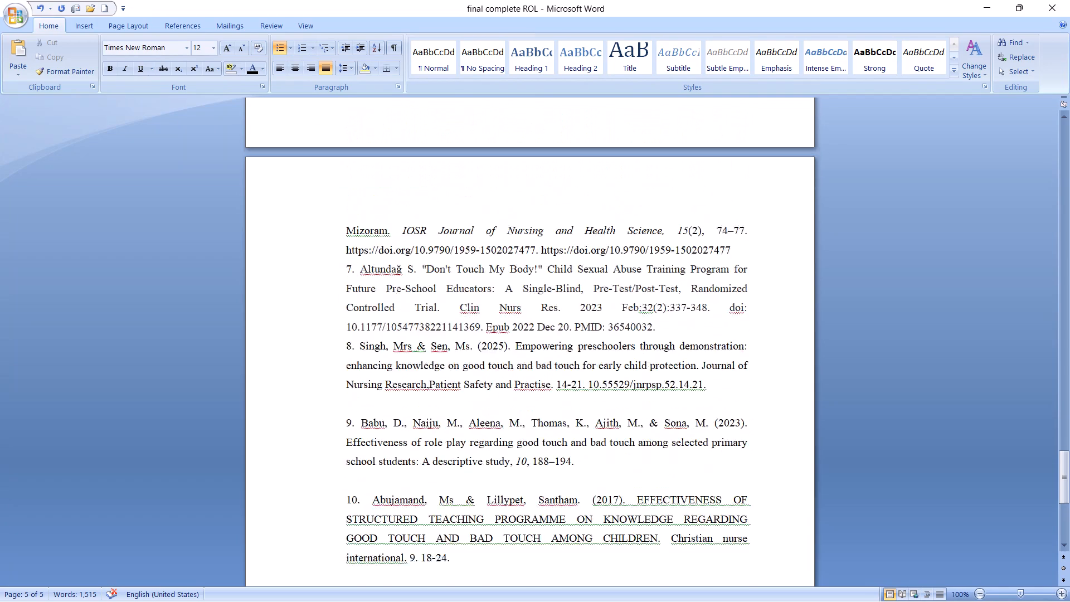
pyautogui.scroll(6, 398, 431)
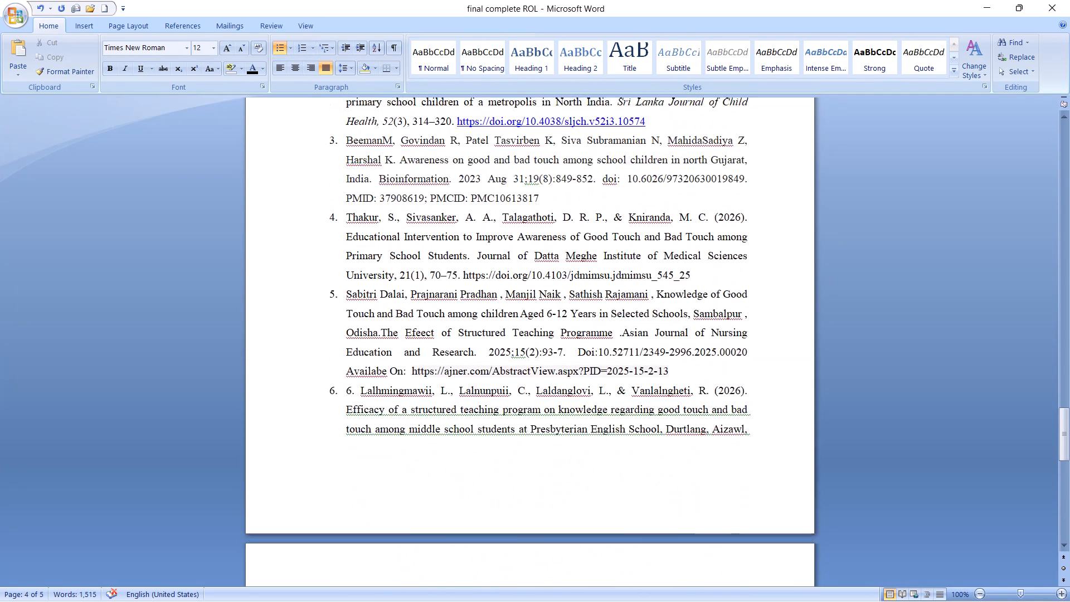
pyautogui.scroll(6, 398, 431)
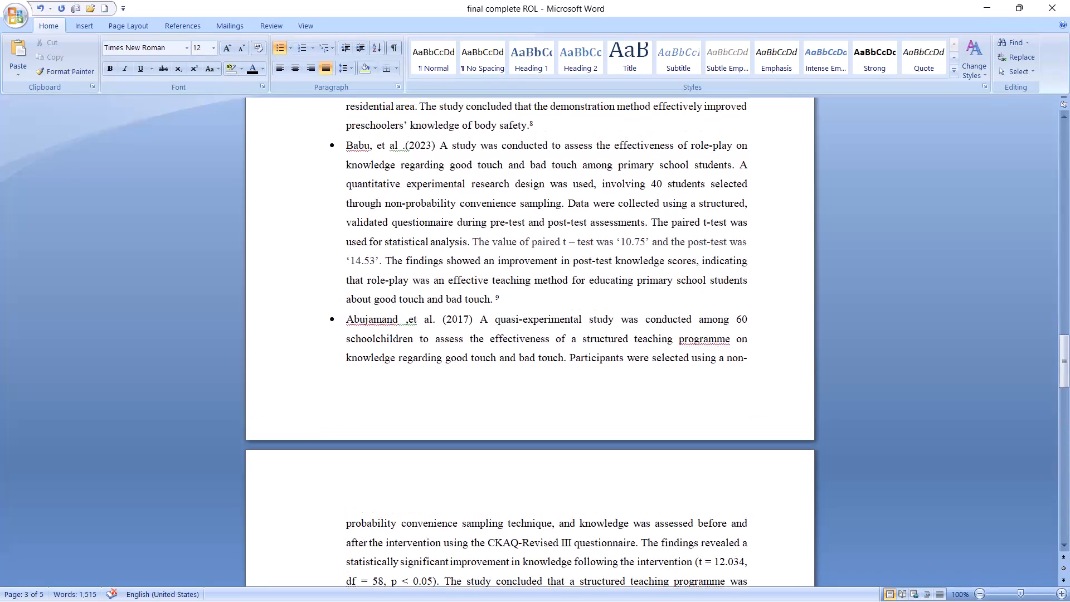
# Add "MS" after "Abujamand" in the 2017 citation, with a space on each side.
pyautogui.click(403, 320)
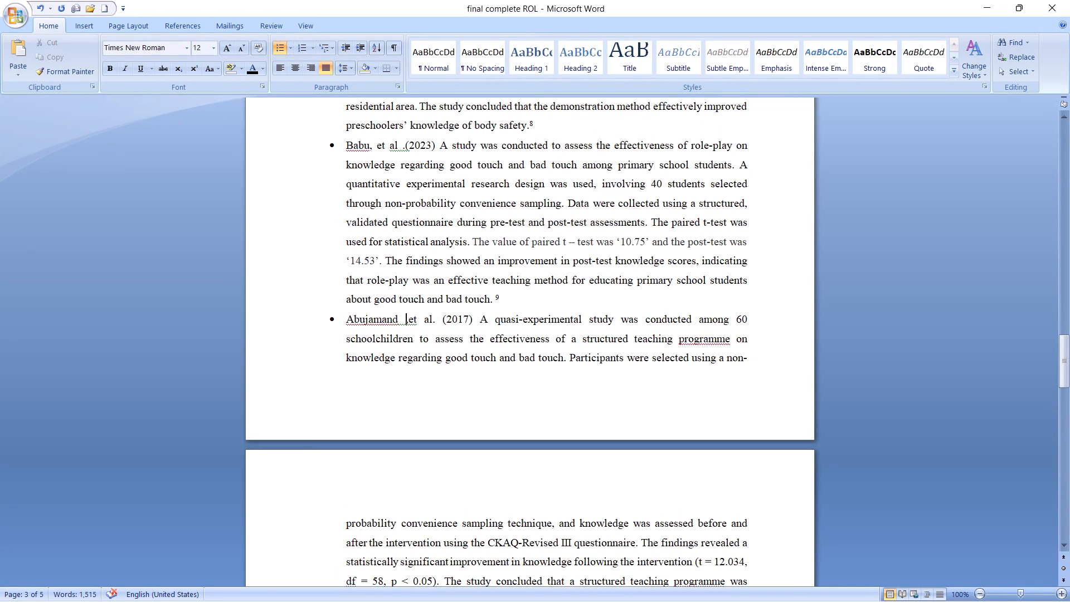
pyautogui.press('BackSpace')
pyautogui.press('space')
pyautogui.write('MS')
pyautogui.hotkey('shift', 'space')
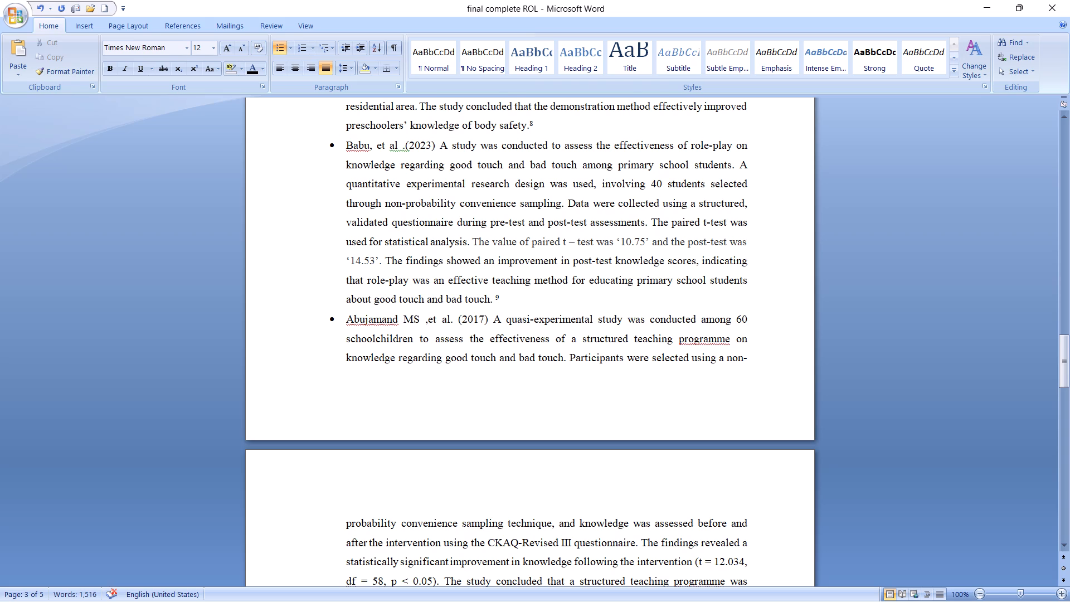
# Check the reference list for the first author's initial missing from the Babu (2023) citation.
pyautogui.scroll(1, 417, 232)
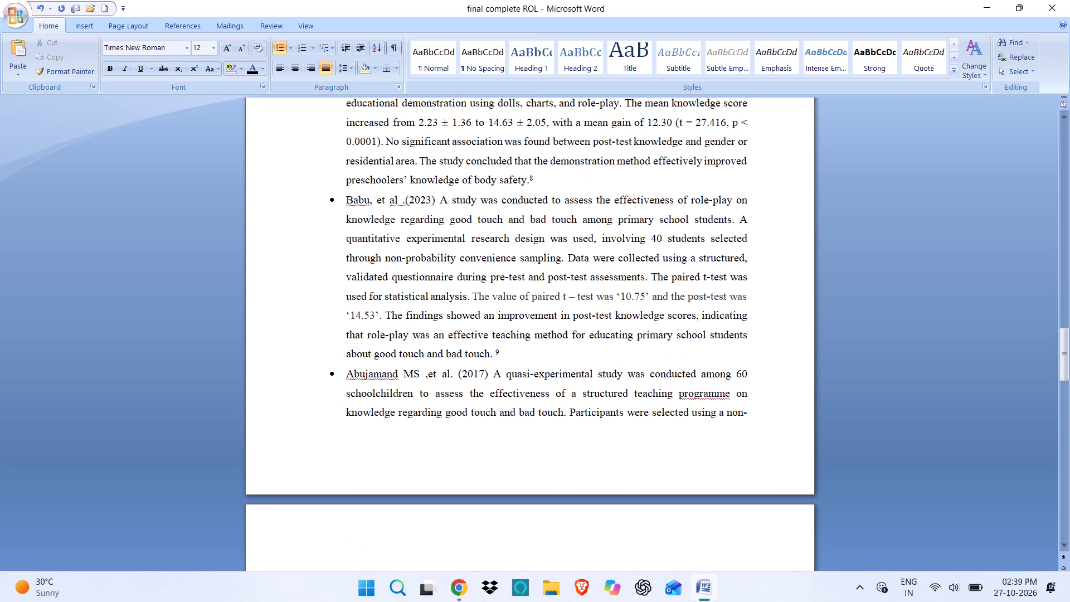
pyautogui.scroll(-4, 607, 502)
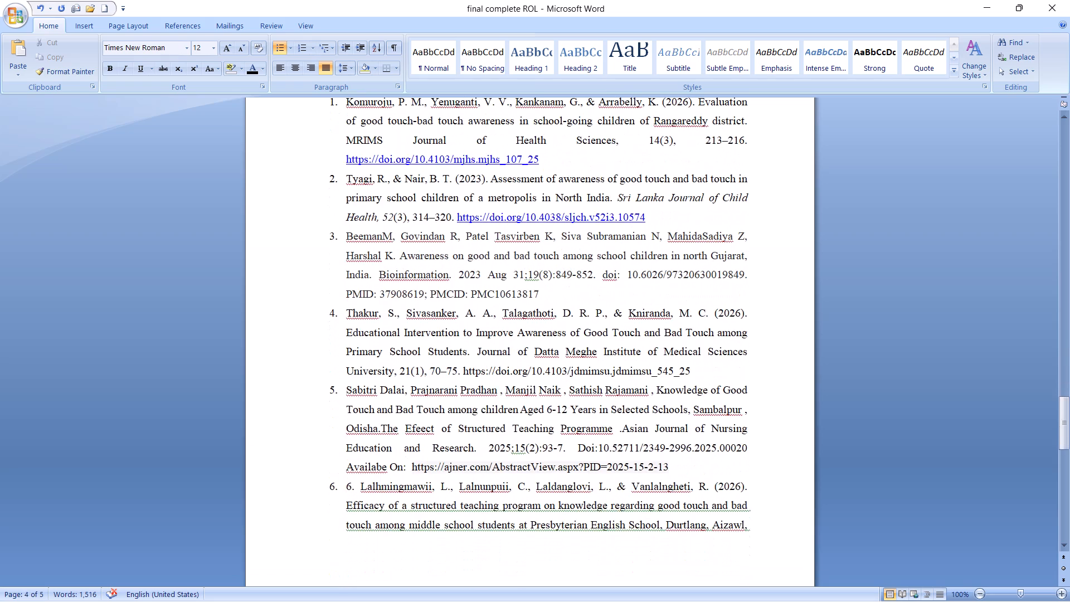
pyautogui.scroll(-1, 444, 411)
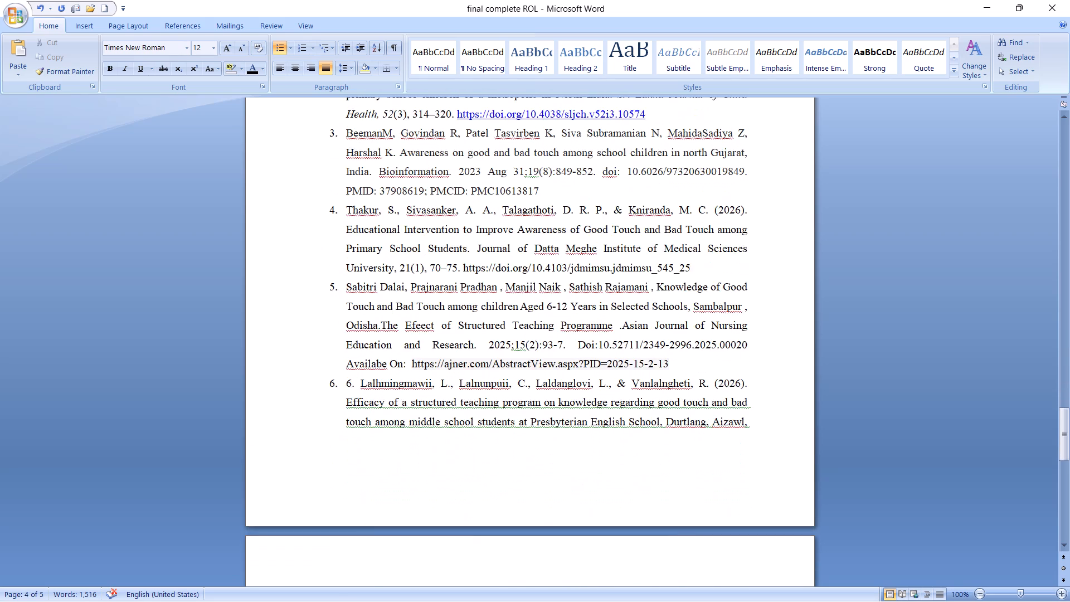
pyautogui.scroll(-2, 444, 411)
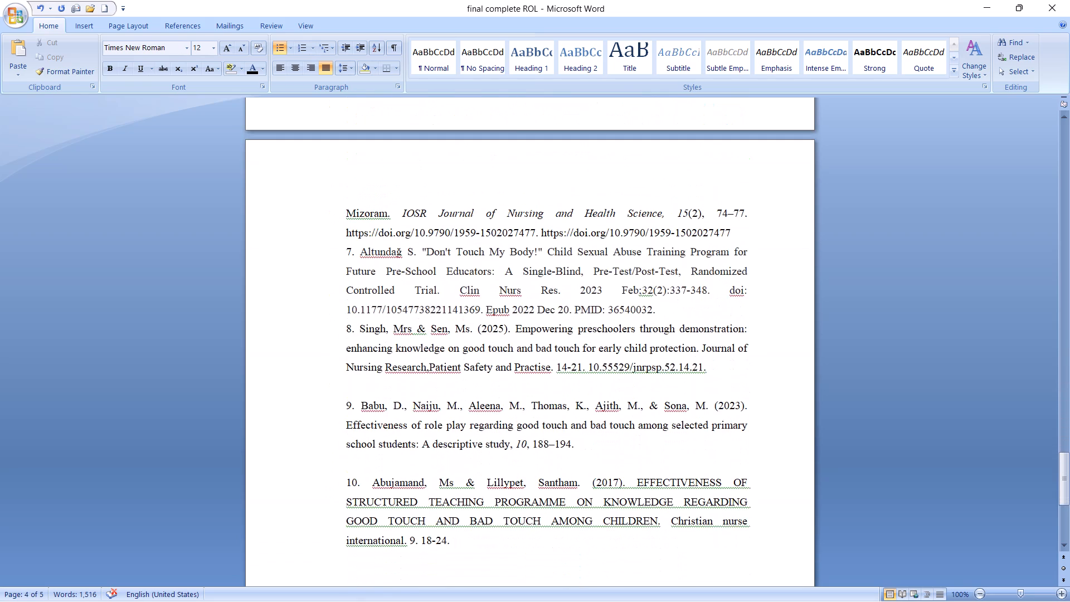
pyautogui.scroll(11, 444, 411)
pyautogui.scroll(-2, 444, 411)
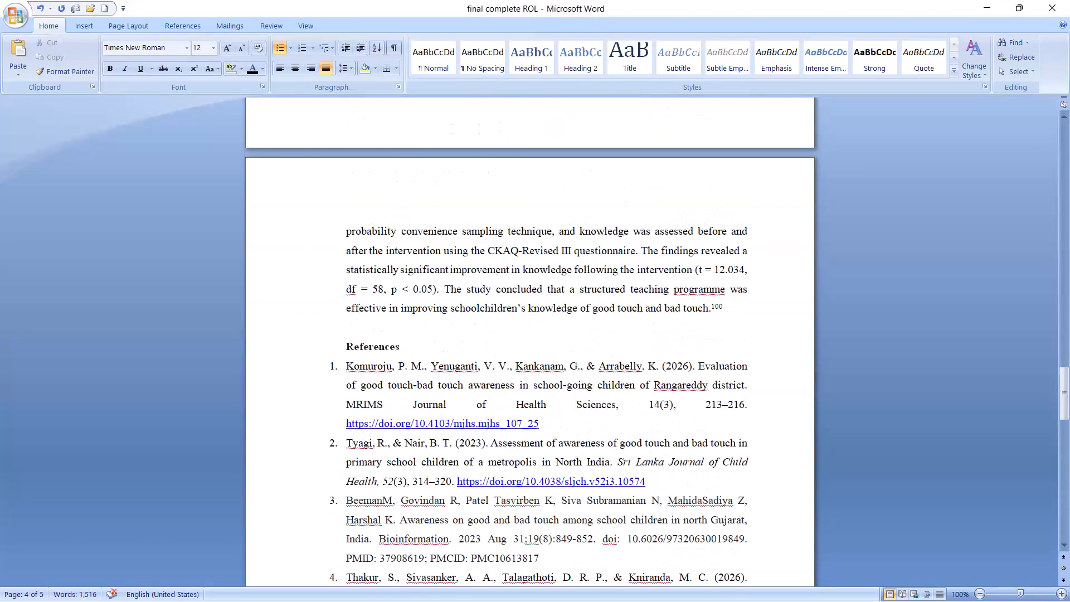
pyautogui.scroll(5, 444, 411)
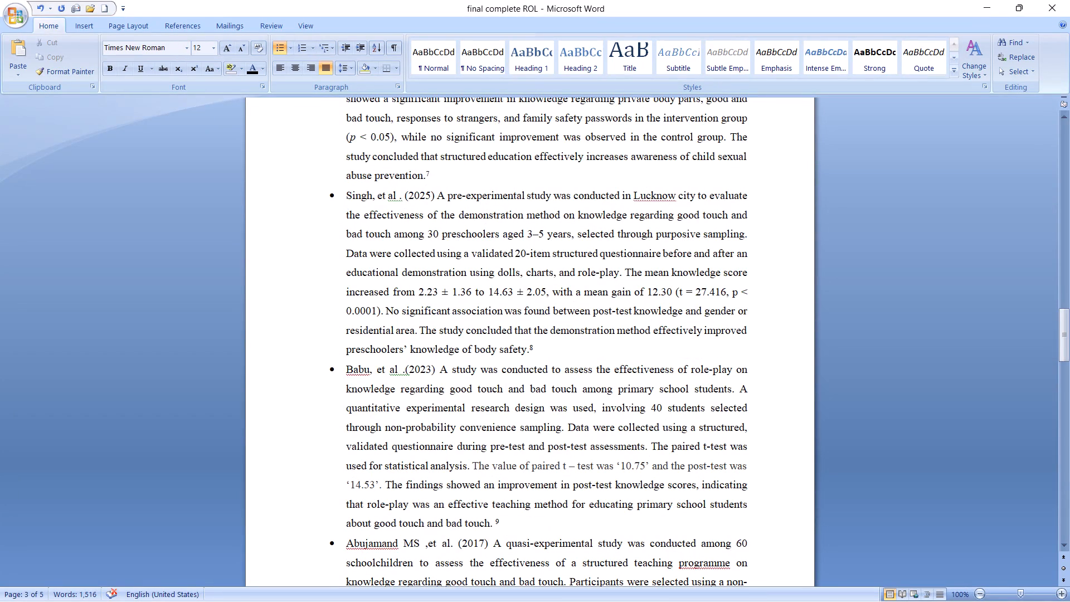
# Add the first author's initial "D" after "Babu" in the 2023 citation, with a space on each side.
pyautogui.click(370, 368)
pyautogui.press('space')
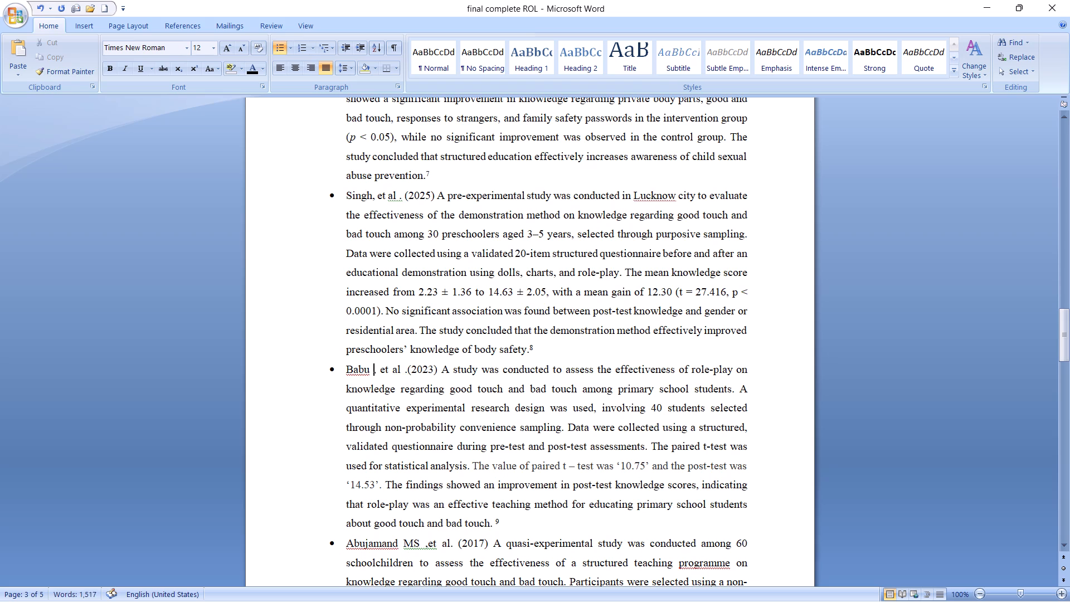
pyautogui.hotkey('shift', 'd')
pyautogui.press('space')
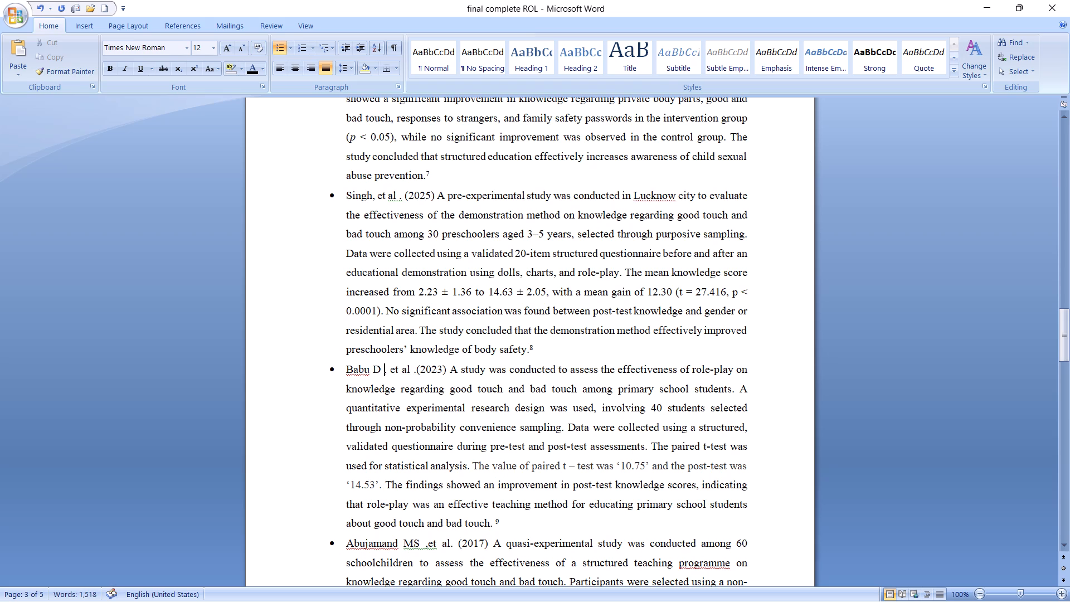
# Check reference 8 in the reference list for the first-author initials missing from the Singh (2025) citation.
pyautogui.scroll(1, 399, 300)
pyautogui.scroll(-7, 399, 300)
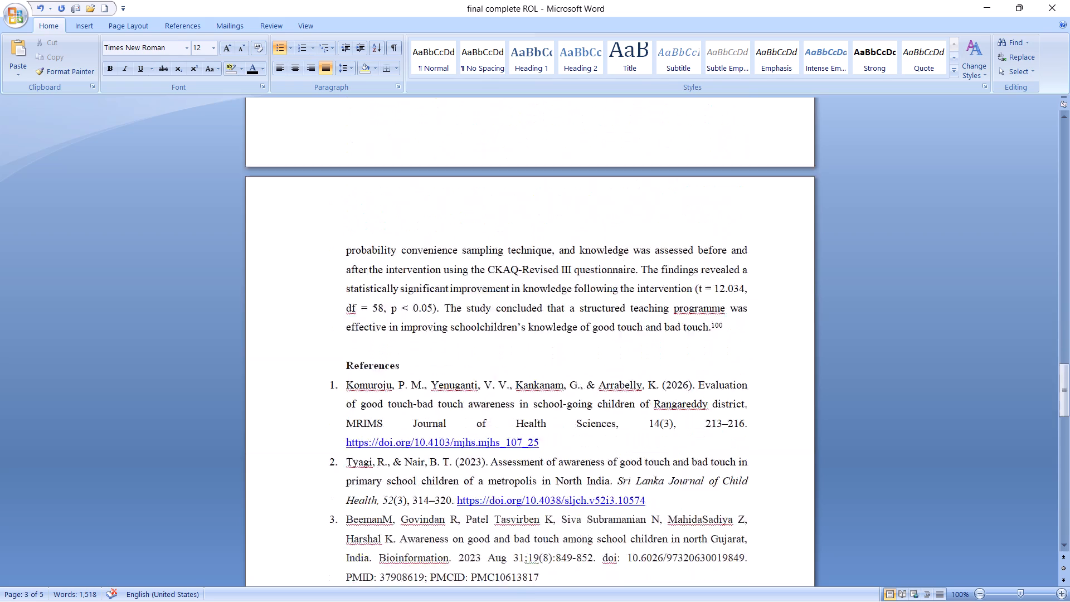
pyautogui.scroll(-6, 399, 300)
pyautogui.scroll(1, 399, 300)
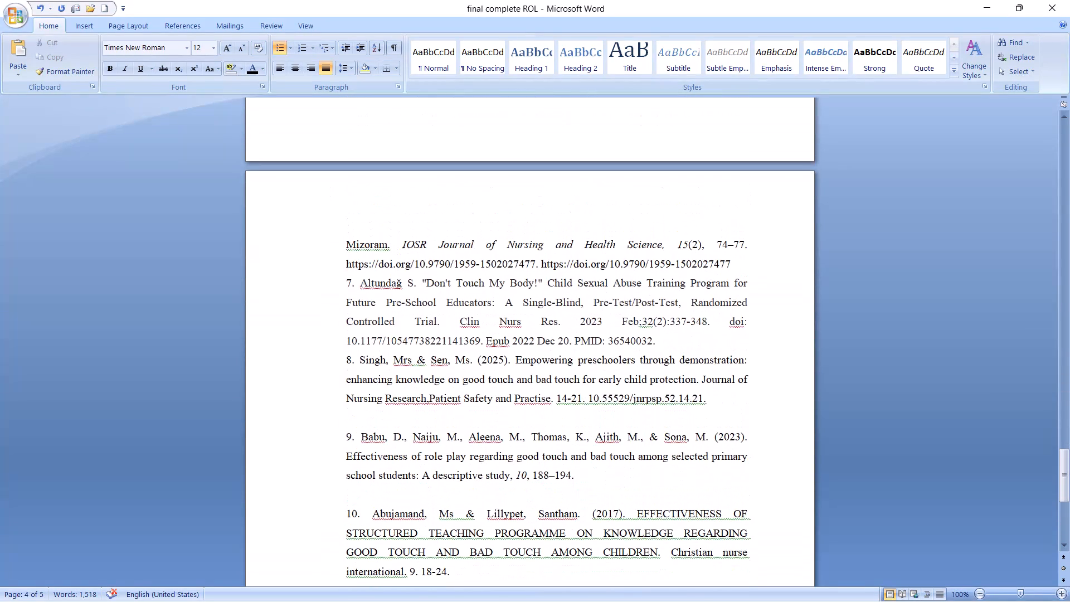
pyautogui.scroll(1, 399, 300)
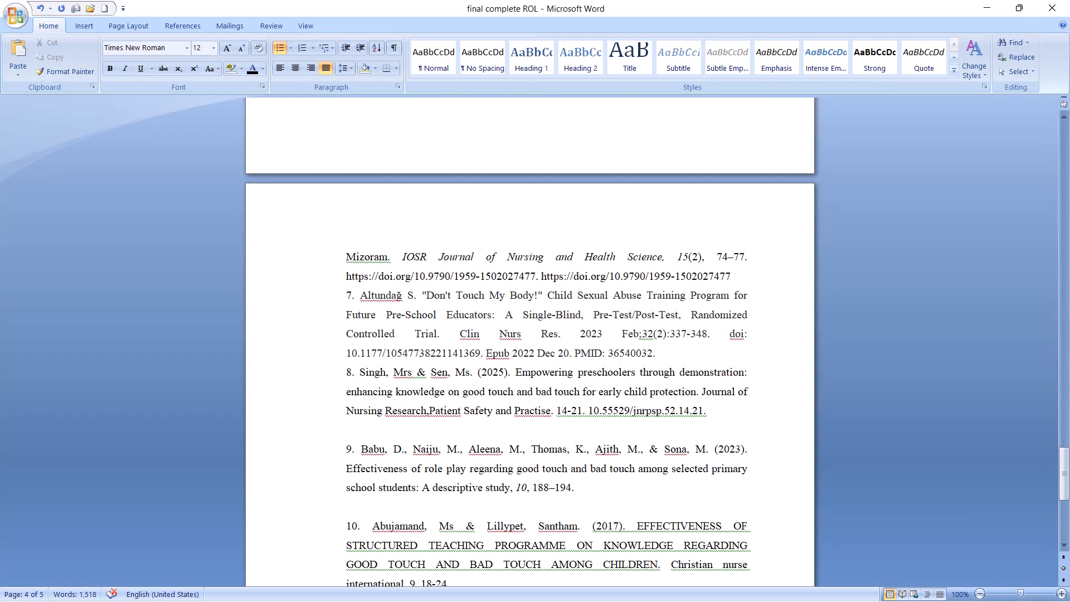
# Add "MRS" after "Singh" in the 2025 citation, with a space on each side.
pyautogui.scroll(5, 399, 300)
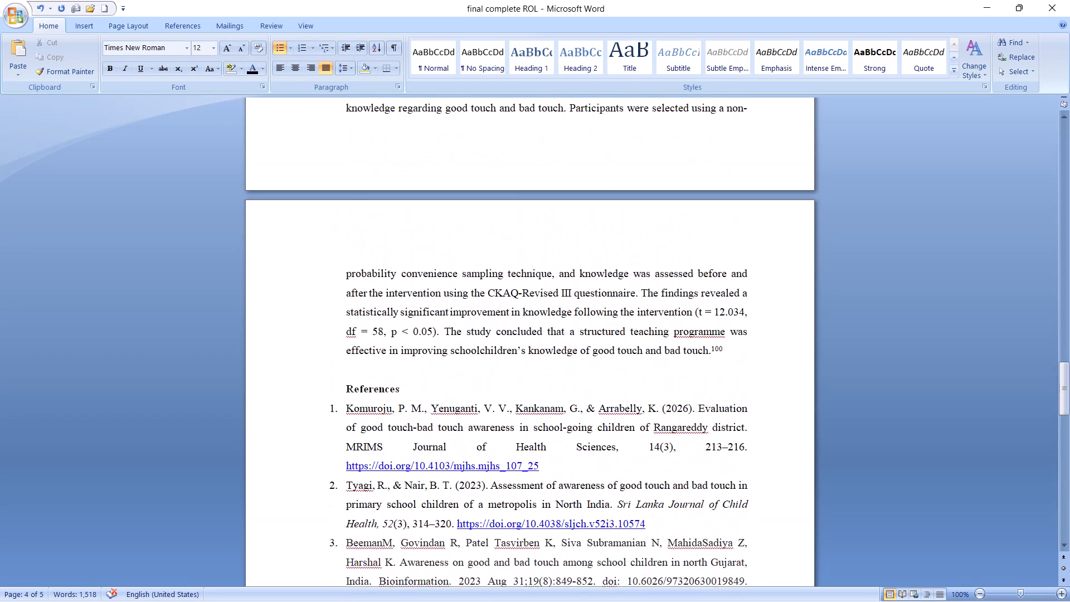
pyautogui.scroll(6, 399, 300)
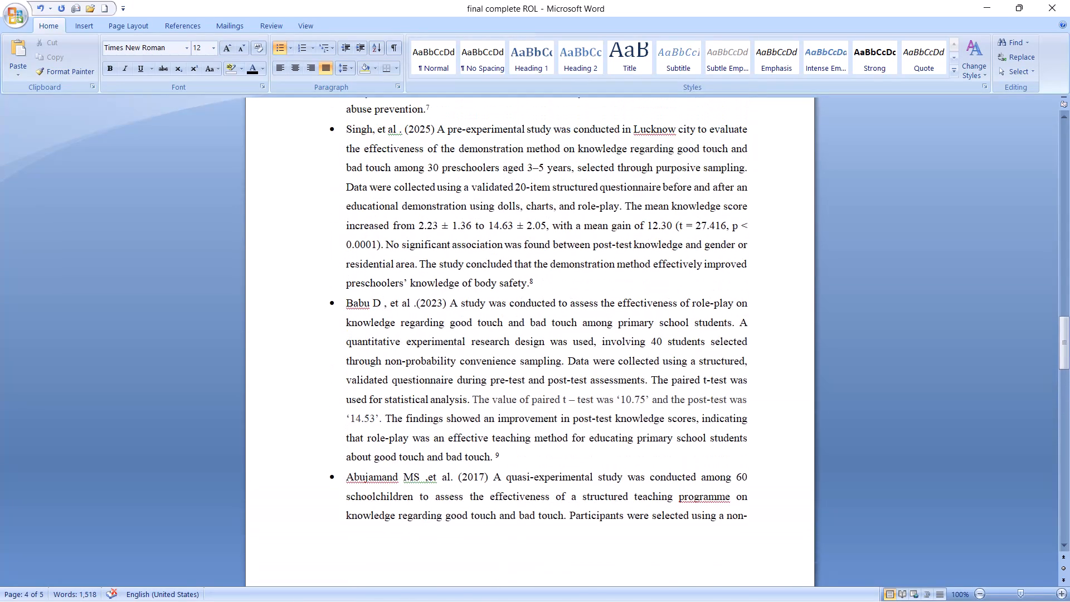
pyautogui.scroll(1, 399, 300)
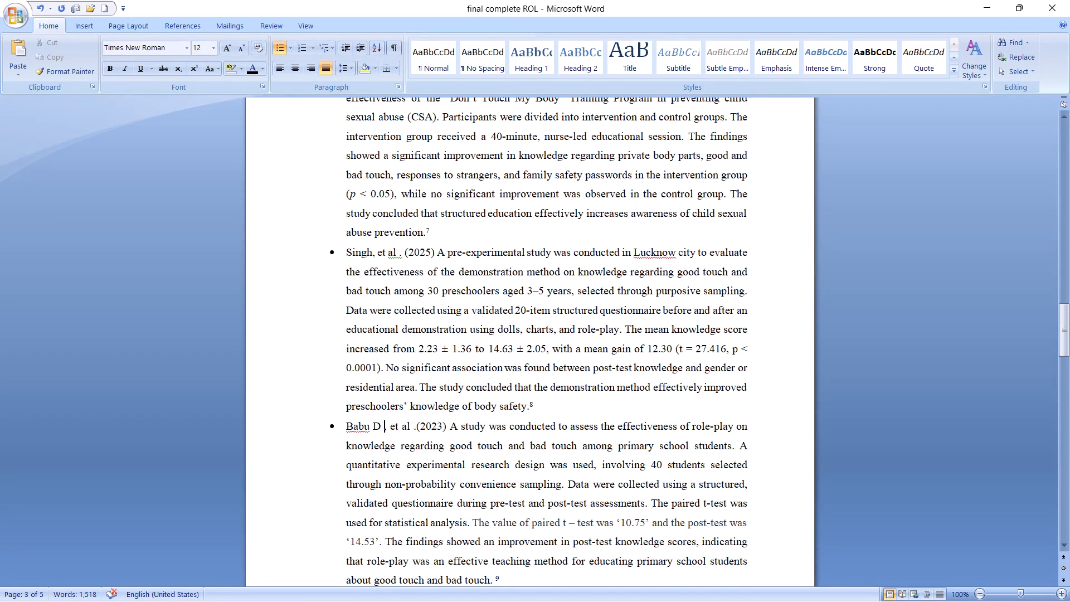
pyautogui.click(371, 251)
pyautogui.press('space')
pyautogui.write('MRS')
pyautogui.press('space')
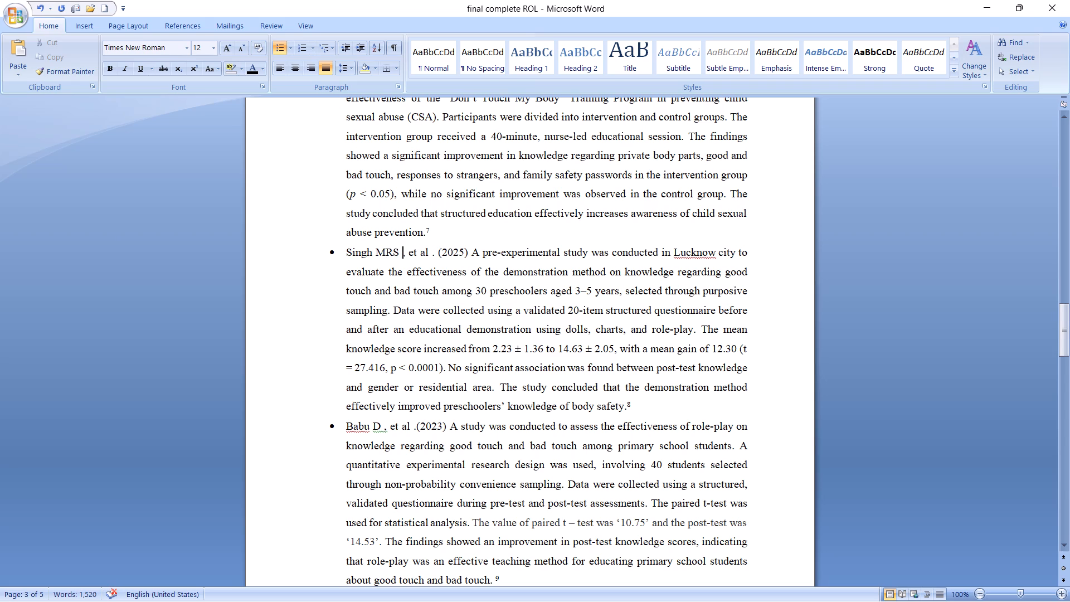
# Review the earlier in-text citations for consistent first-author initials and formatting.
pyautogui.scroll(3, 373, 327)
pyautogui.click(917, 345)
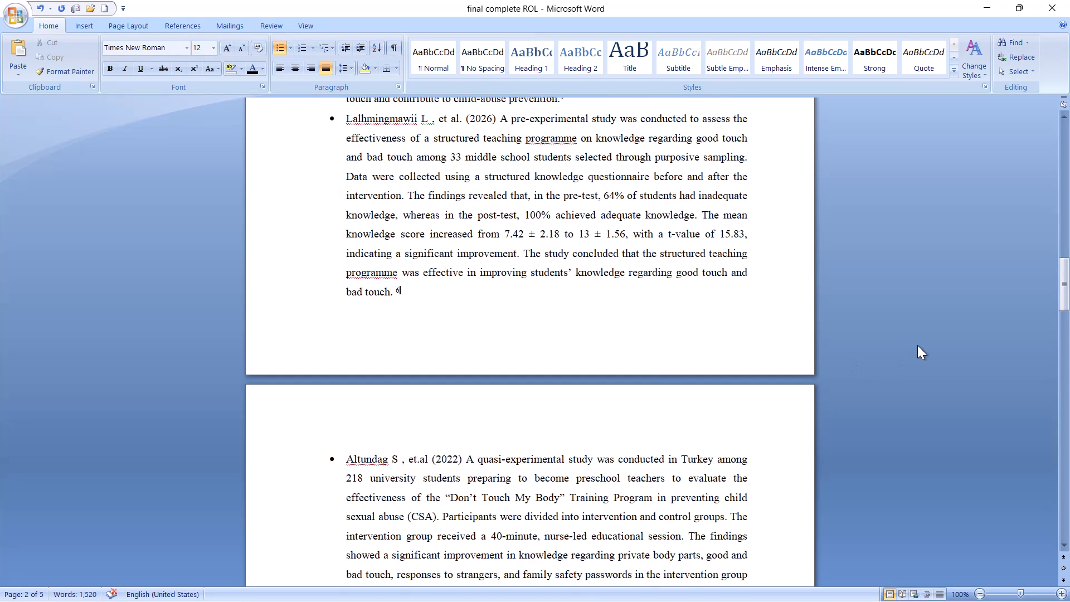
pyautogui.scroll(-3, 822, 347)
pyautogui.scroll(12, 822, 347)
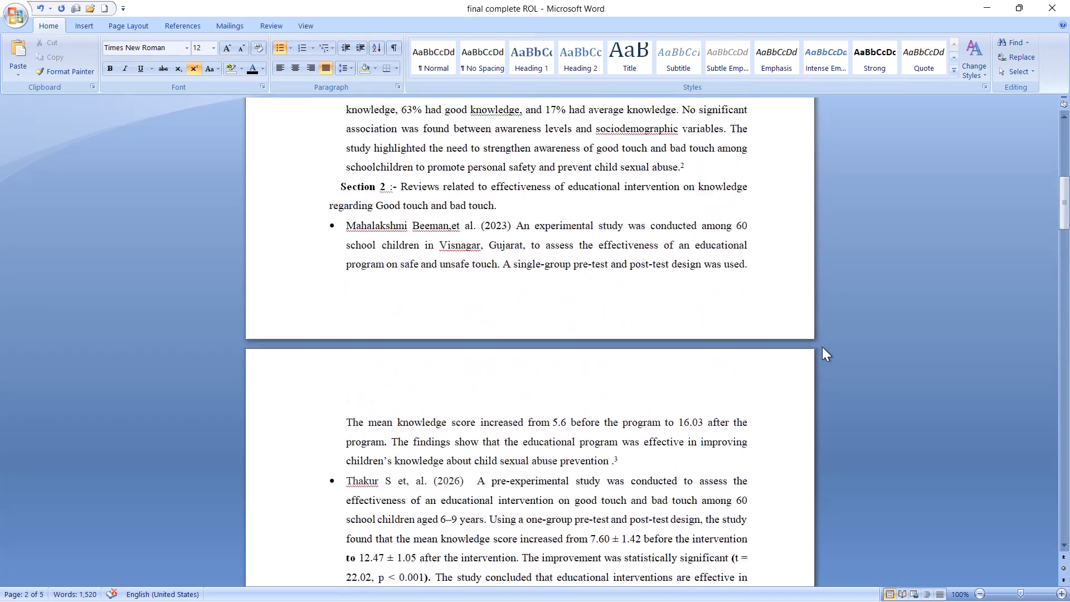
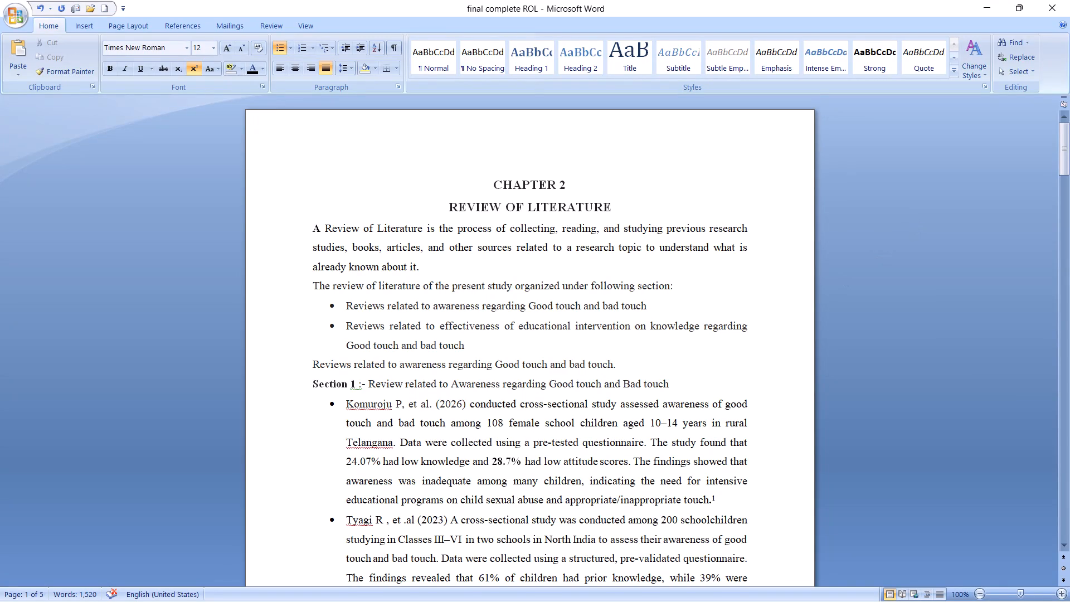
# Review the citations from Section 1 to the start of Section 2 for consistent first-author initials and formatting.
pyautogui.scroll(-8, 649, 347)
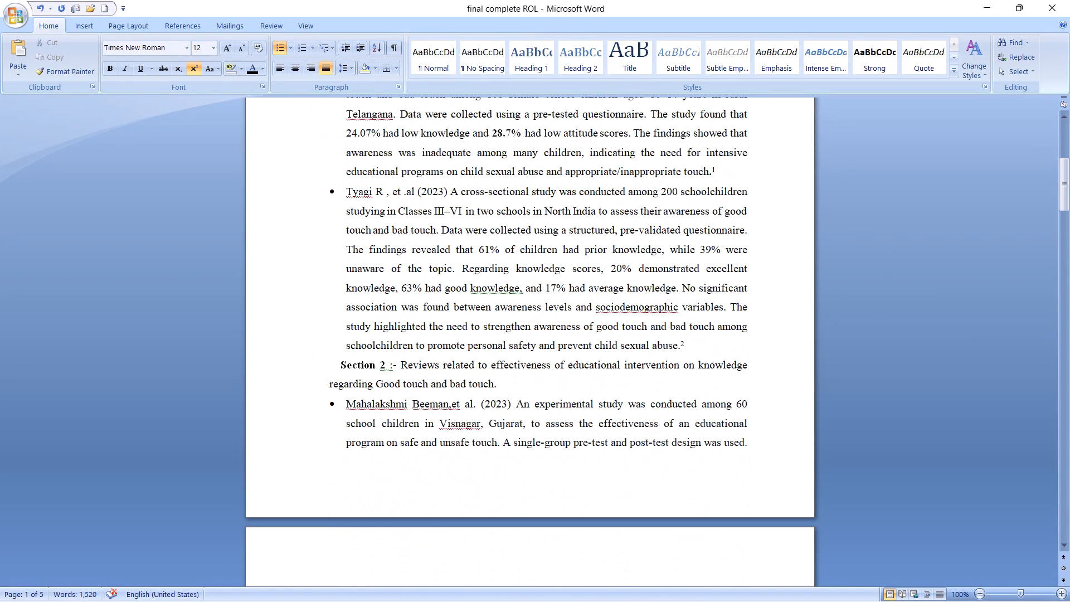
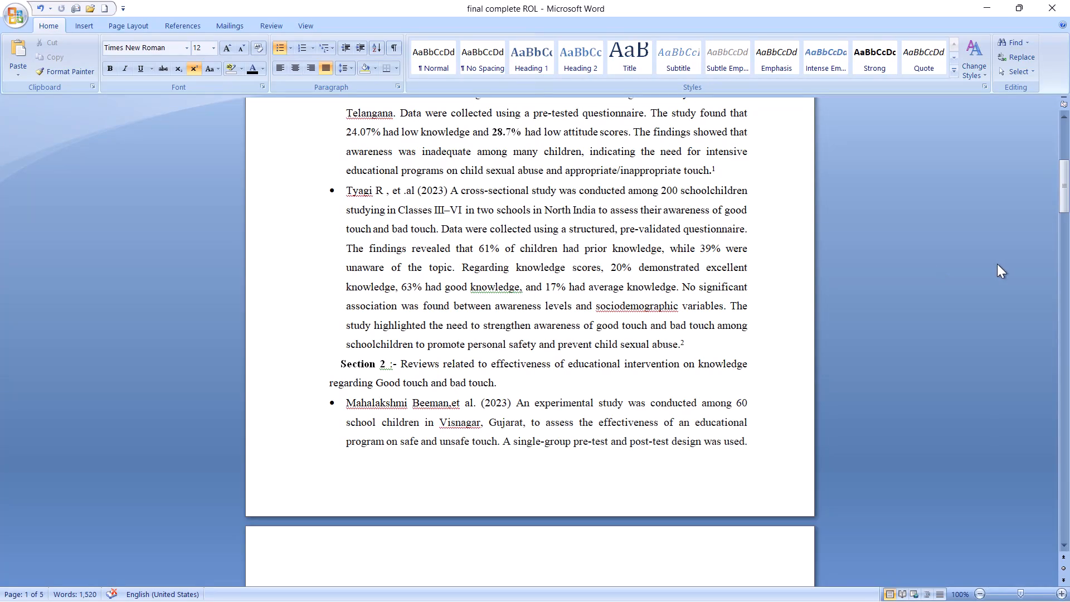
# Review the in-text citations in Sections 1 and 2, then check the author names in the first entries of the References list.
pyautogui.moveTo(1069, 186); pyautogui.dragTo(1069, 127)
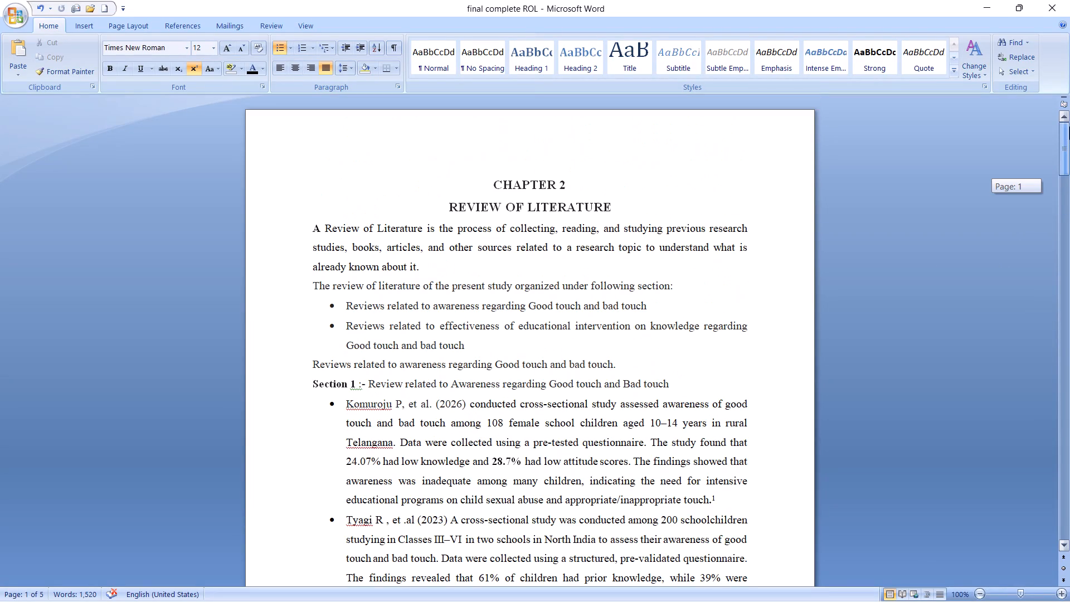
pyautogui.moveTo(1069, 127); pyautogui.dragTo(1067, 130)
pyautogui.moveTo(1067, 130); pyautogui.dragTo(1069, 152)
pyautogui.moveTo(1069, 152); pyautogui.dragTo(1069, 166)
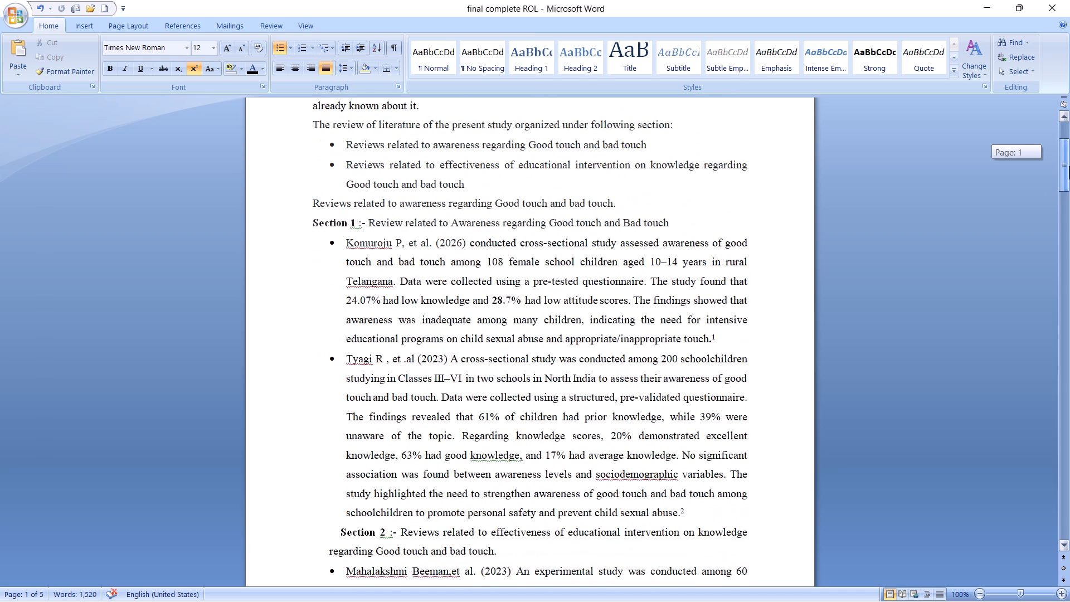
pyautogui.moveTo(1069, 166); pyautogui.dragTo(1069, 174)
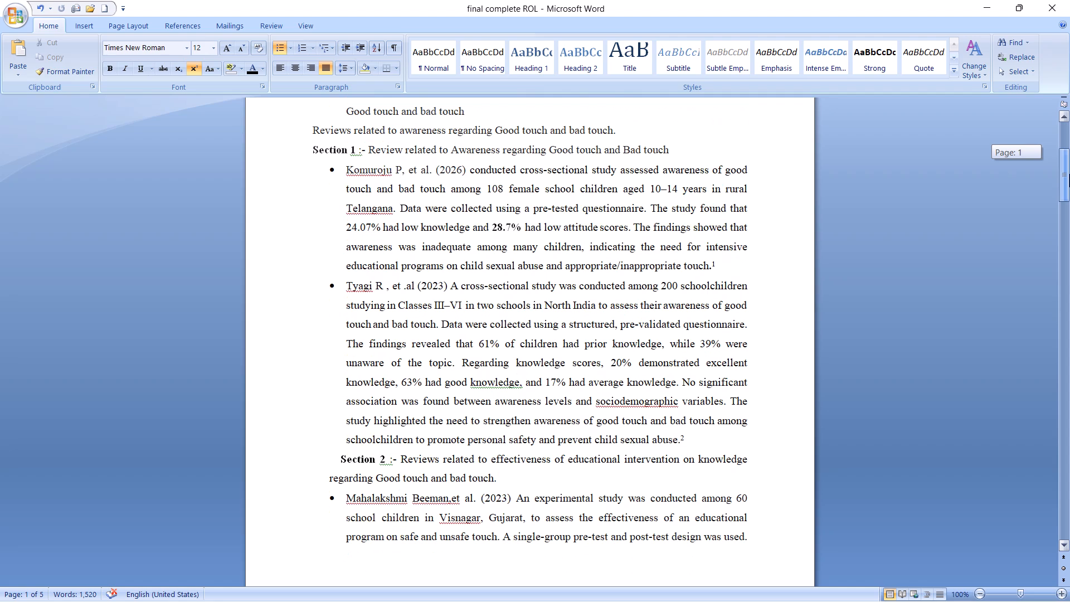
pyautogui.moveTo(1069, 174); pyautogui.dragTo(1069, 194)
pyautogui.moveTo(1069, 194); pyautogui.dragTo(1068, 186)
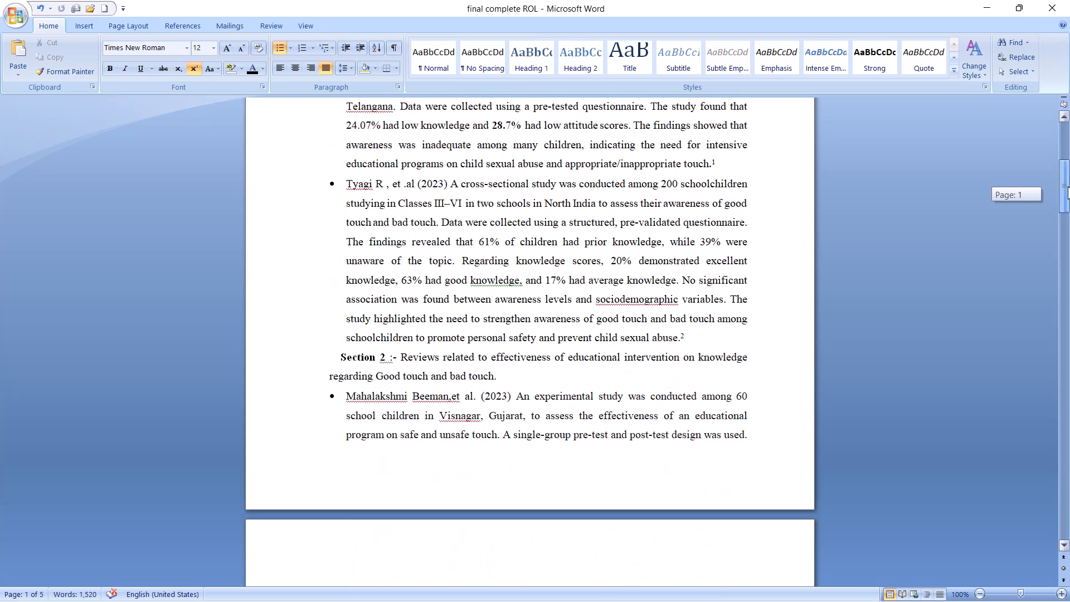
pyautogui.moveTo(1068, 186); pyautogui.dragTo(1069, 212)
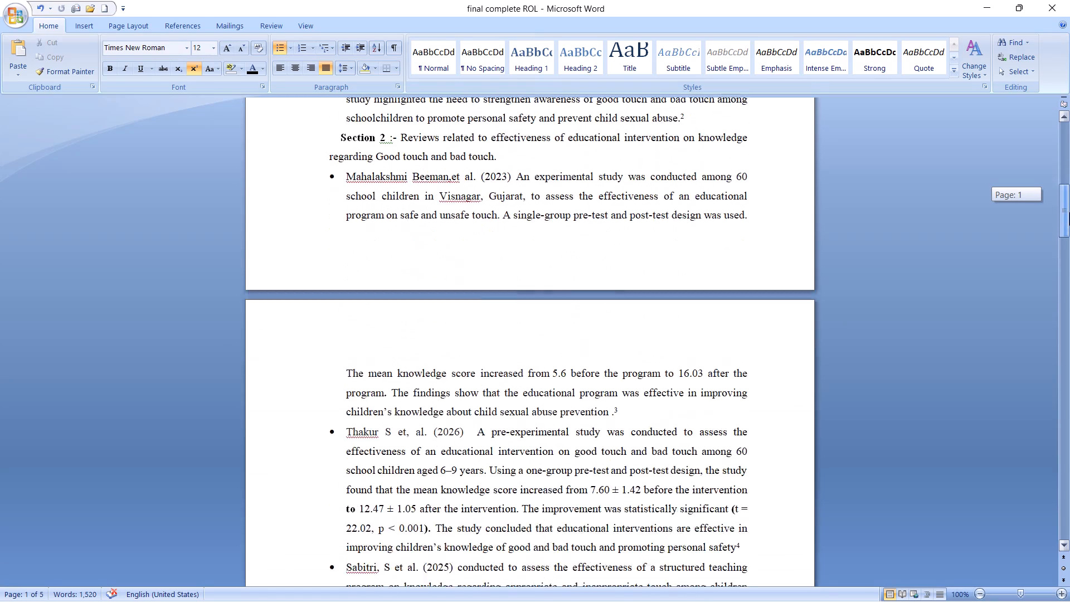
pyautogui.moveTo(1069, 212); pyautogui.dragTo(1069, 240)
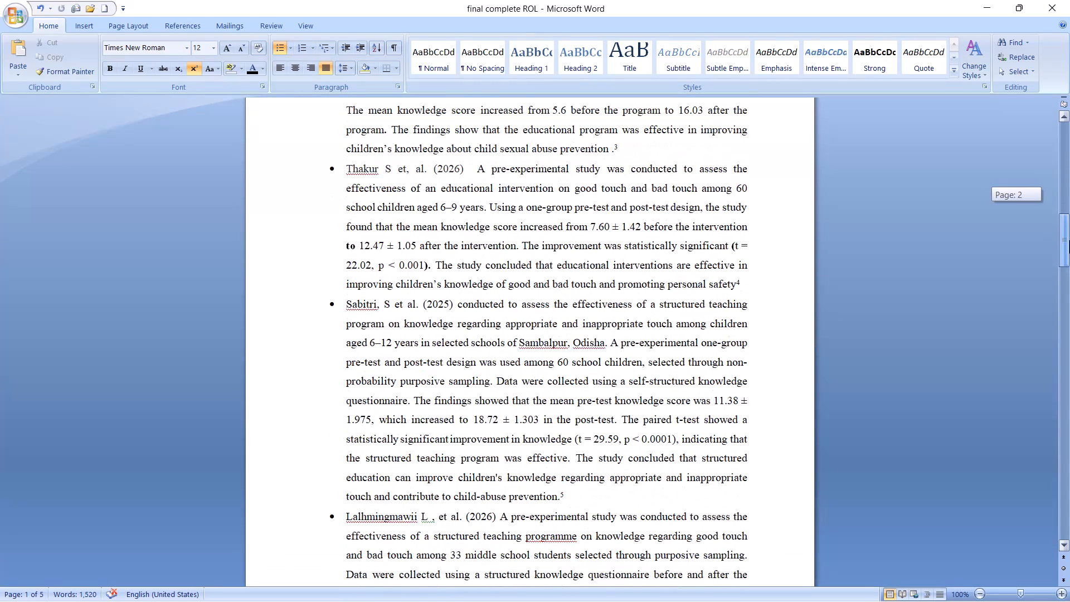
pyautogui.moveTo(1069, 240); pyautogui.dragTo(1066, 259)
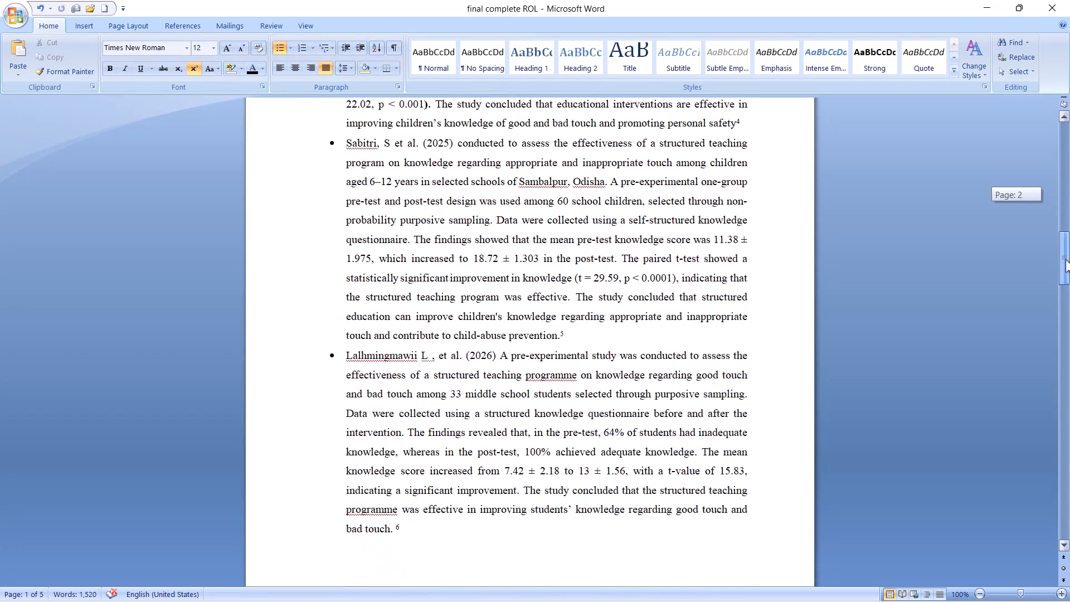
pyautogui.moveTo(1066, 259); pyautogui.dragTo(1064, 282)
pyautogui.moveTo(1064, 282); pyautogui.dragTo(1069, 394)
pyautogui.moveTo(1069, 394); pyautogui.dragTo(1069, 398)
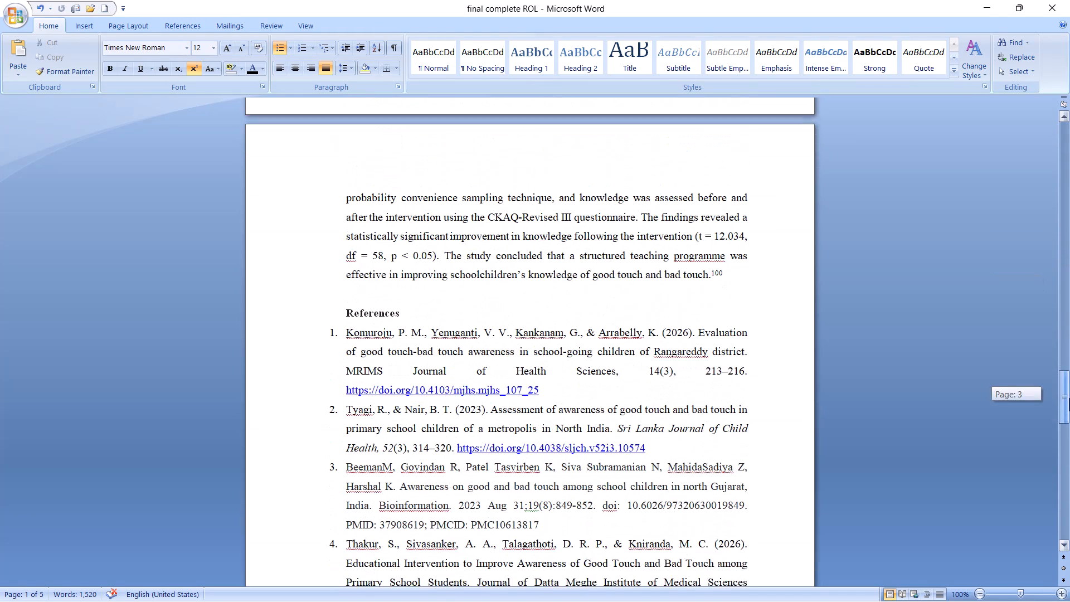
pyautogui.moveTo(1069, 398); pyautogui.dragTo(1069, 399)
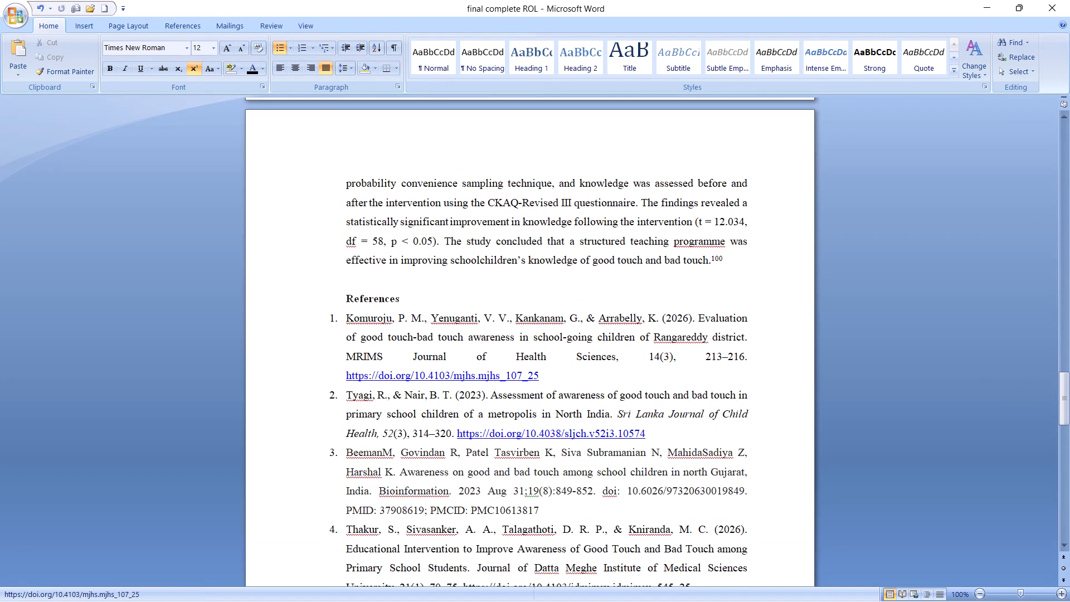
pyautogui.moveTo(346, 399); pyautogui.dragTo(449, 393)
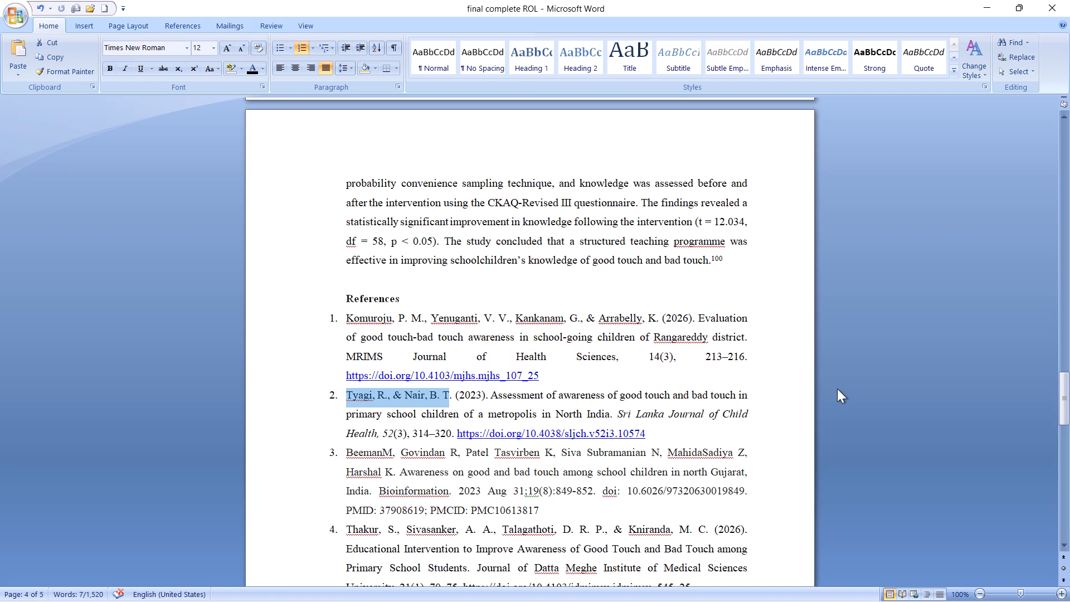
# Delete the duplicate typed "6." at the start of the sixth reference.
pyautogui.moveTo(1059, 400); pyautogui.dragTo(1063, 409)
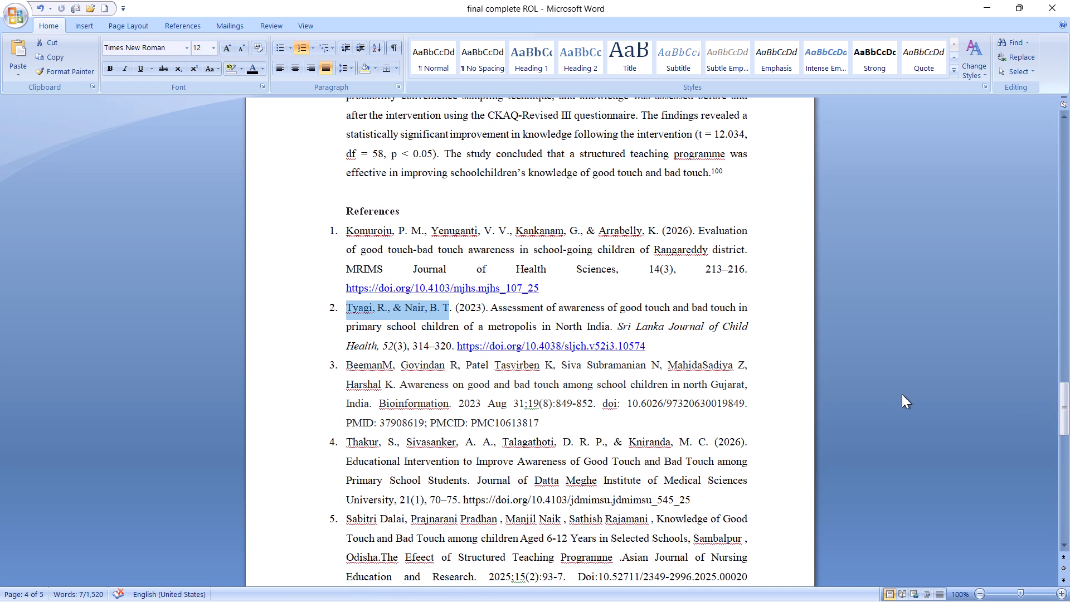
pyautogui.moveTo(1067, 395); pyautogui.dragTo(1069, 414)
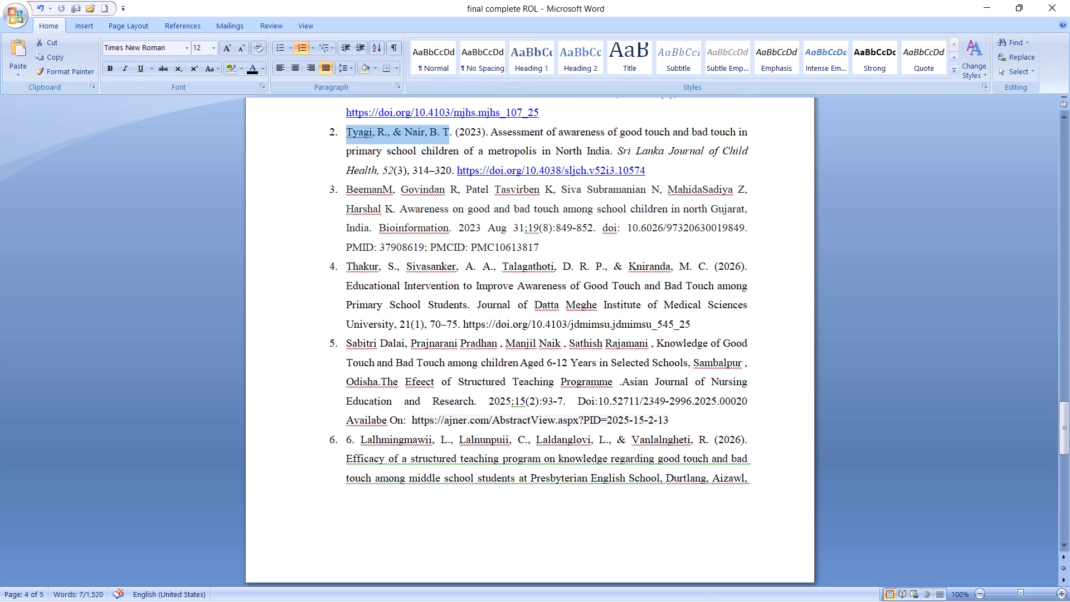
pyautogui.click(357, 438)
pyautogui.press('BackSpace')
pyautogui.press('BackSpace')
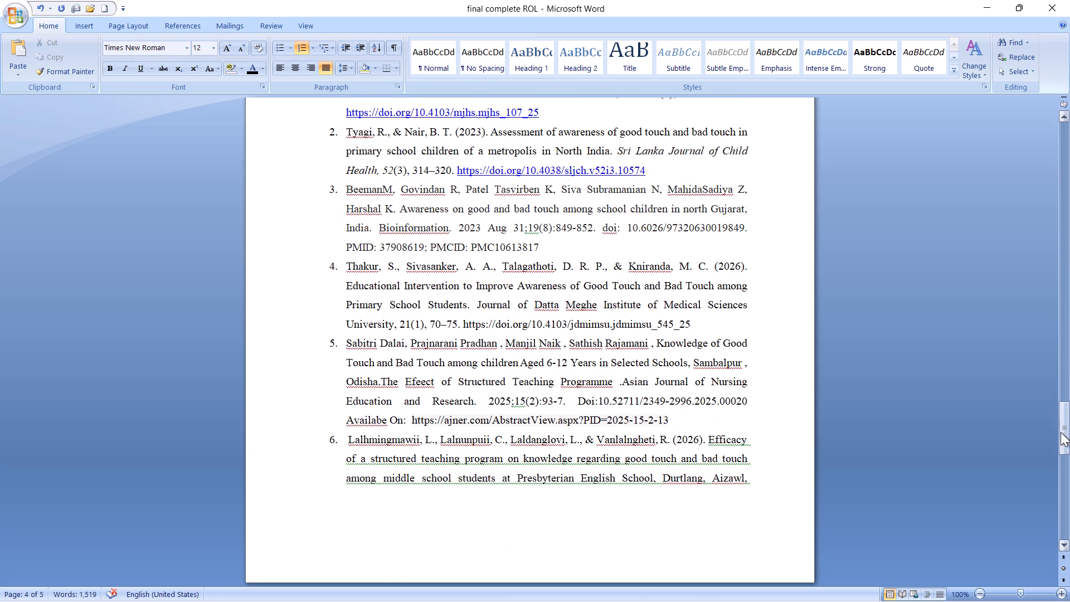
# Copy the text of reference 10, search the web for it in a new Chrome tab, and open the matching ResearchGate article.
pyautogui.moveTo(1062, 431); pyautogui.dragTo(1068, 470)
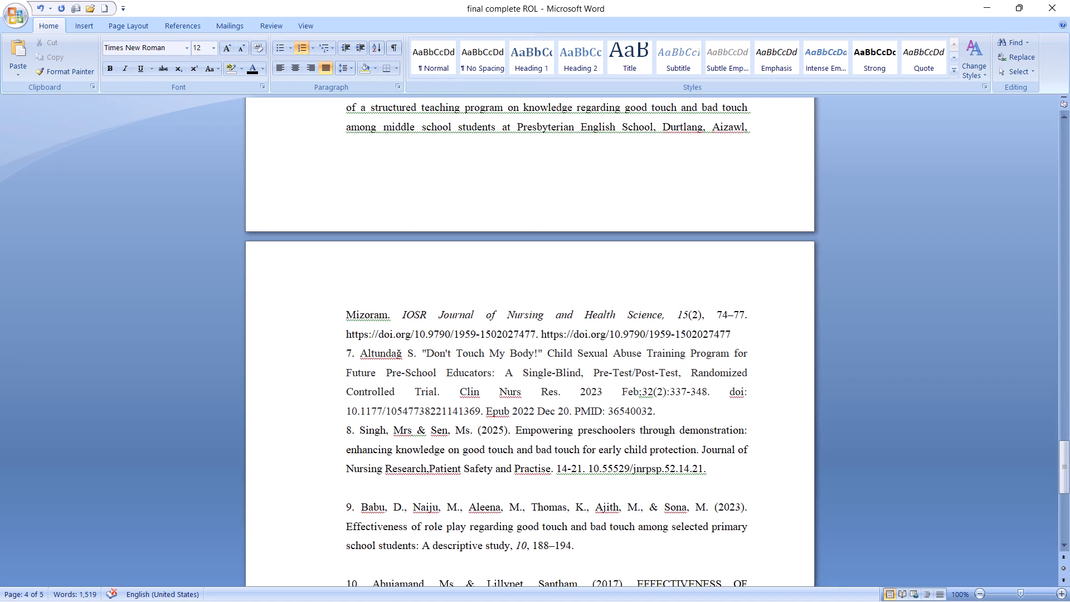
pyautogui.click(1064, 492)
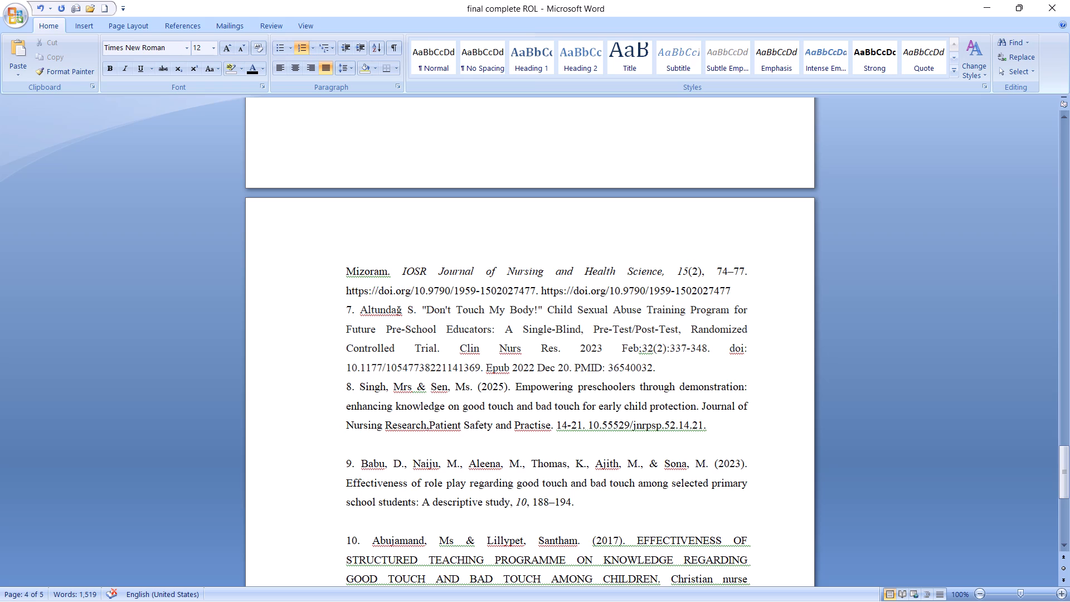
pyautogui.moveTo(373, 545); pyautogui.dragTo(571, 488)
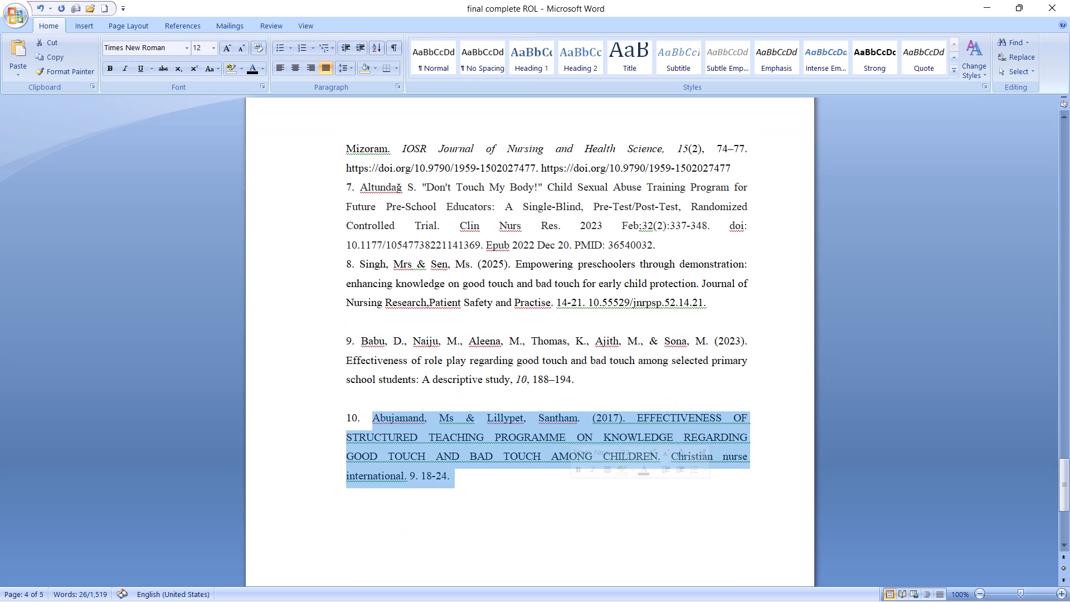
pyautogui.hotkey('ctrl', 'c')
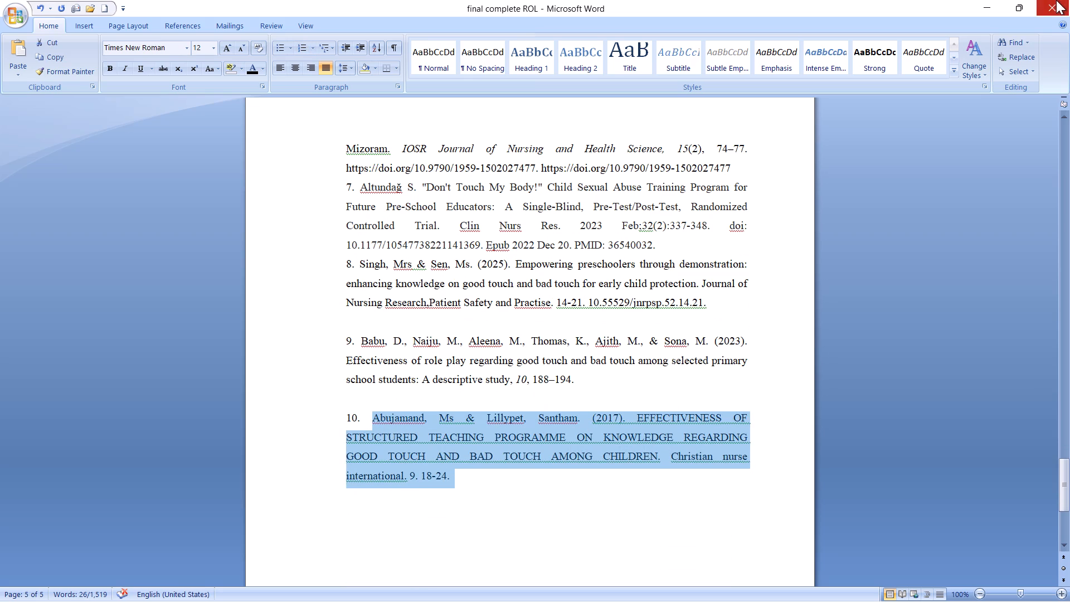
pyautogui.click(983, 4)
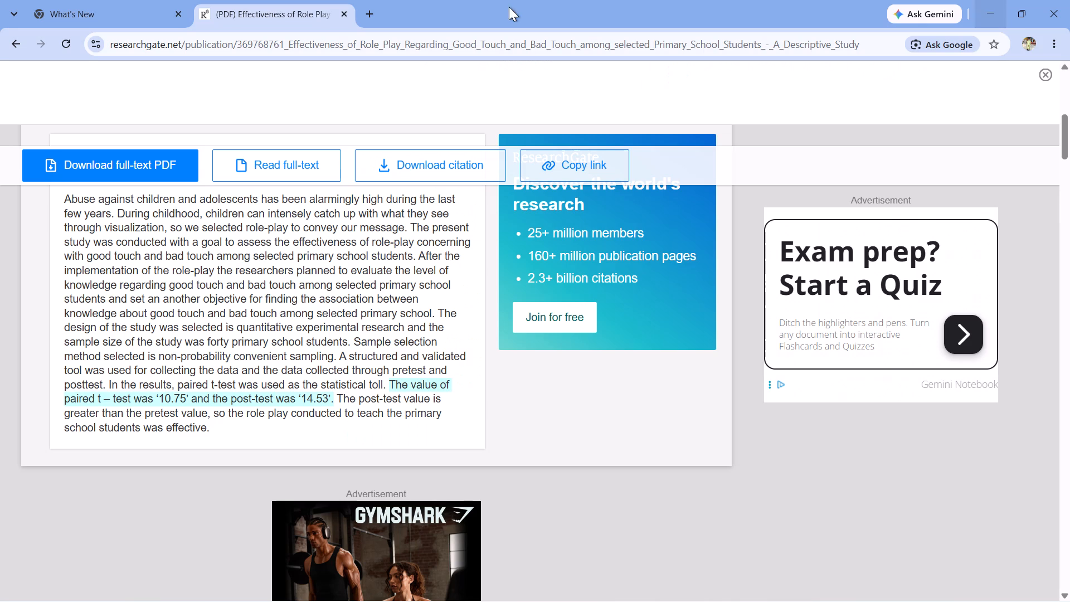
pyautogui.click(375, 11)
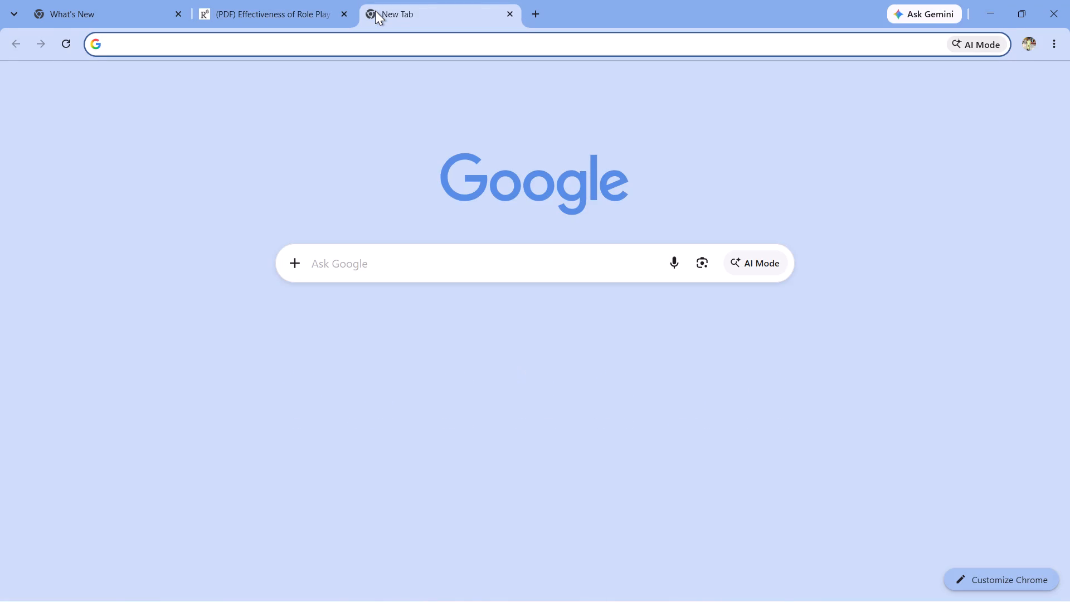
pyautogui.hotkey('ctrl', 'v')
pyautogui.press('Return')
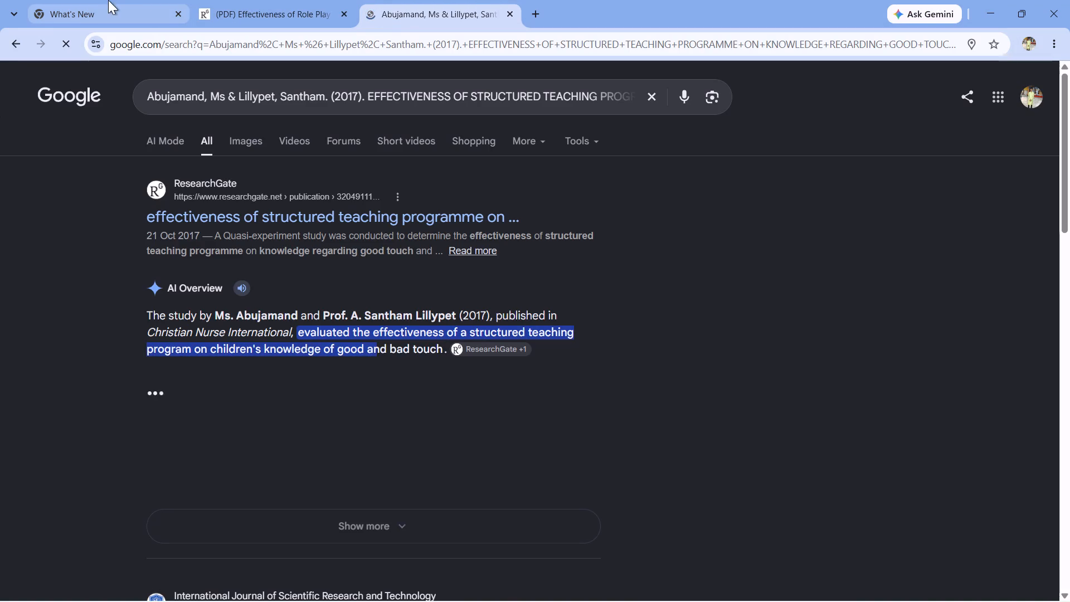
pyautogui.click(286, 217)
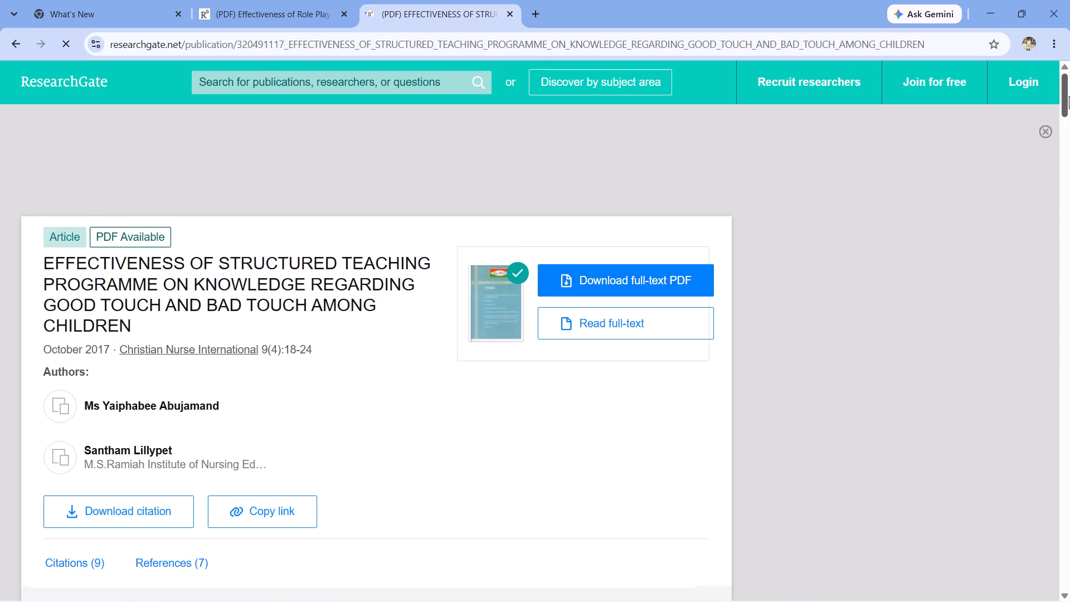
# Examine the ResearchGate article's author details, abstract and full-text preview, including the journal volume and page information.
pyautogui.moveTo(1069, 96); pyautogui.dragTo(1067, 104)
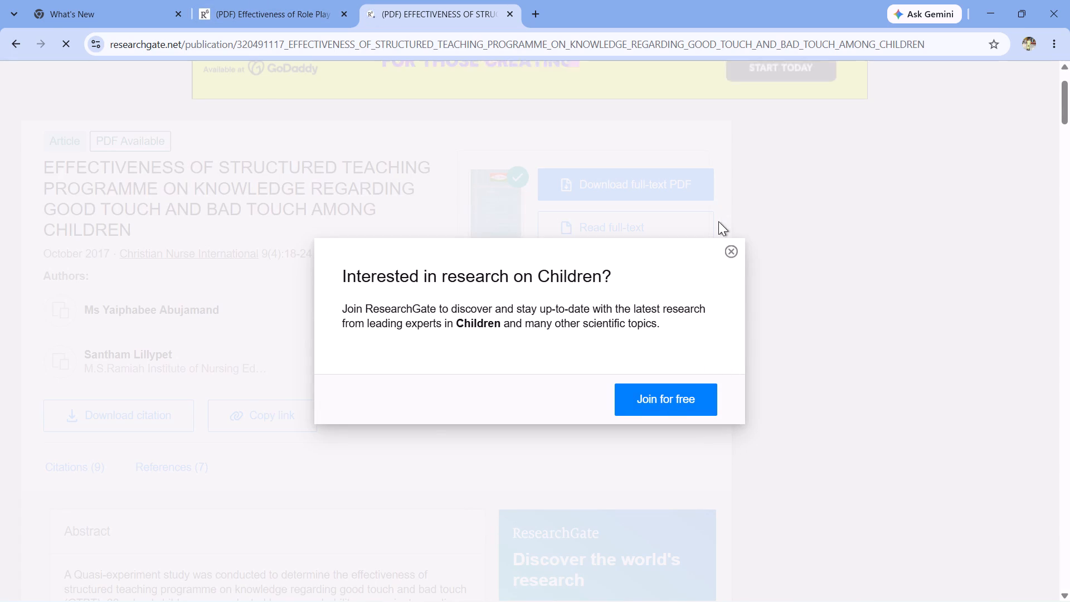
pyautogui.click(731, 255)
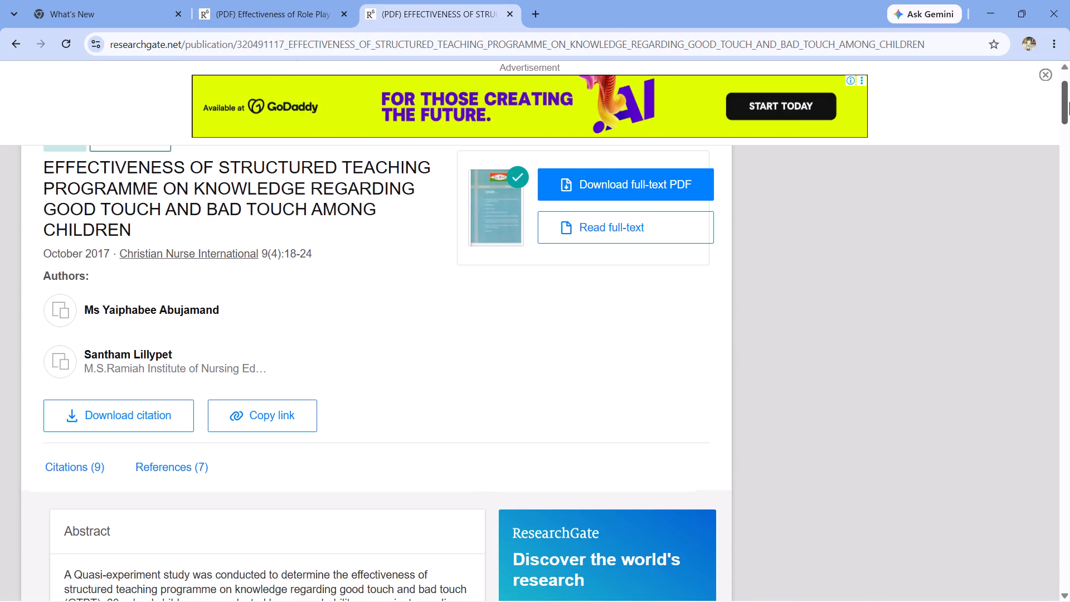
pyautogui.moveTo(1069, 102); pyautogui.dragTo(1069, 109)
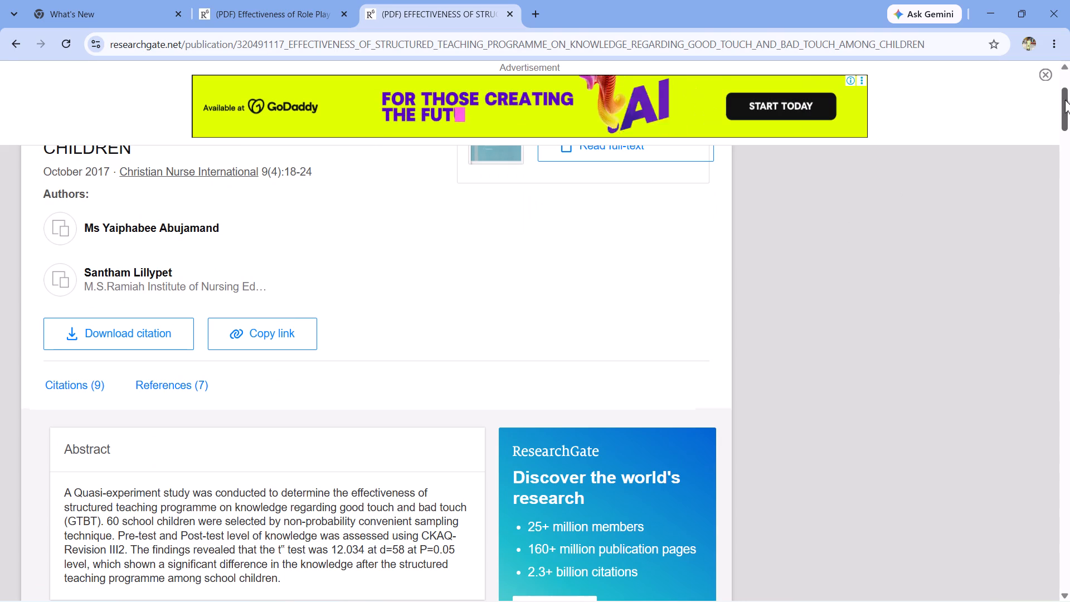
pyautogui.moveTo(1064, 107); pyautogui.dragTo(1069, 158)
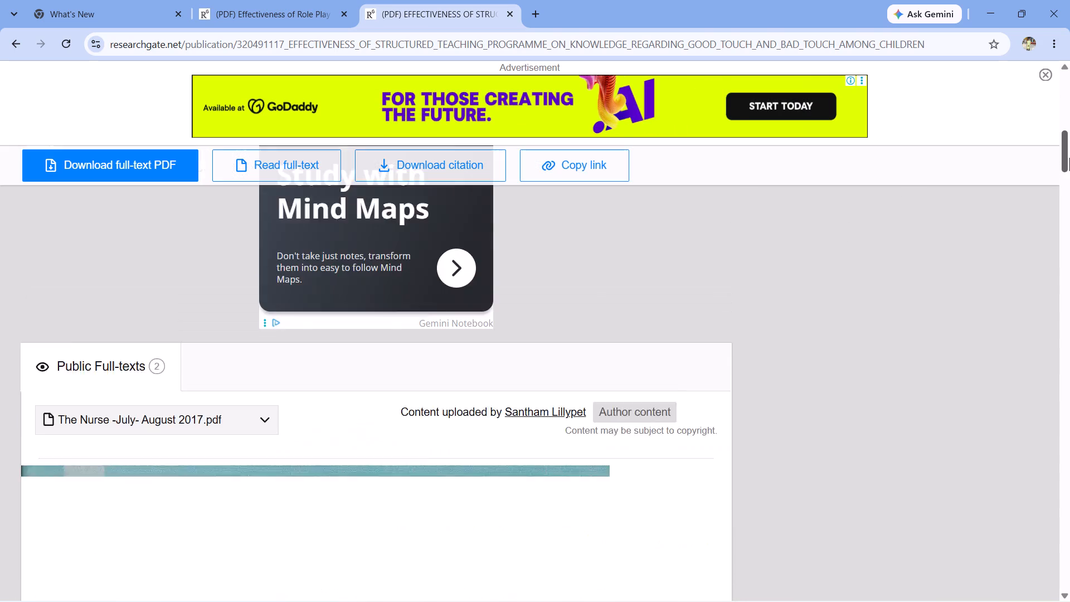
pyautogui.moveTo(1069, 158); pyautogui.dragTo(1068, 187)
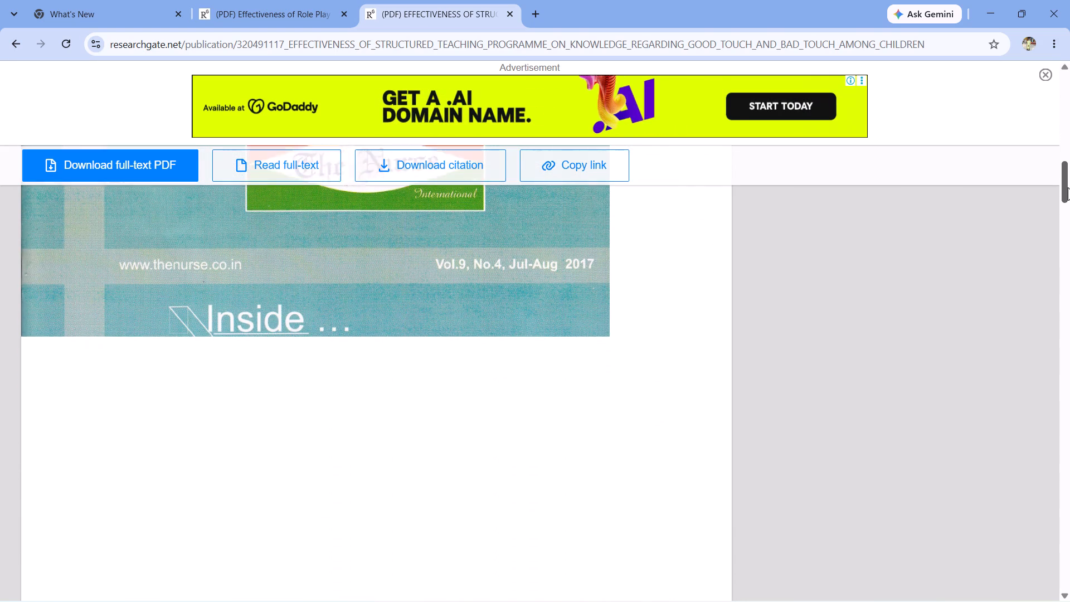
pyautogui.moveTo(1068, 187); pyautogui.dragTo(1068, 190)
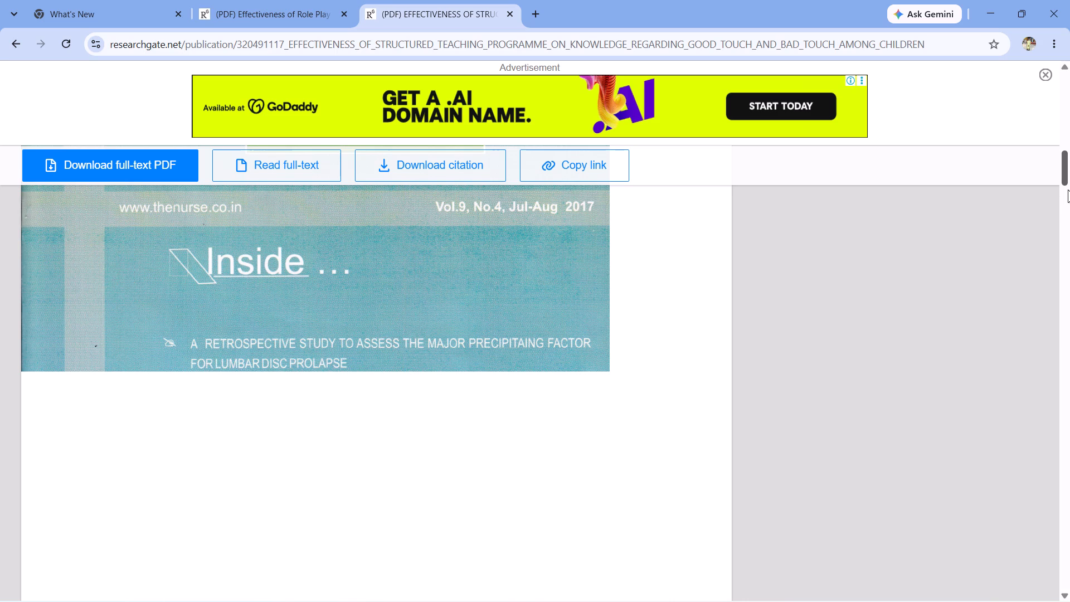
pyautogui.moveTo(1068, 190); pyautogui.dragTo(1068, 188)
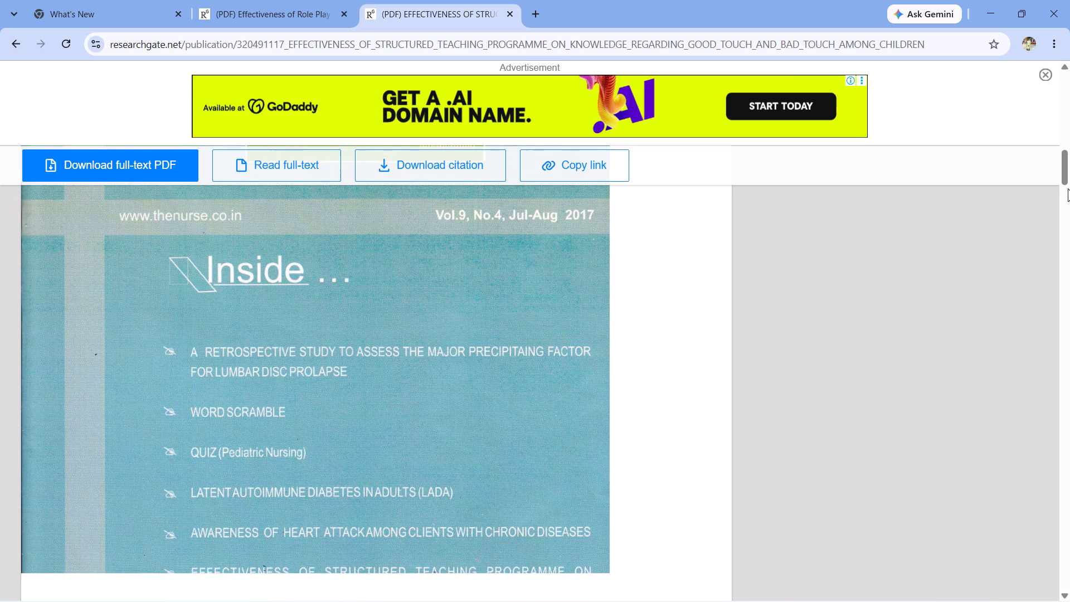
pyautogui.moveTo(1067, 167); pyautogui.dragTo(1068, 191)
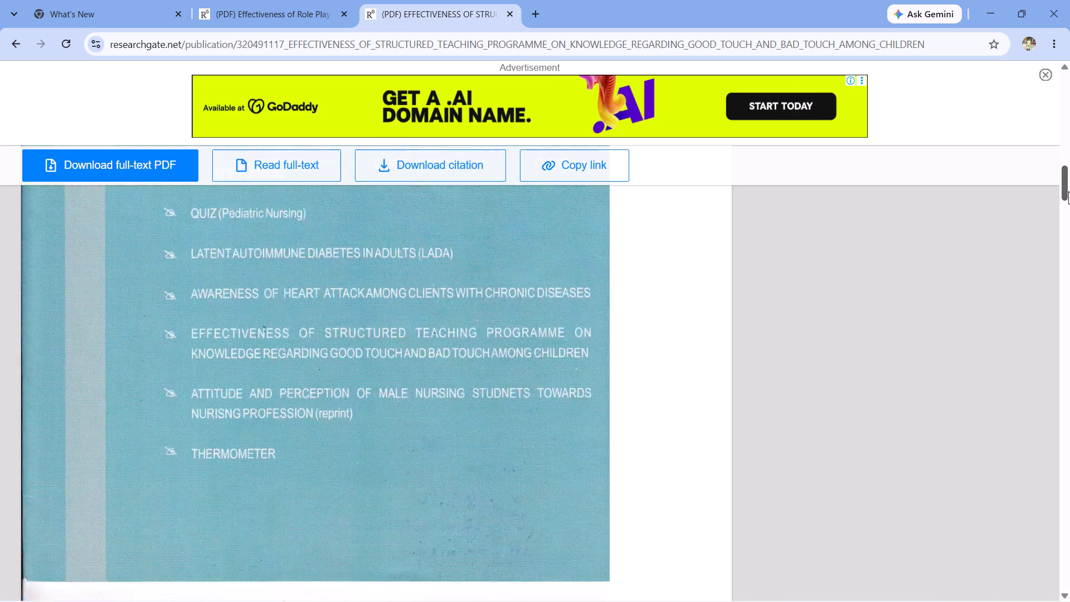
pyautogui.moveTo(1068, 191); pyautogui.dragTo(1069, 134)
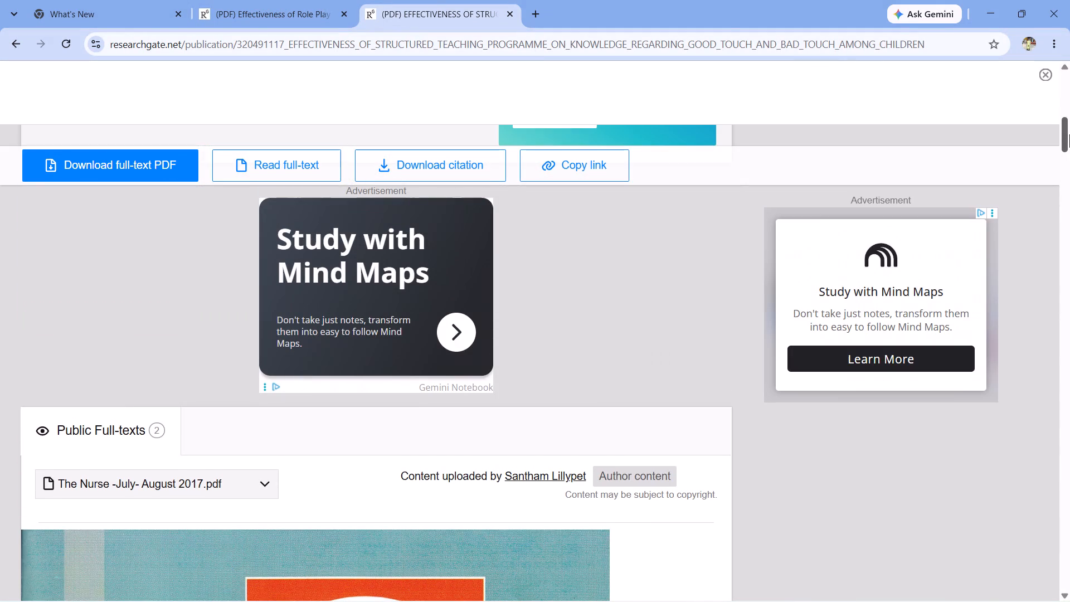
pyautogui.moveTo(1069, 134); pyautogui.dragTo(1067, 217)
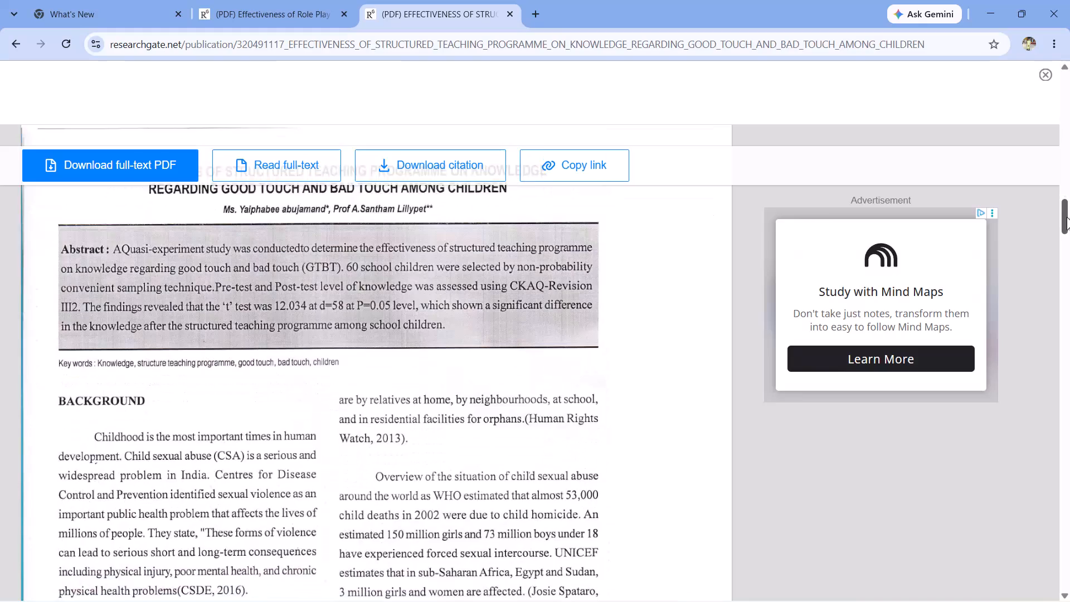
pyautogui.moveTo(1067, 217); pyautogui.dragTo(1064, 237)
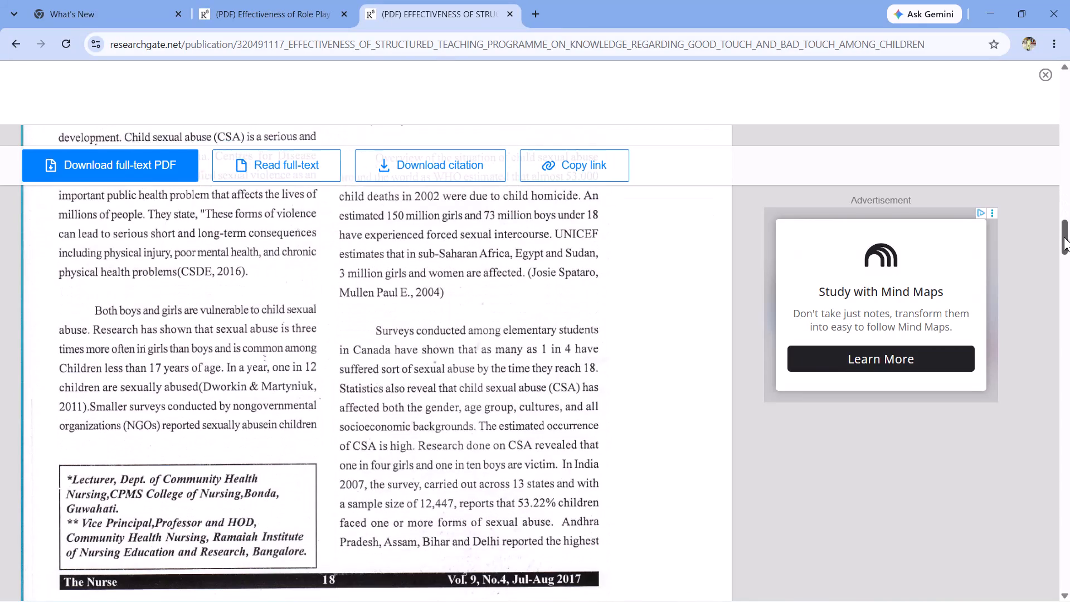
pyautogui.moveTo(1064, 237); pyautogui.dragTo(1063, 247)
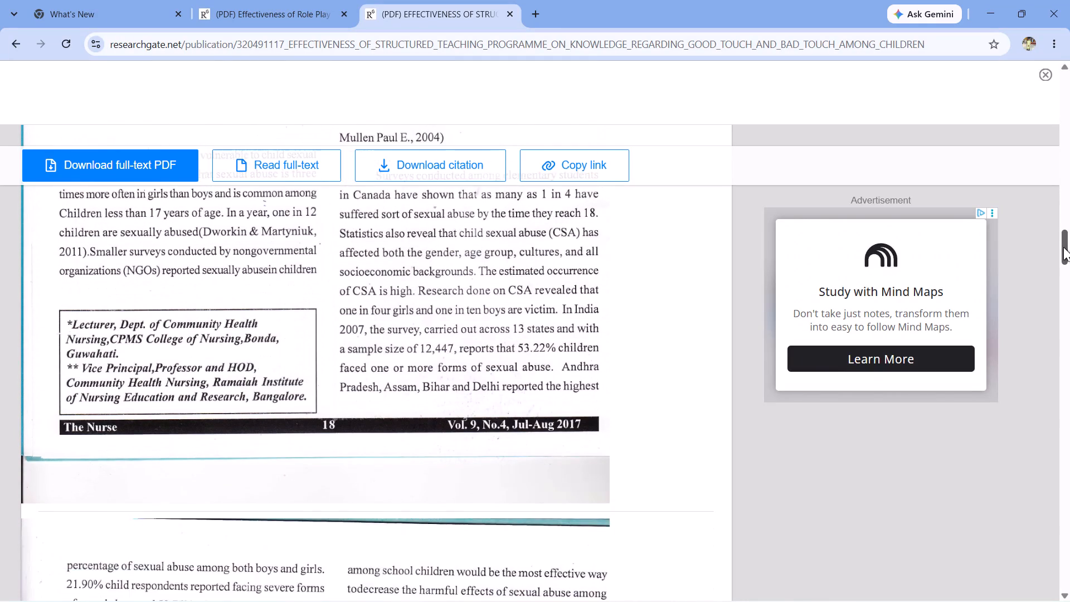
pyautogui.moveTo(1063, 247); pyautogui.dragTo(1069, 147)
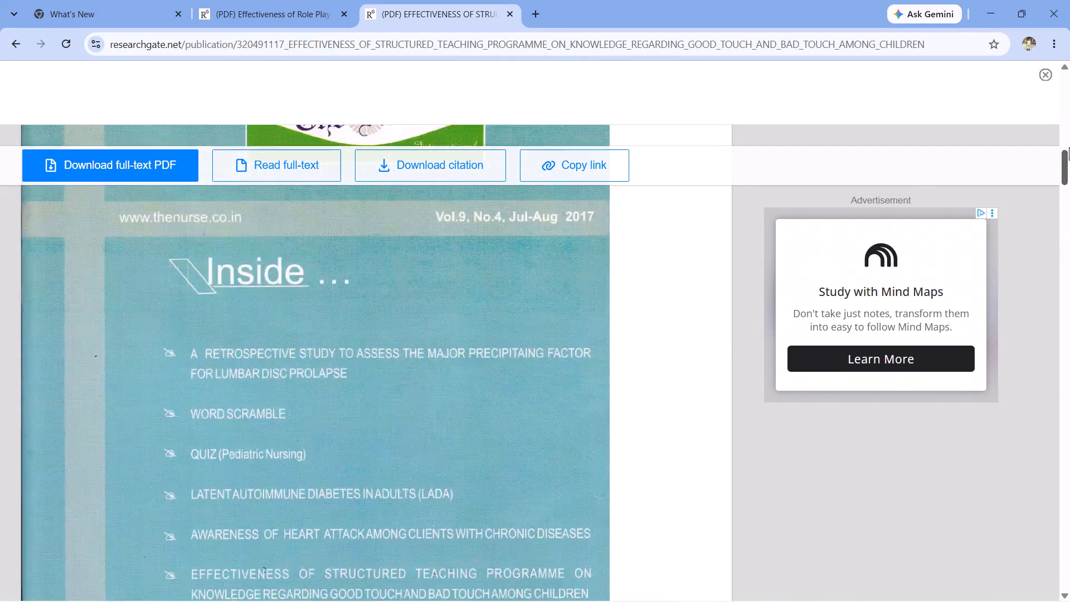
pyautogui.moveTo(1069, 147); pyautogui.dragTo(1067, 134)
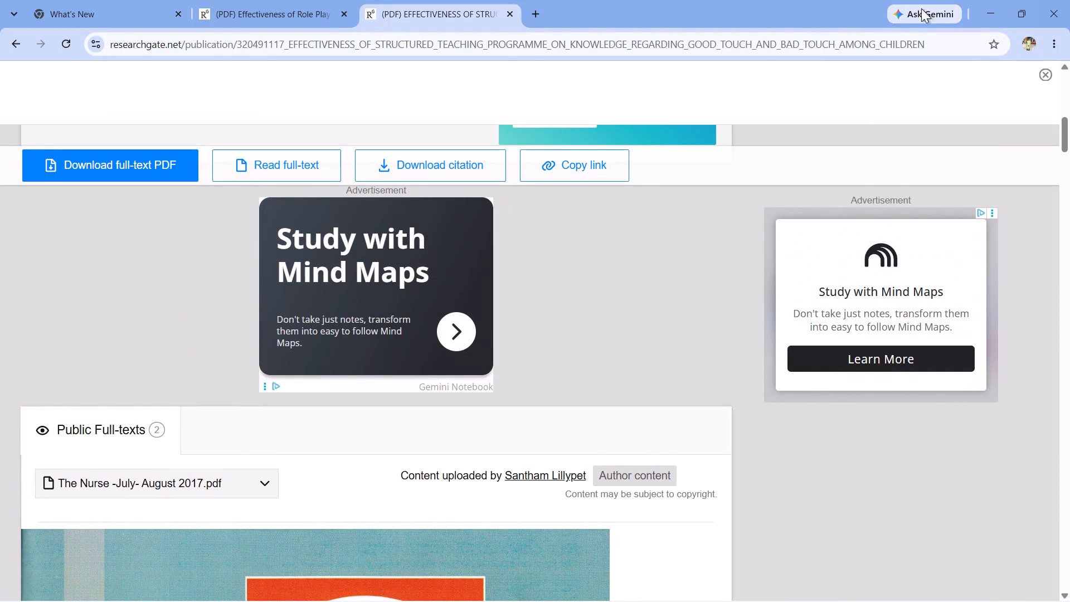
# Open the article's citation download options and choose Plain Text as the file type.
pyautogui.click(444, 144)
pyautogui.click(435, 168)
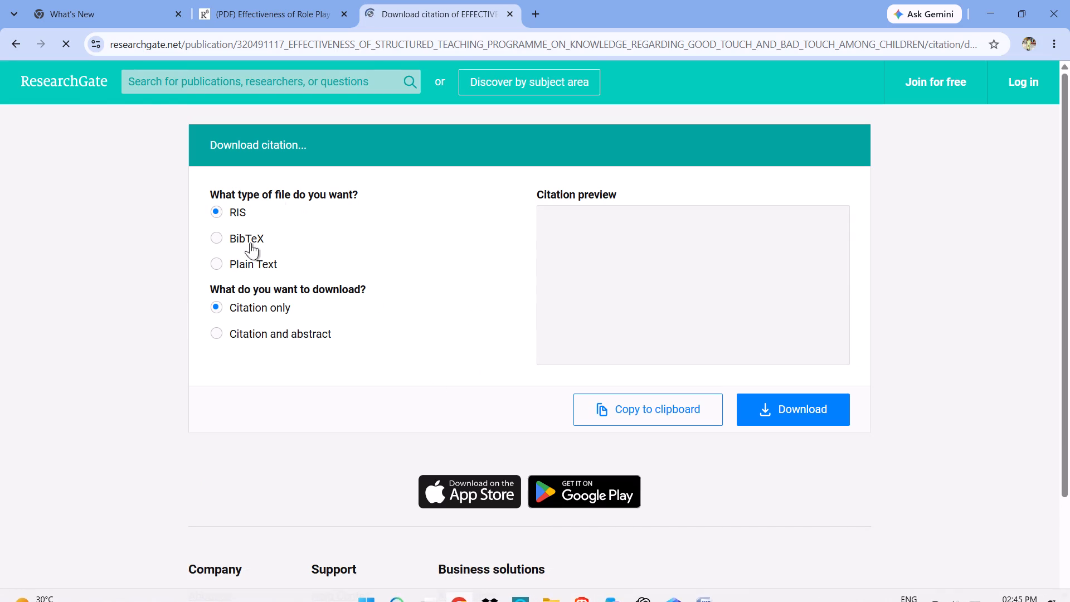
pyautogui.click(247, 271)
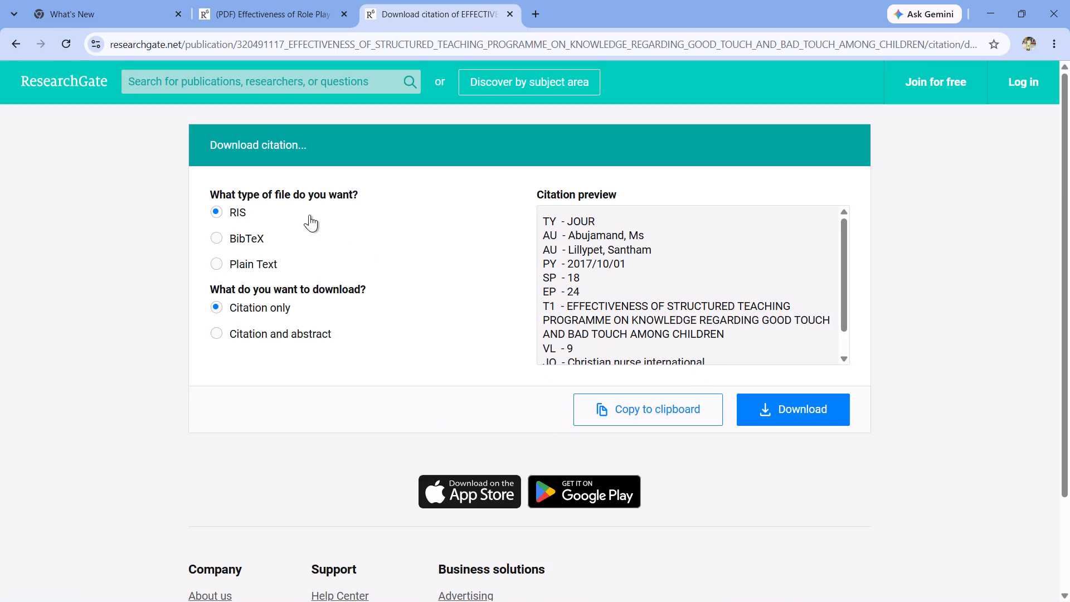
# Display the article's citation as Plain Text and switch back to Word to compare it with reference 10.
pyautogui.click(239, 264)
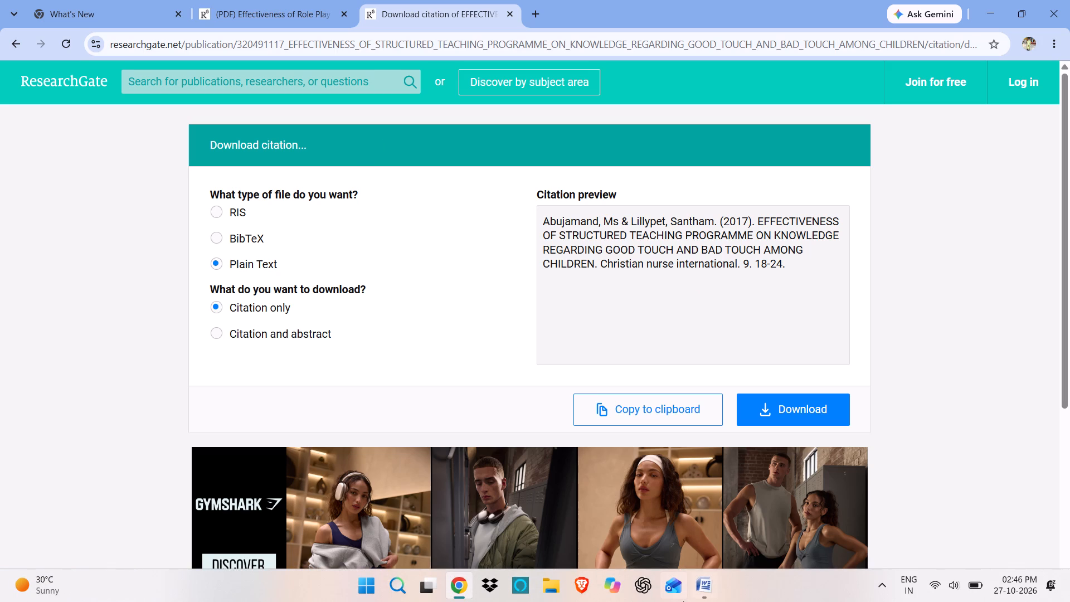